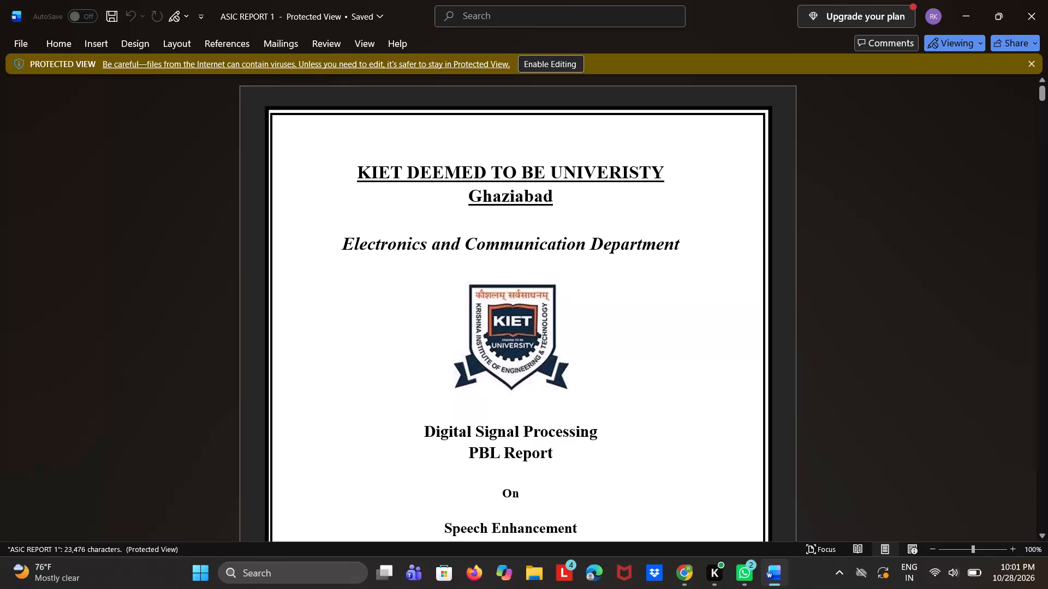
Enable editing of the ASIC REPORT 1 document.
left_click(556, 64)
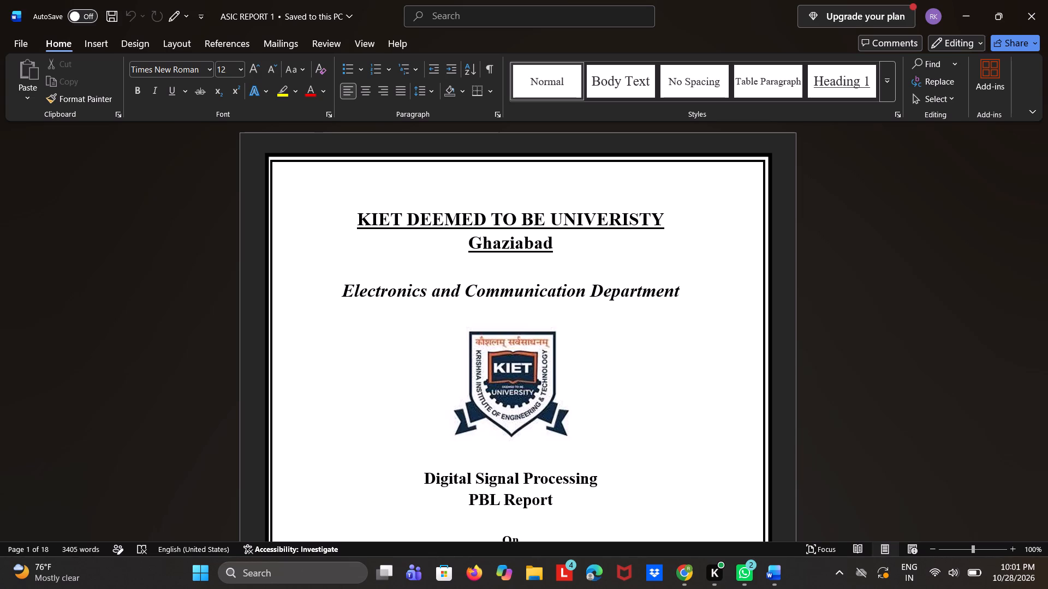
Set the font size of the INTRODUCTION heading to 16.
scroll(546, 300, "down", 2)
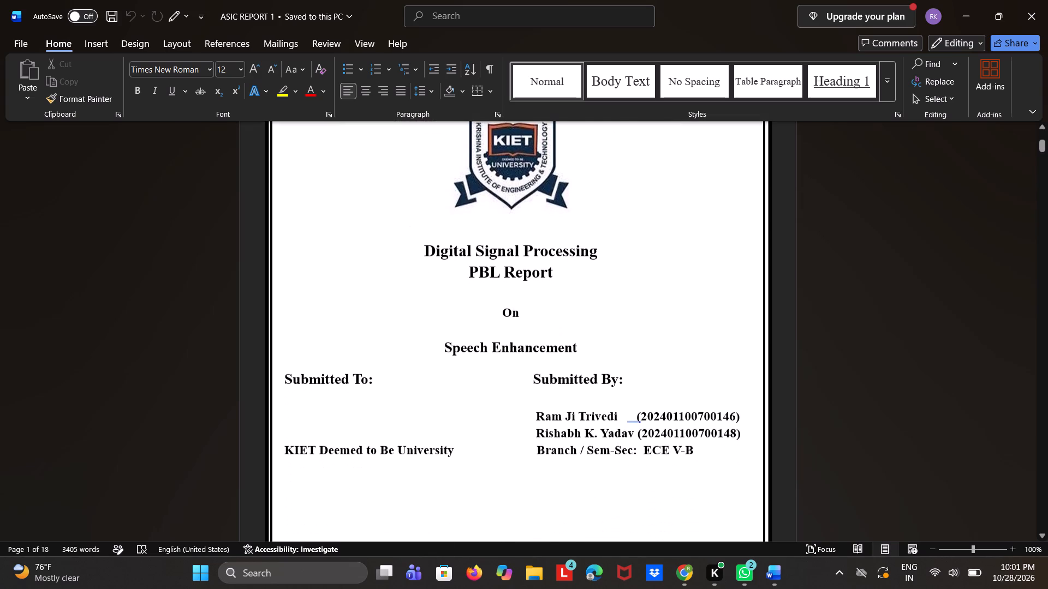
scroll(546, 300, "down", 2)
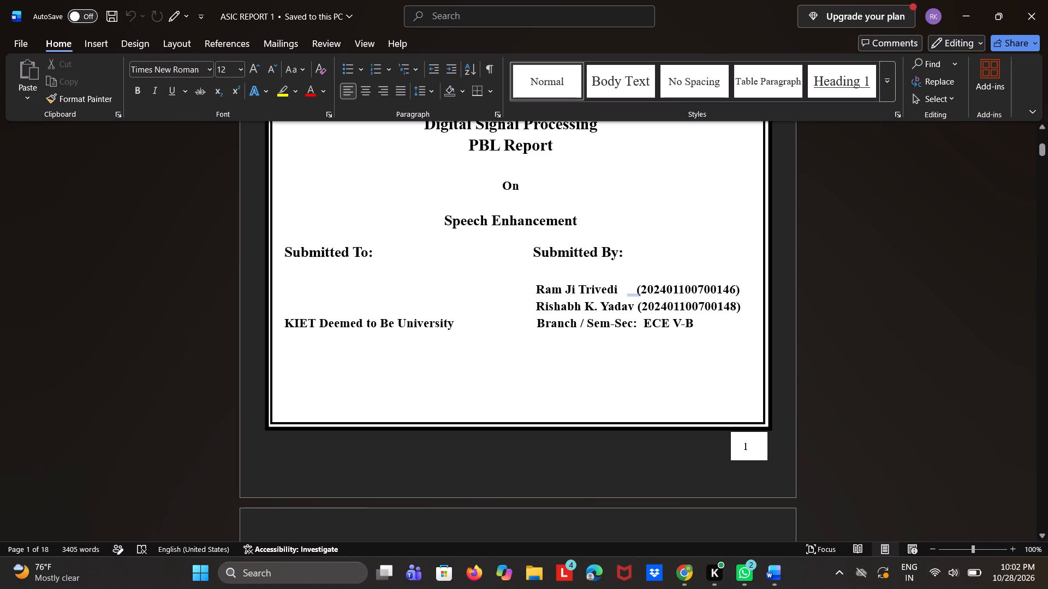
scroll(412, 293, "down", 2)
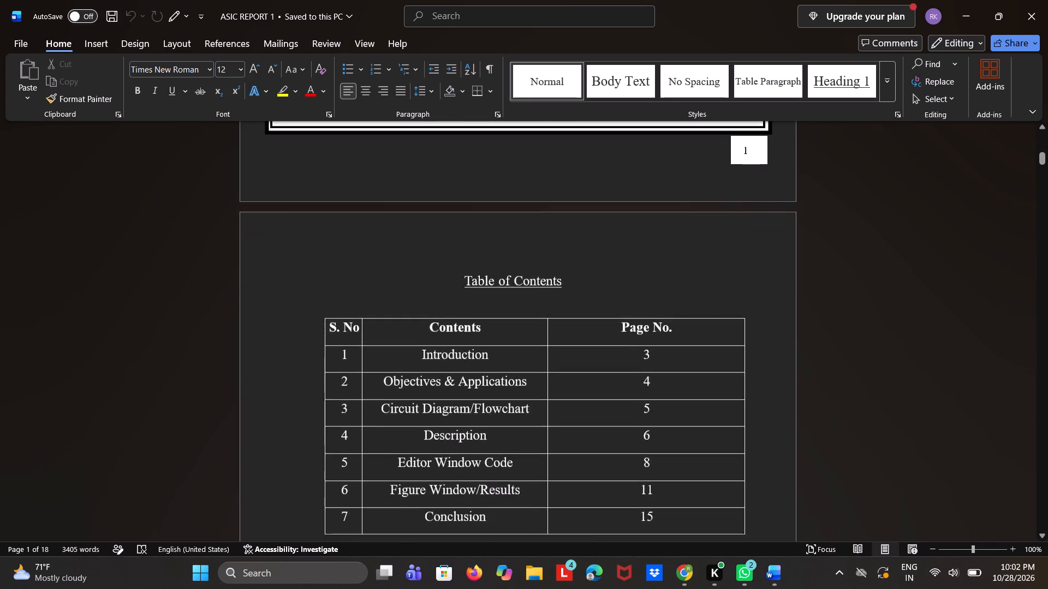
scroll(412, 293, "down", 2)
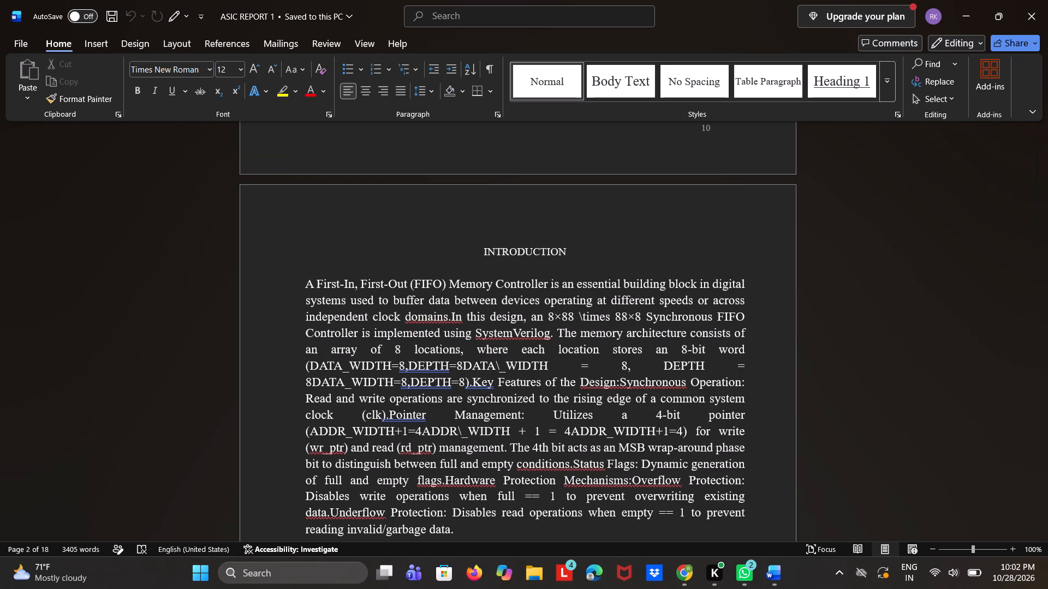
left_click_drag(578, 253, 464, 249)
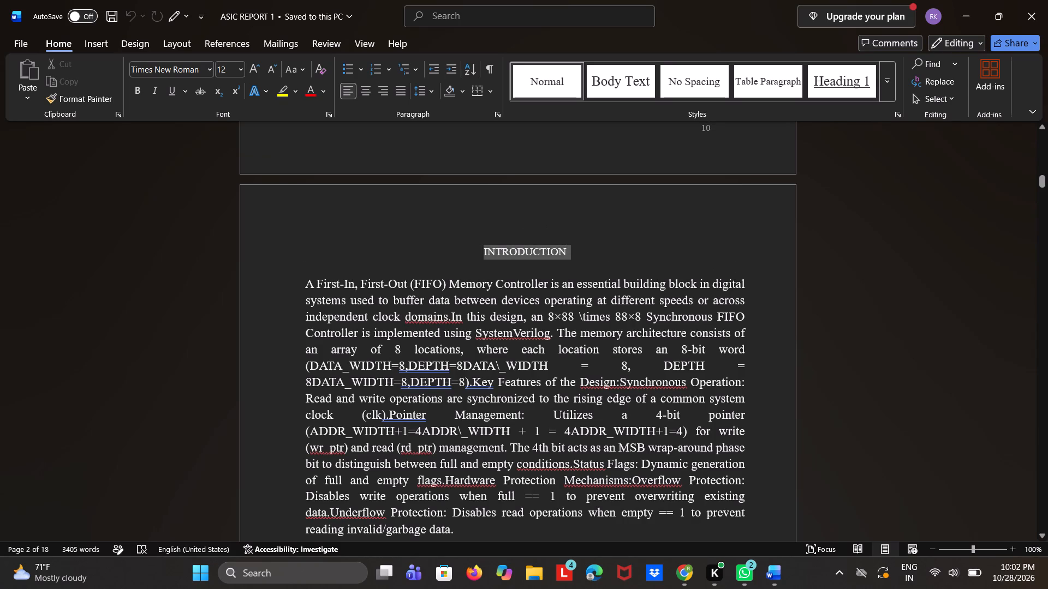
left_click_drag(464, 249, 456, 251)
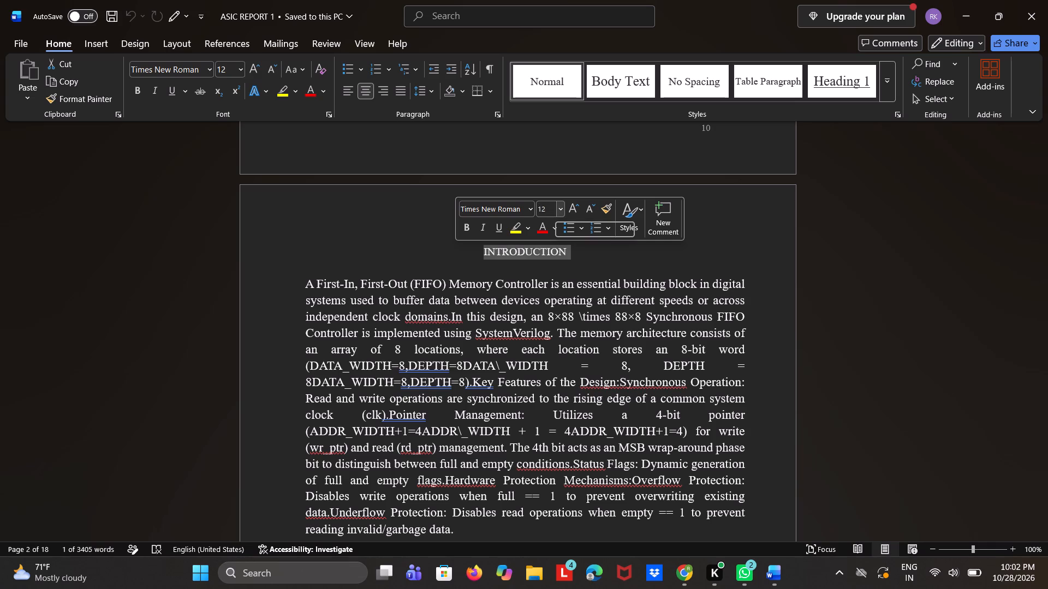
left_click(564, 209)
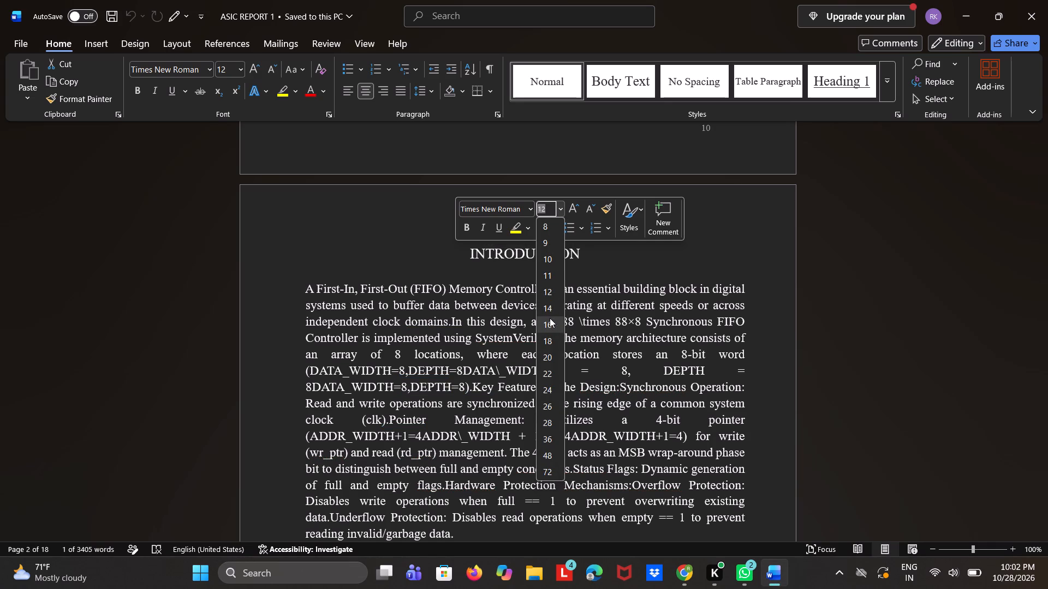
left_click(550, 318)
left_click(604, 259)
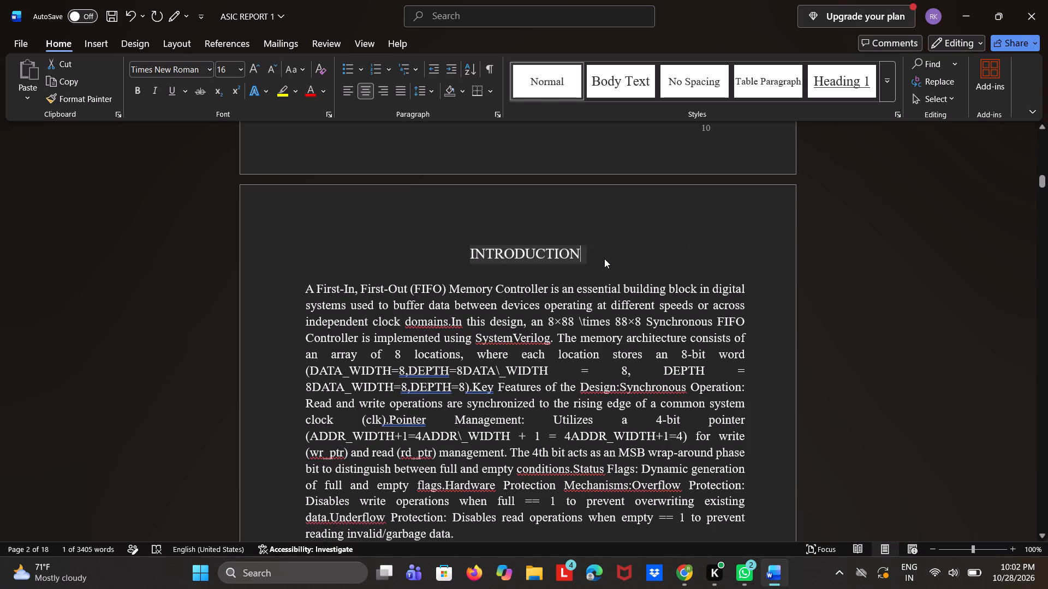
Set the font size of the whole body paragraph under the INTRODUCTION heading to 12.
scroll(604, 259, "down", 1)
scroll(604, 259, "up", 1)
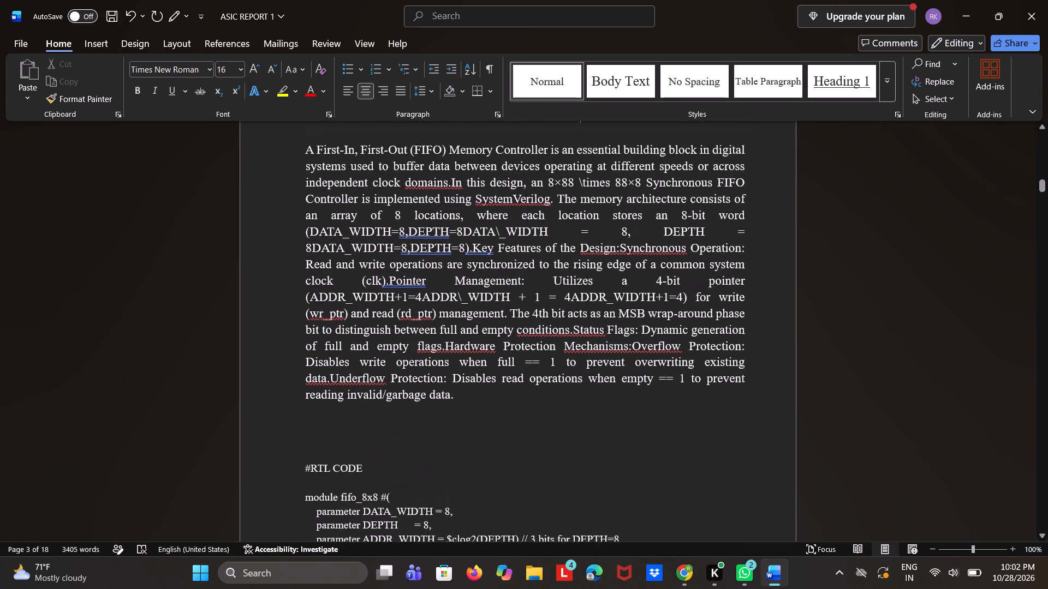
scroll(604, 259, "up", 1)
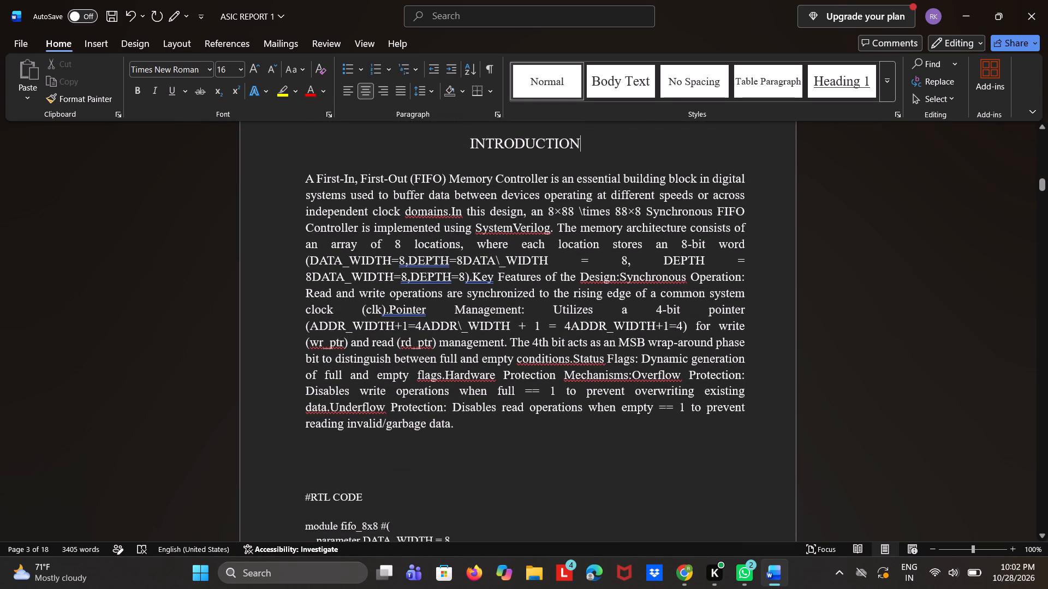
left_click_drag(303, 178, 430, 429)
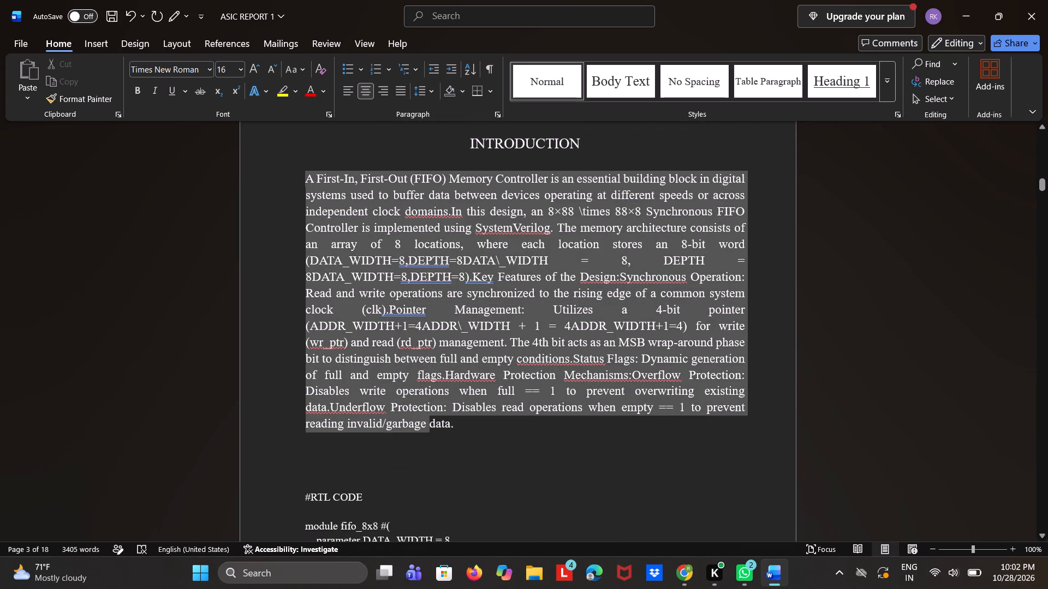
left_click_drag(430, 429, 499, 431)
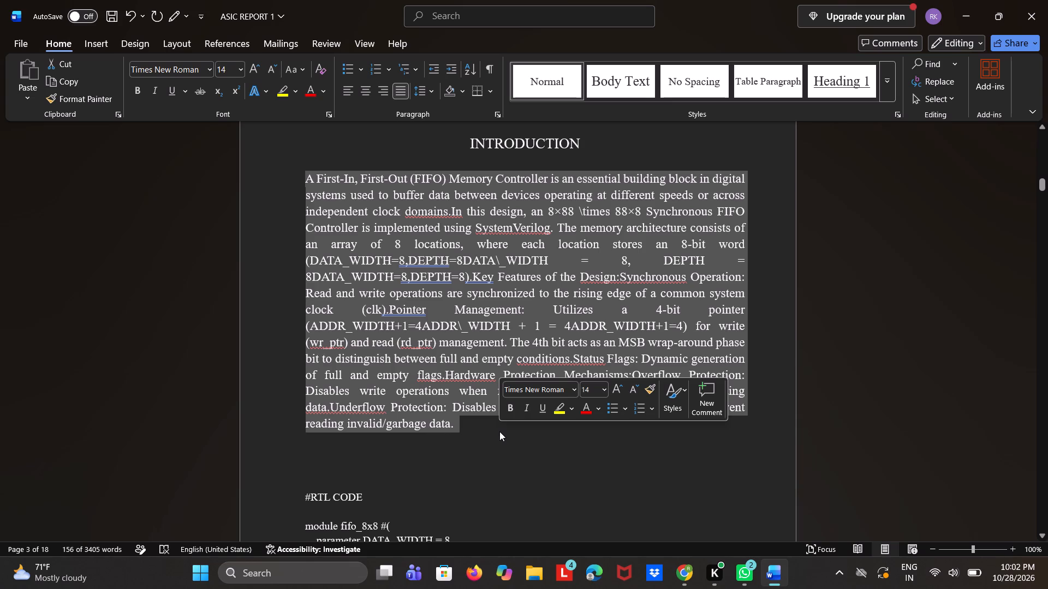
left_click(607, 388)
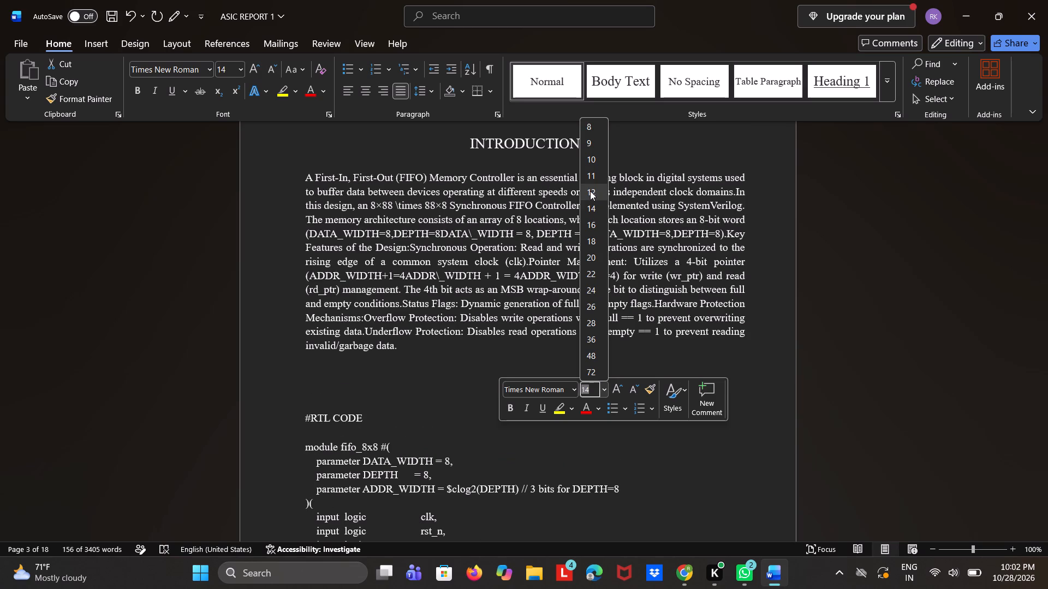
left_click(590, 191)
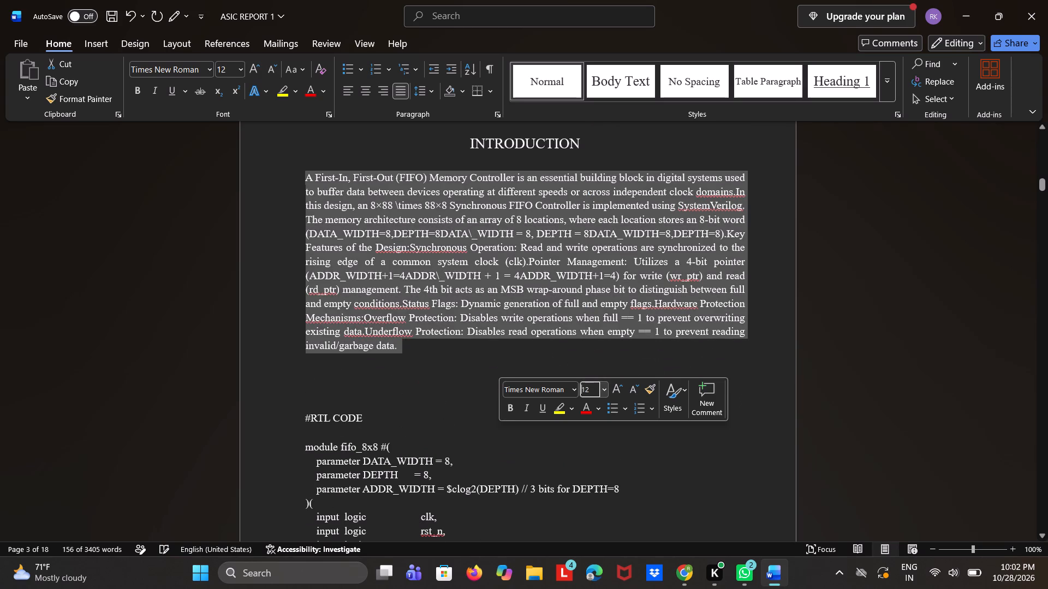
left_click(442, 406)
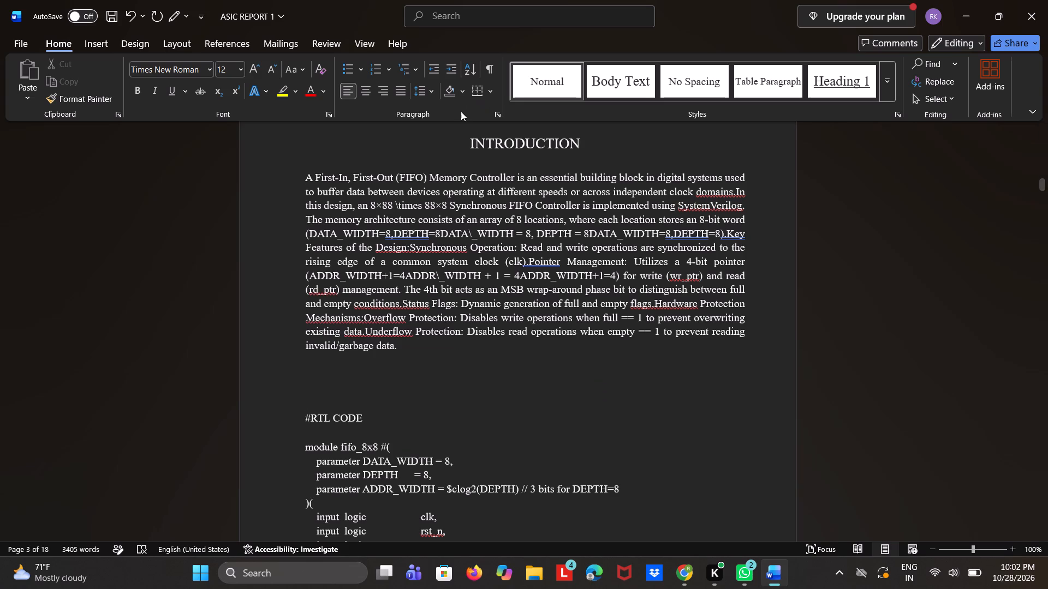
Delete the # character in front of the RTL CODE heading.
scroll(456, 142, "right", 1)
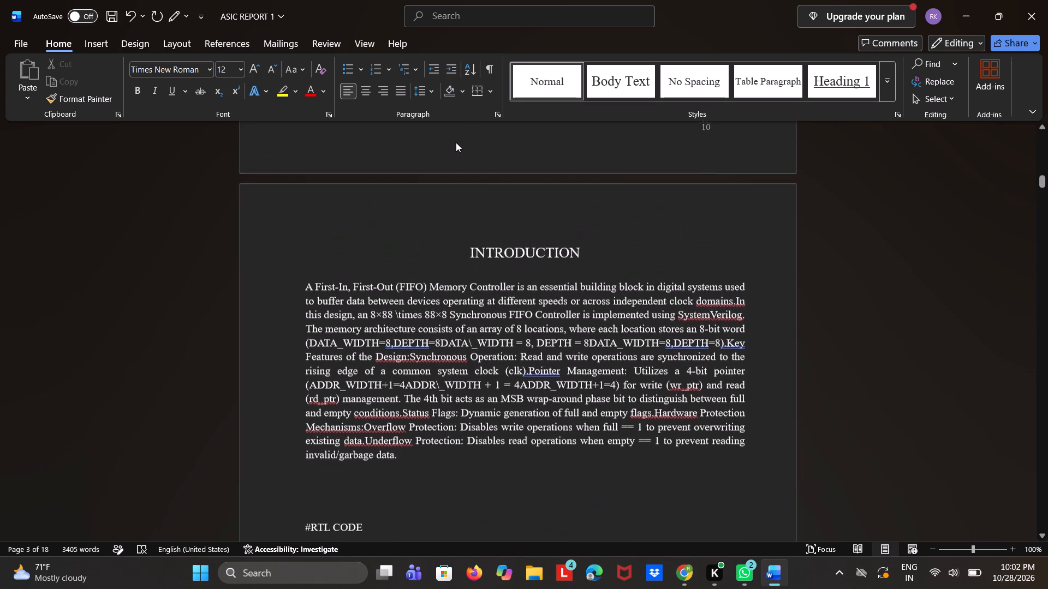
scroll(456, 142, "right", 1)
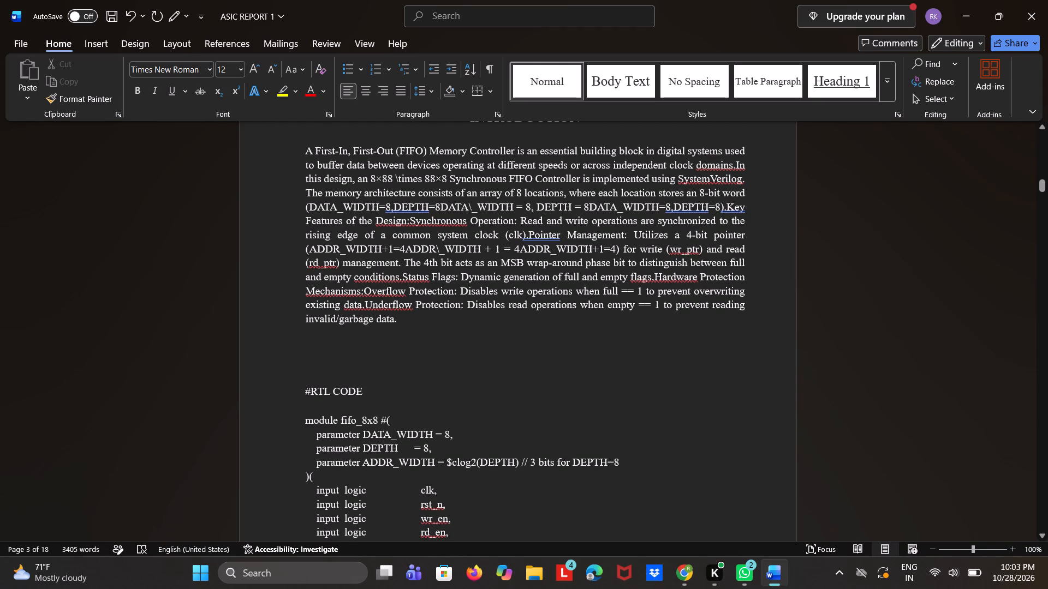
left_click(313, 398)
key("BackSpace")
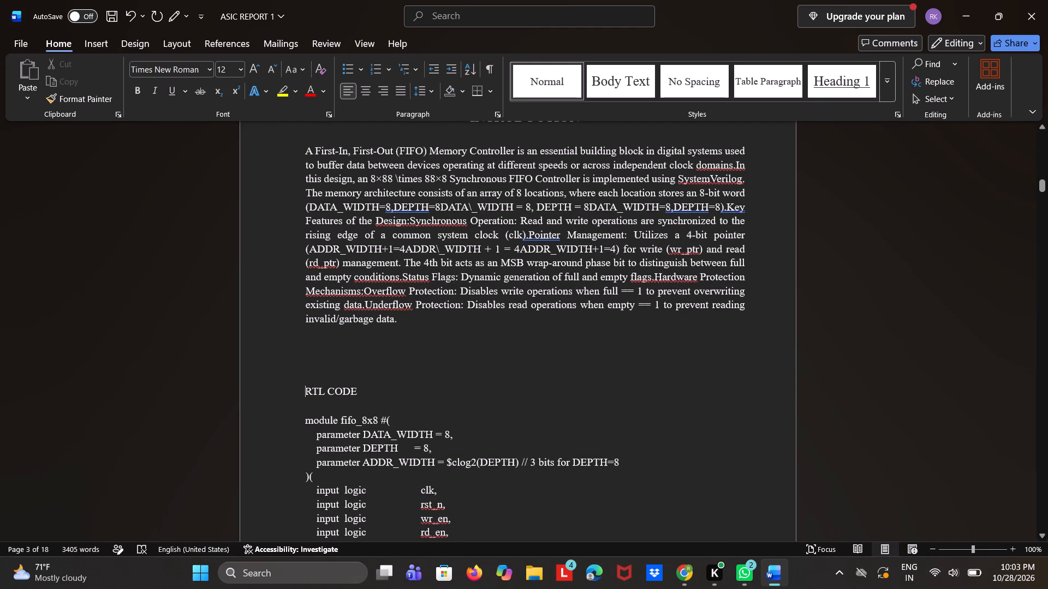
Set the font size of the RTL CODE heading to 14.
left_click_drag(372, 389, 285, 378)
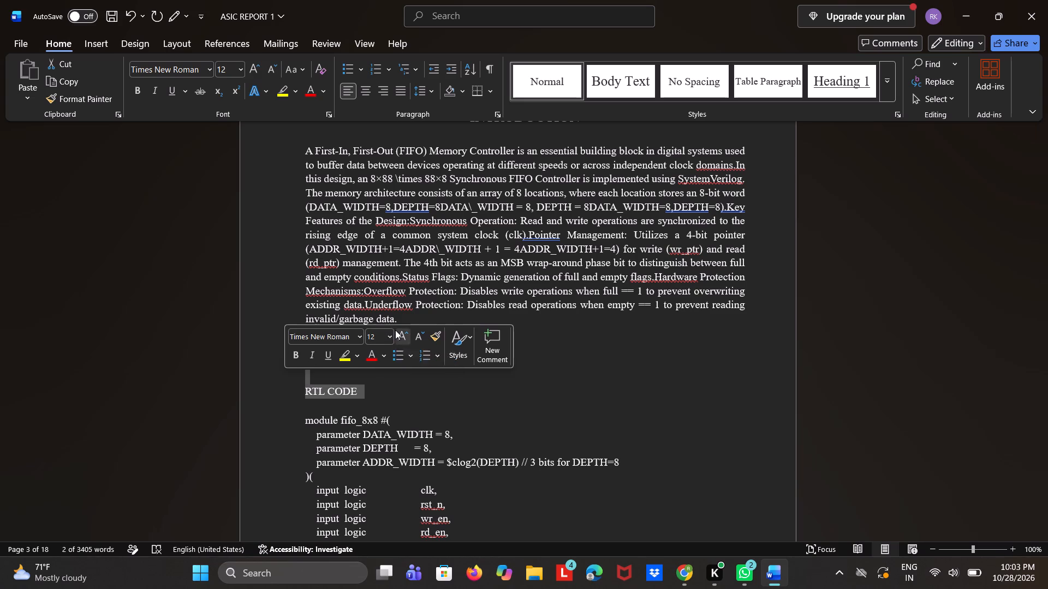
left_click(392, 332)
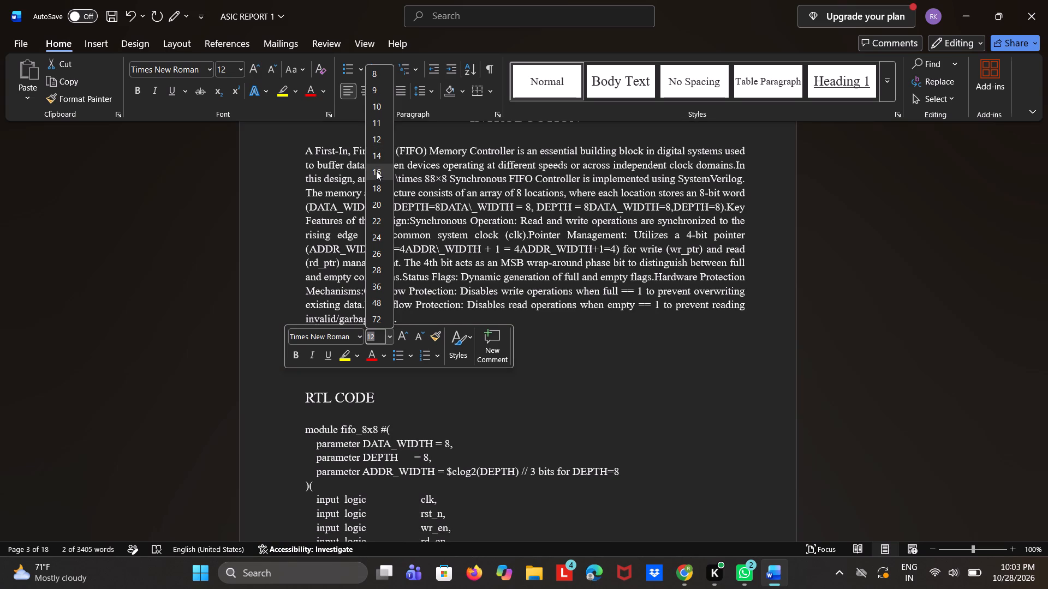
left_click(380, 154)
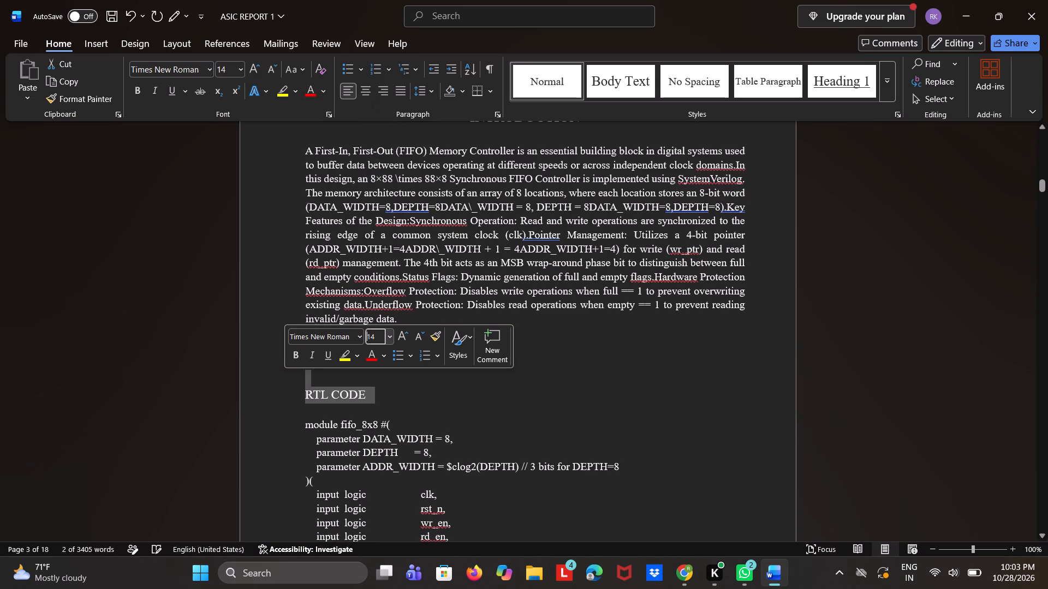
left_click(426, 410)
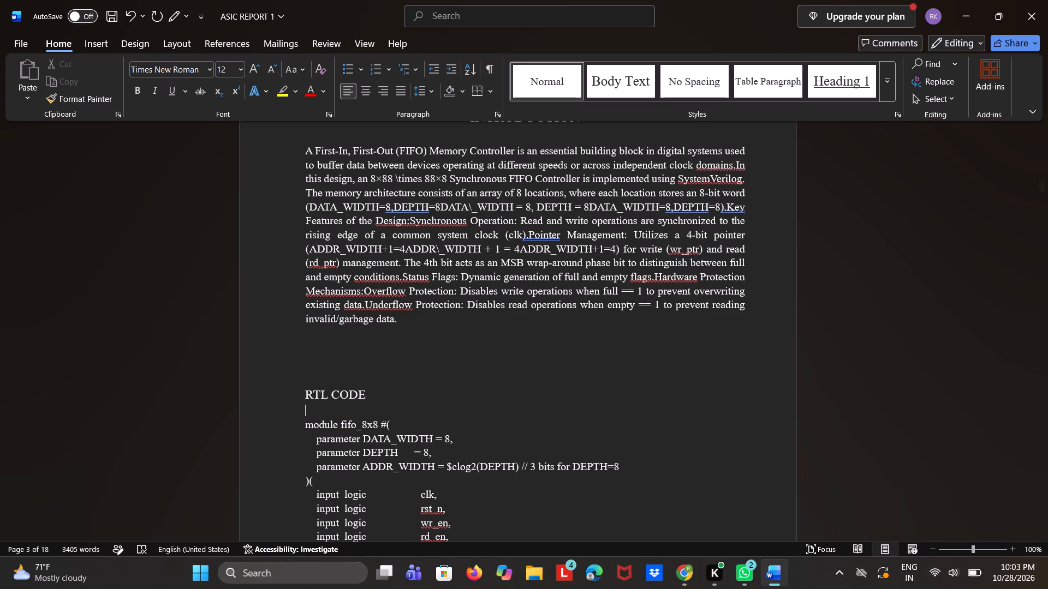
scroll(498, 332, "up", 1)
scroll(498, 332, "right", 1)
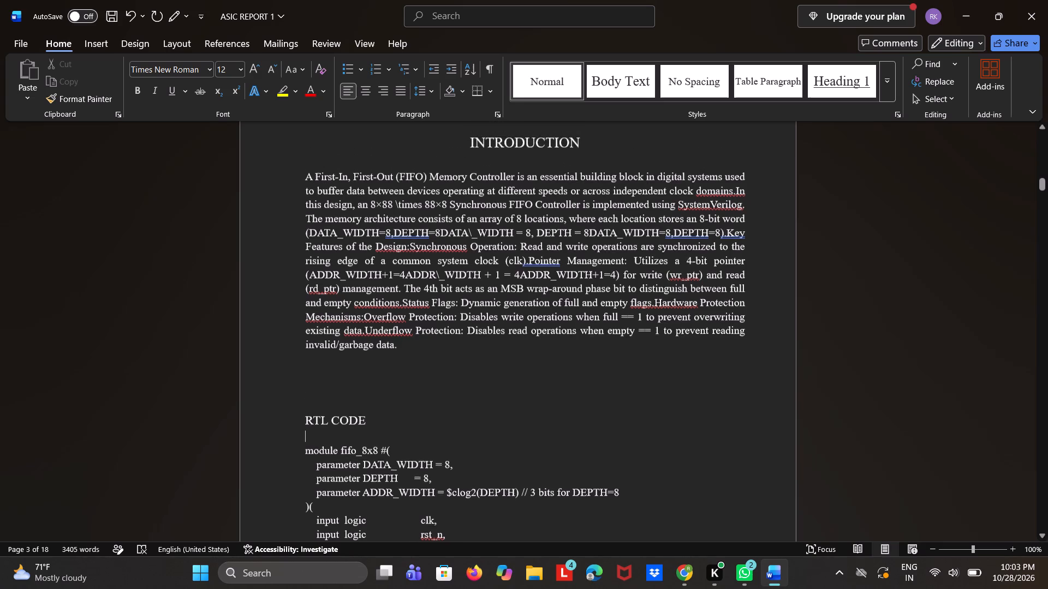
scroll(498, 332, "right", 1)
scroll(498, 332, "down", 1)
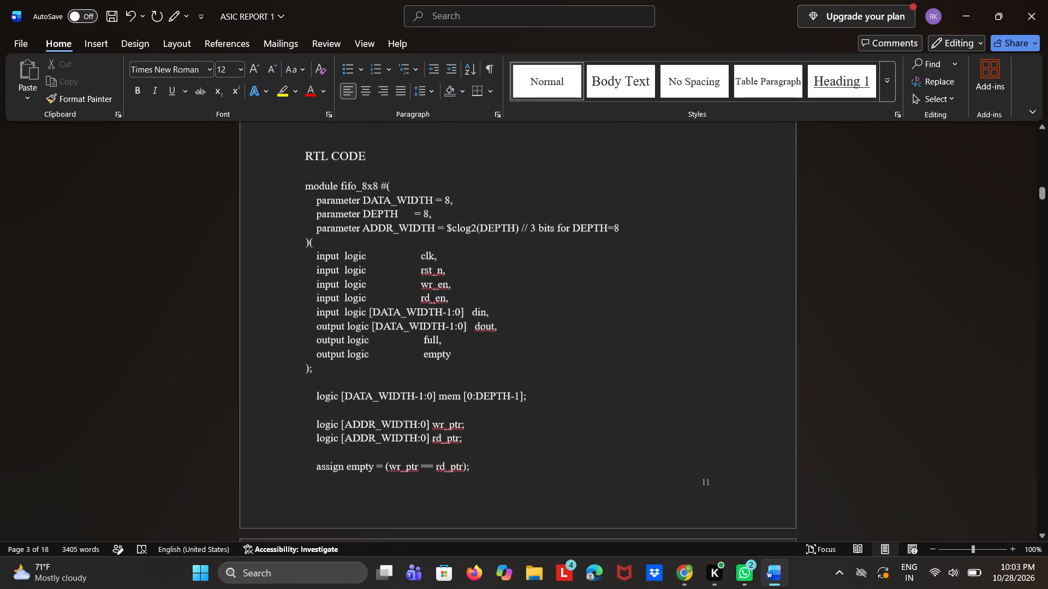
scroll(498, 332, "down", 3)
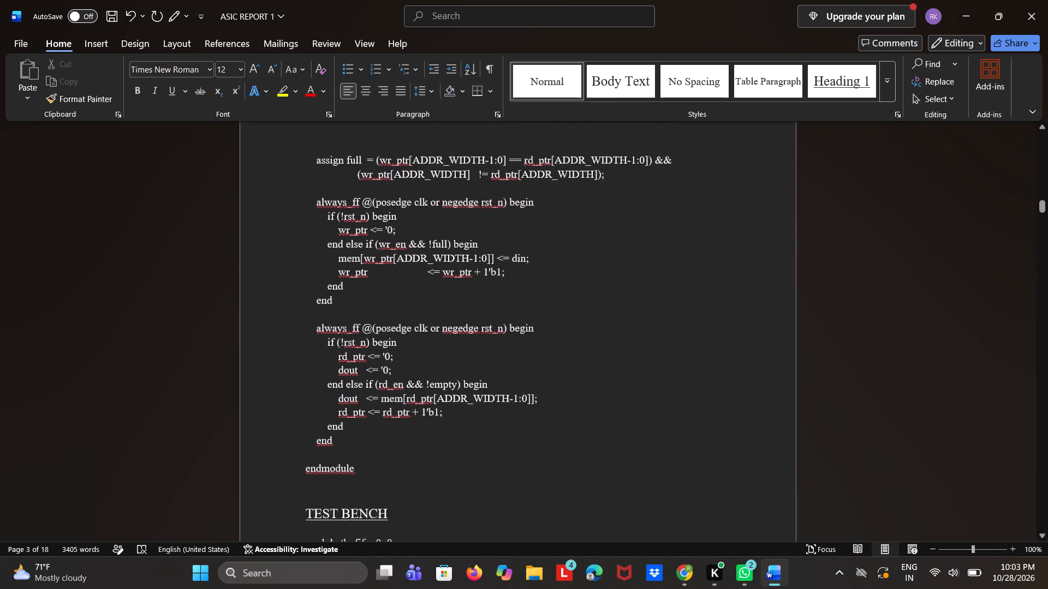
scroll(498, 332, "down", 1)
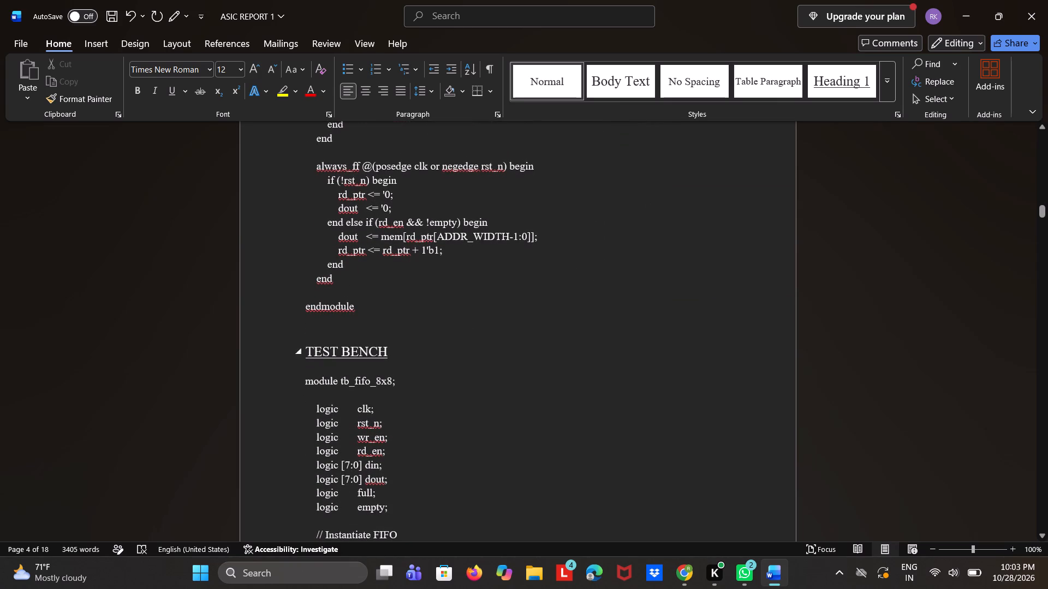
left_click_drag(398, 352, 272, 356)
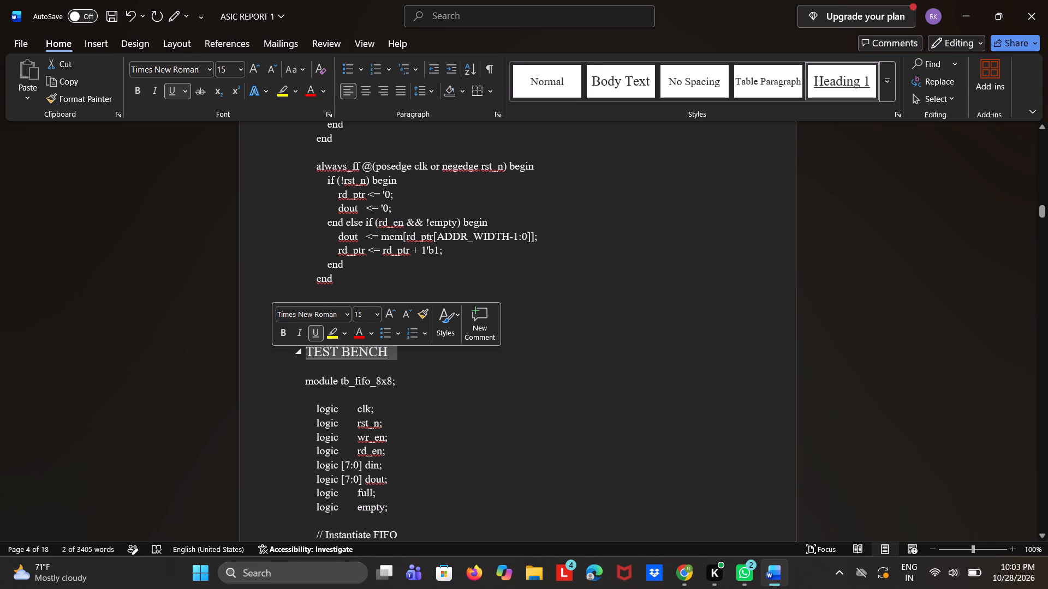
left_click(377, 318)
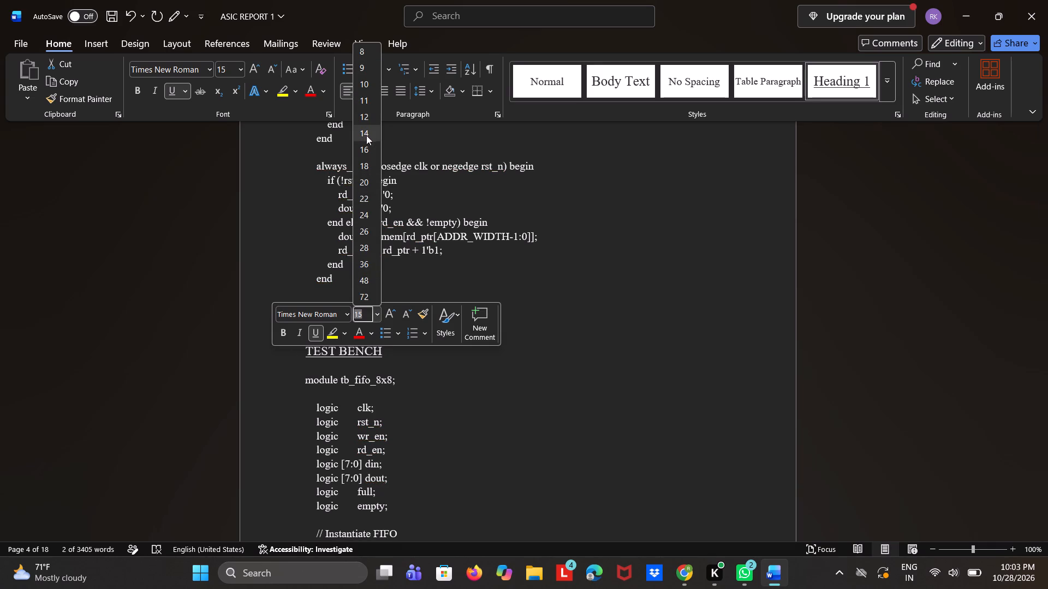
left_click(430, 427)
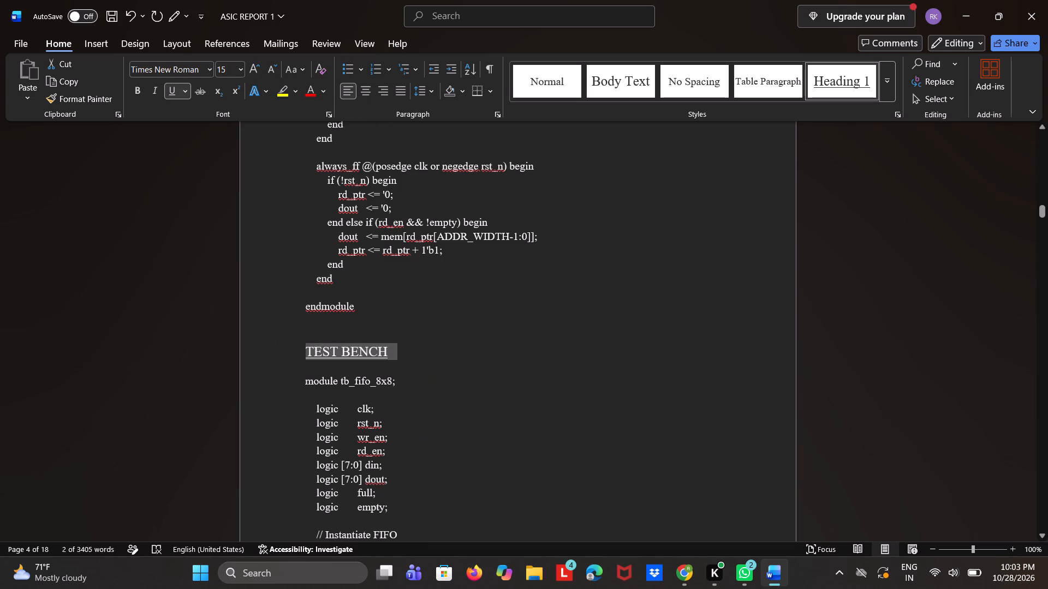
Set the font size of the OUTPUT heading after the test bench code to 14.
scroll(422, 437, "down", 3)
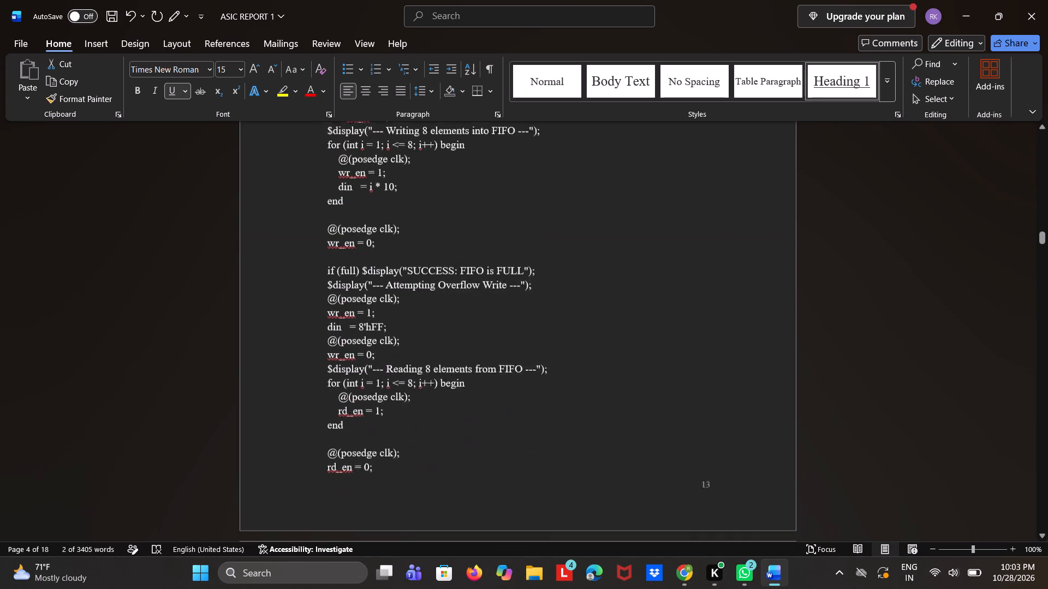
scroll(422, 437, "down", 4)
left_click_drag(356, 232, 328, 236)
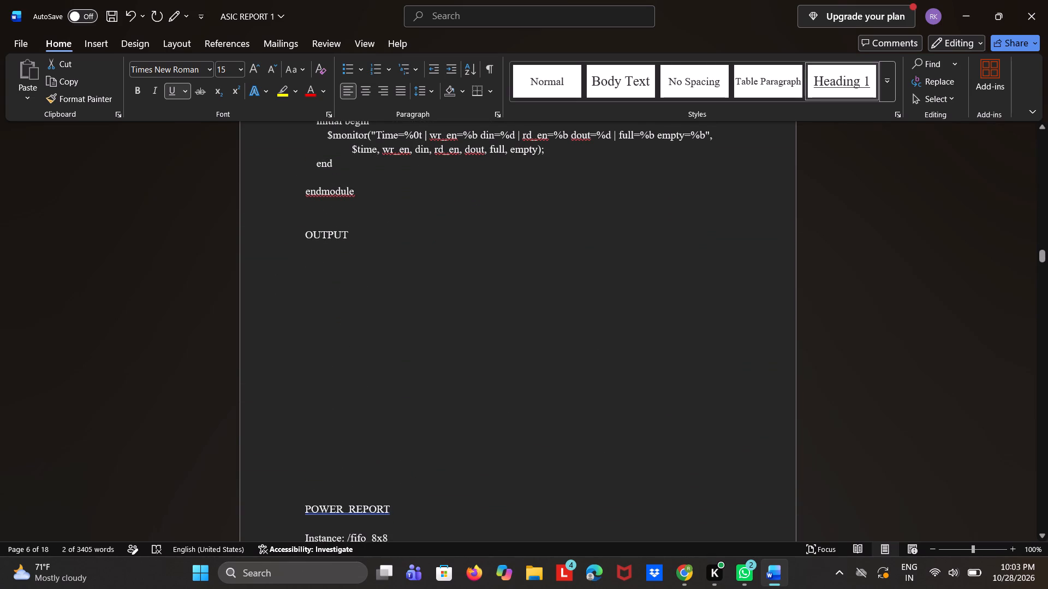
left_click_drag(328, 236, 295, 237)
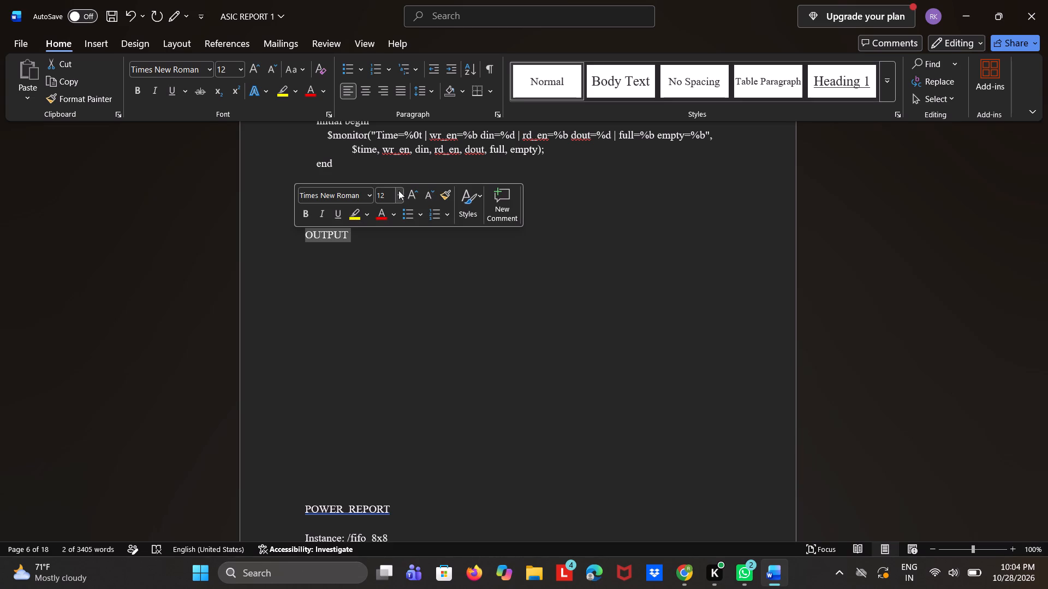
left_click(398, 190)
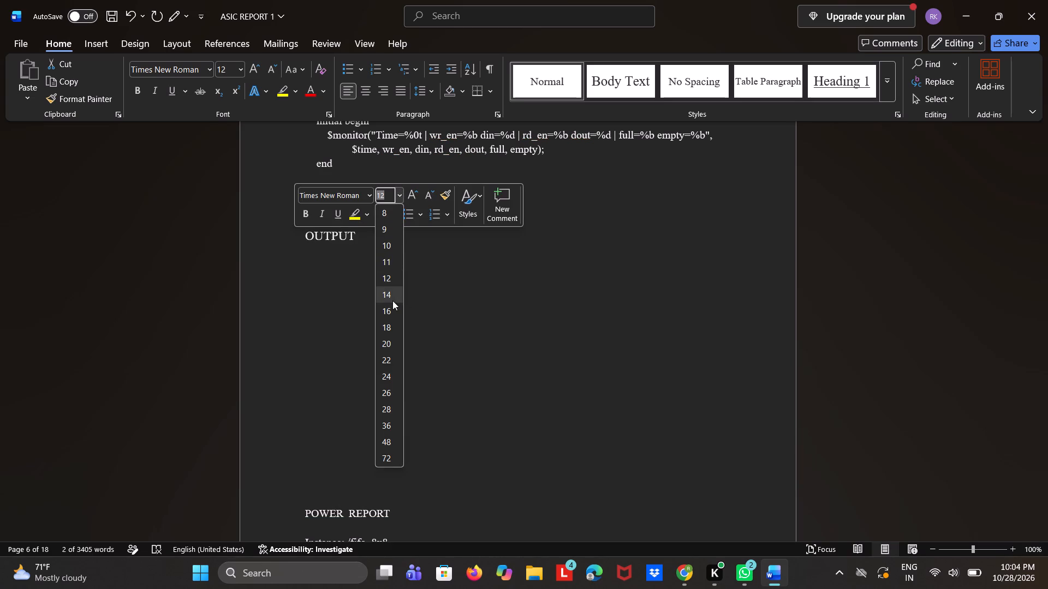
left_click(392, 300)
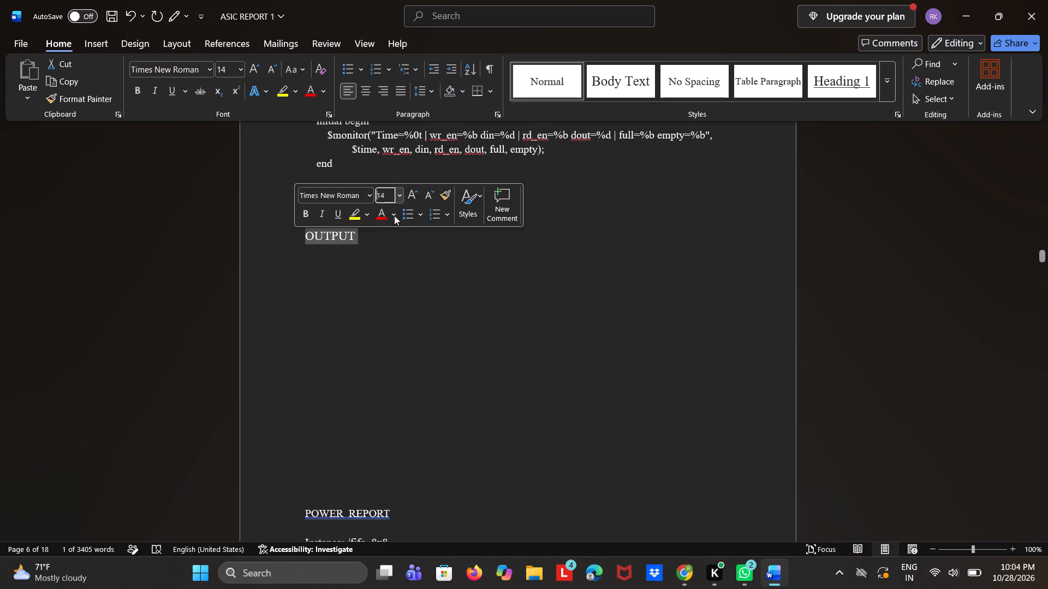
Set the font size of the OUTPUT heading to 15.
left_click(384, 195)
key("BackSpace")
key("BackSpace")
key("End")
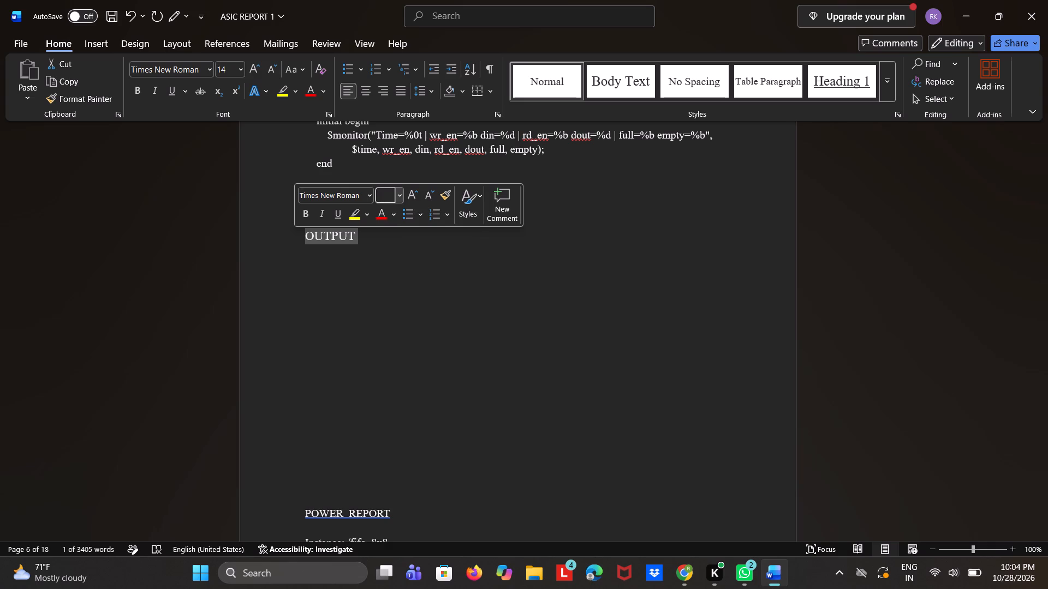
key("Clear")
left_click(381, 197)
type("15")
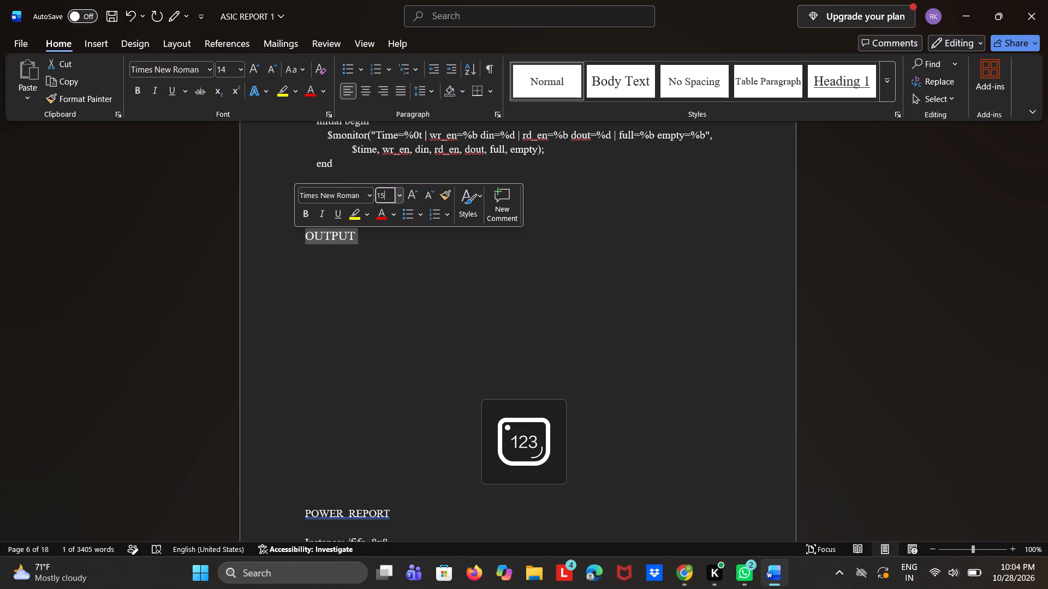
left_click(366, 240)
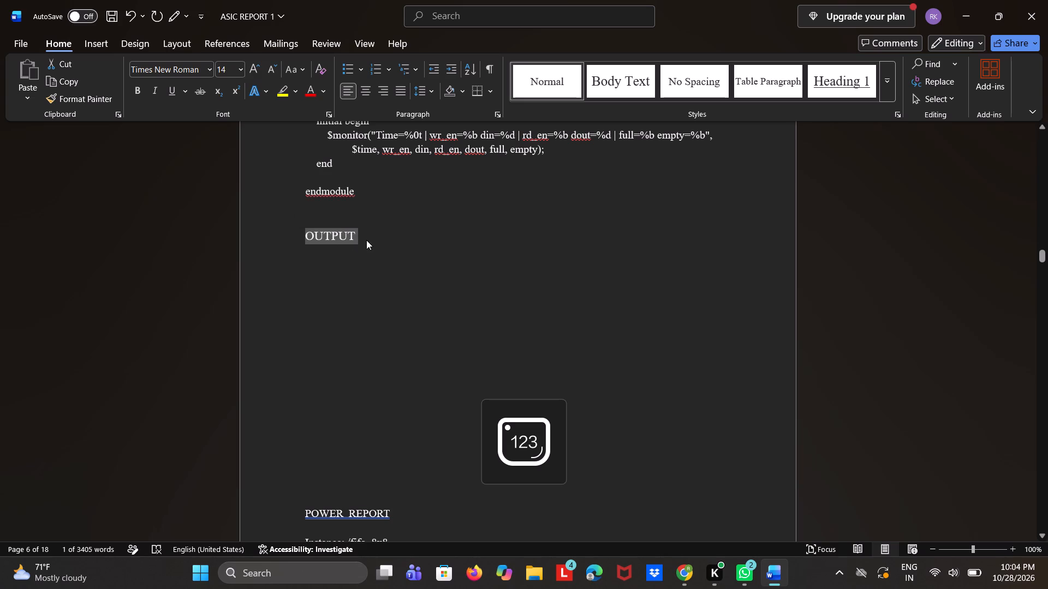
Set the font size of the RTL CODE heading above the fifo_8x8 module code to 15.
scroll(355, 288, "up", 2)
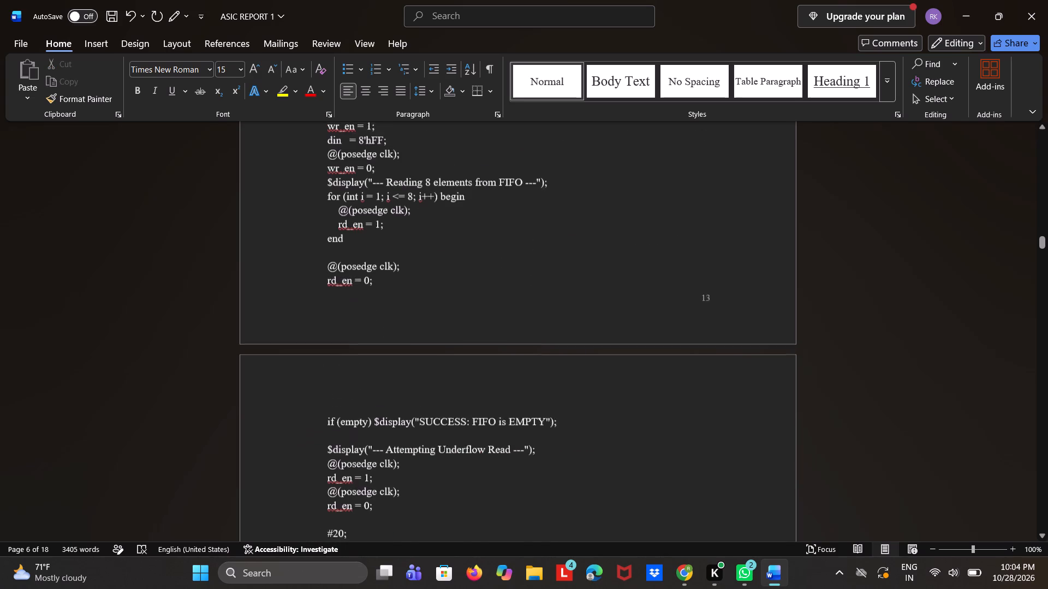
scroll(355, 288, "up", 3)
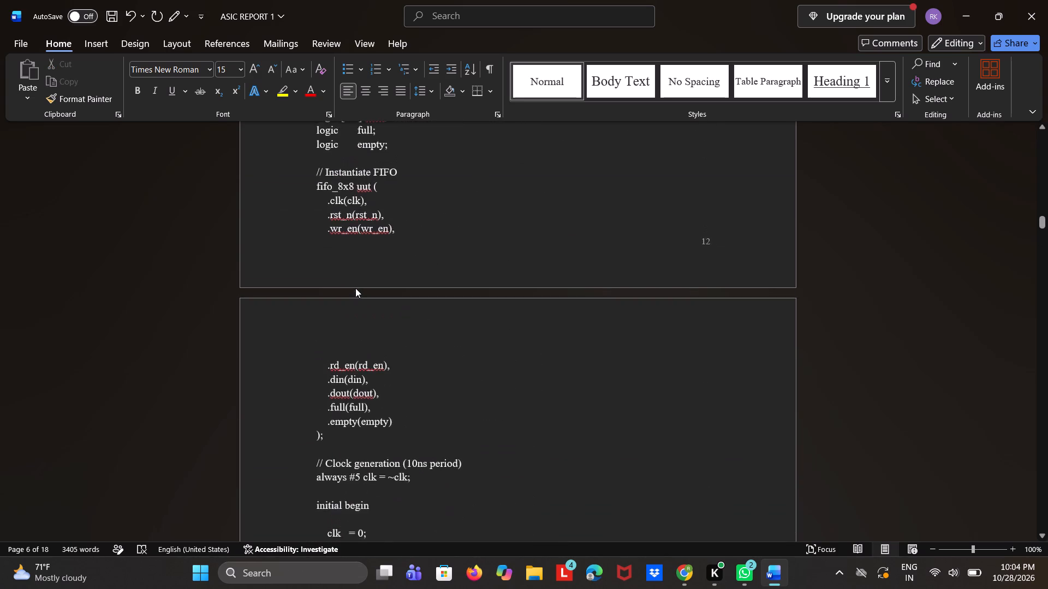
scroll(355, 288, "up", 2)
left_click(355, 288)
scroll(355, 288, "up", 1)
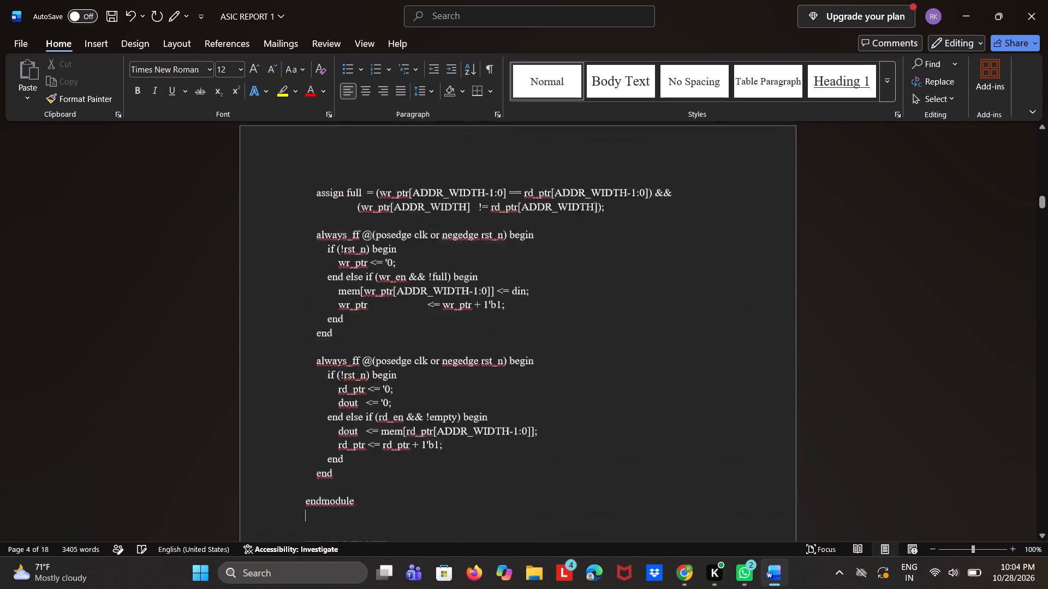
scroll(355, 288, "up", 1)
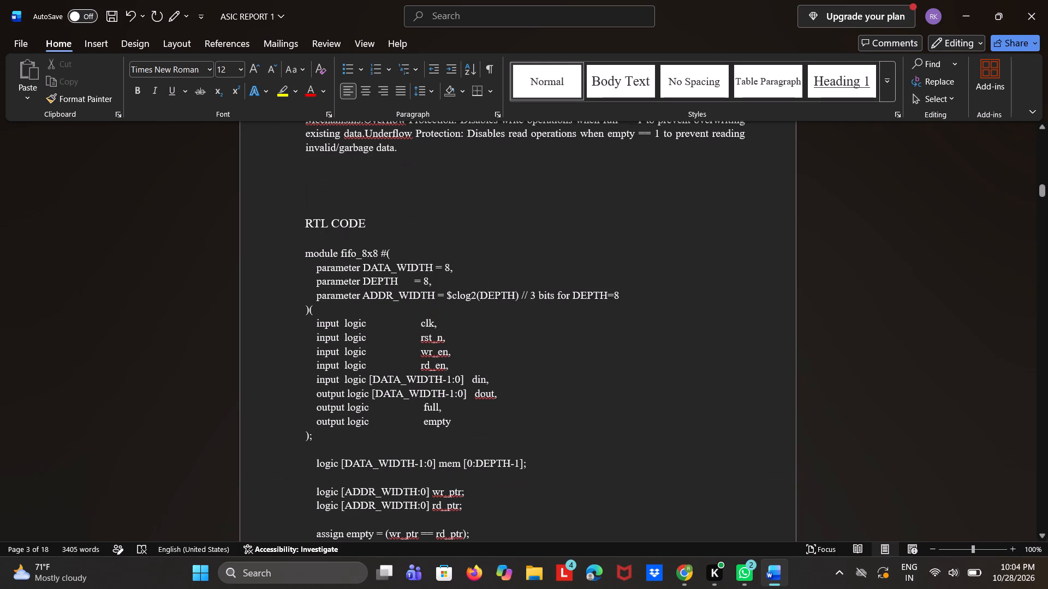
left_click_drag(367, 219, 283, 219)
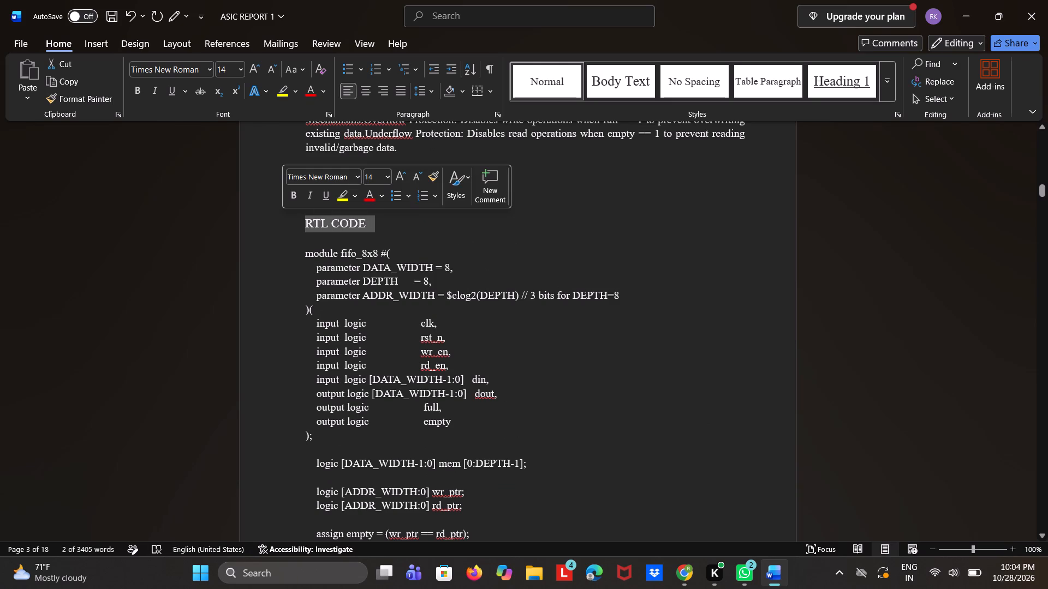
left_click(378, 176)
key("BackSpace")
type("15")
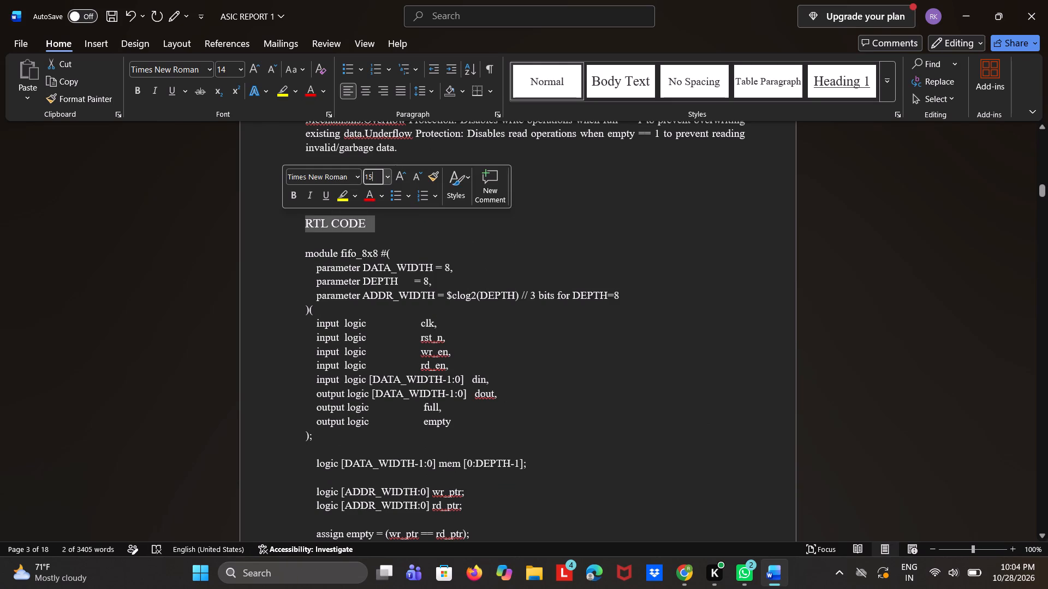
left_click(528, 381)
Set the font size of the POWER REPORT heading below the OUTPUT section to 15.
scroll(528, 381, "up", 2)
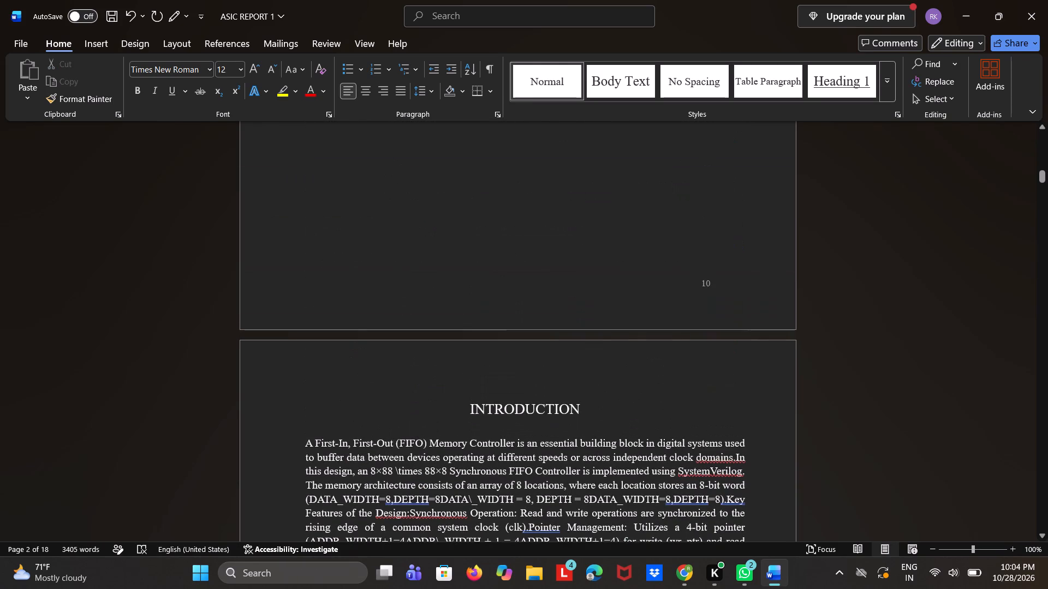
scroll(576, 403, "down", 2)
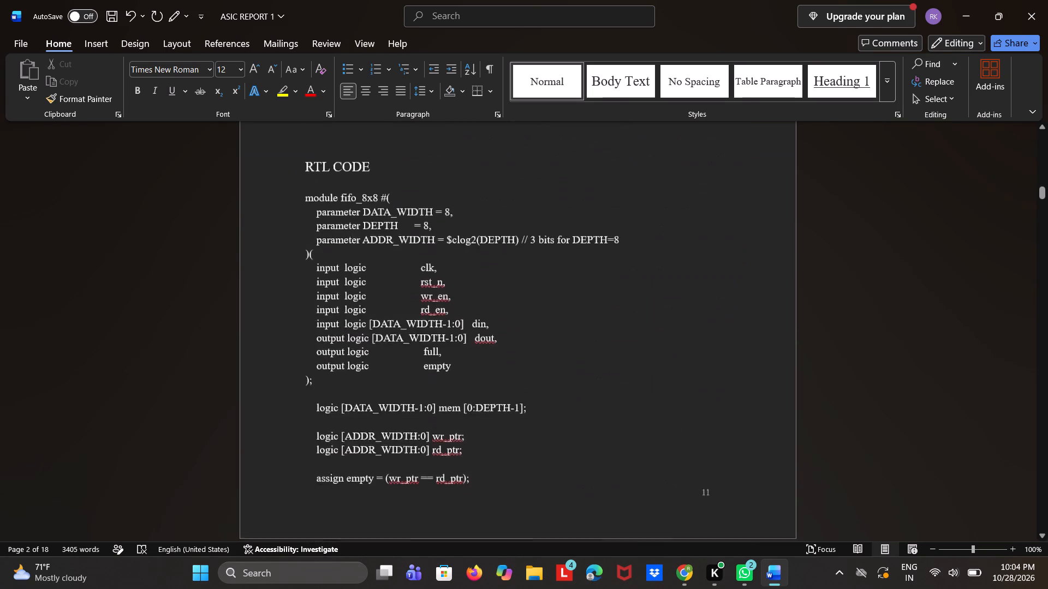
scroll(576, 403, "down", 3)
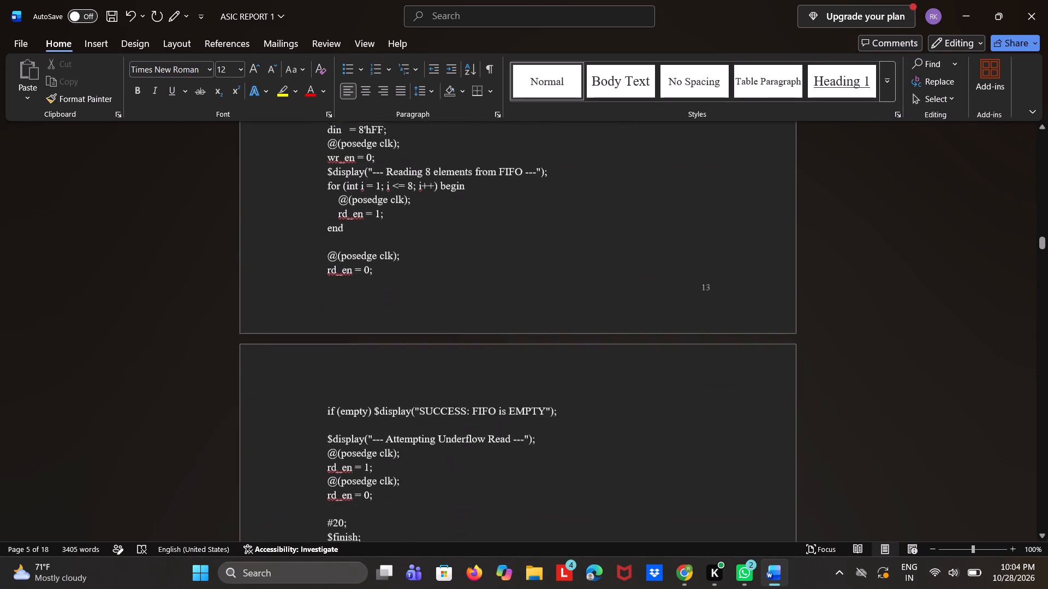
scroll(576, 403, "down", 2)
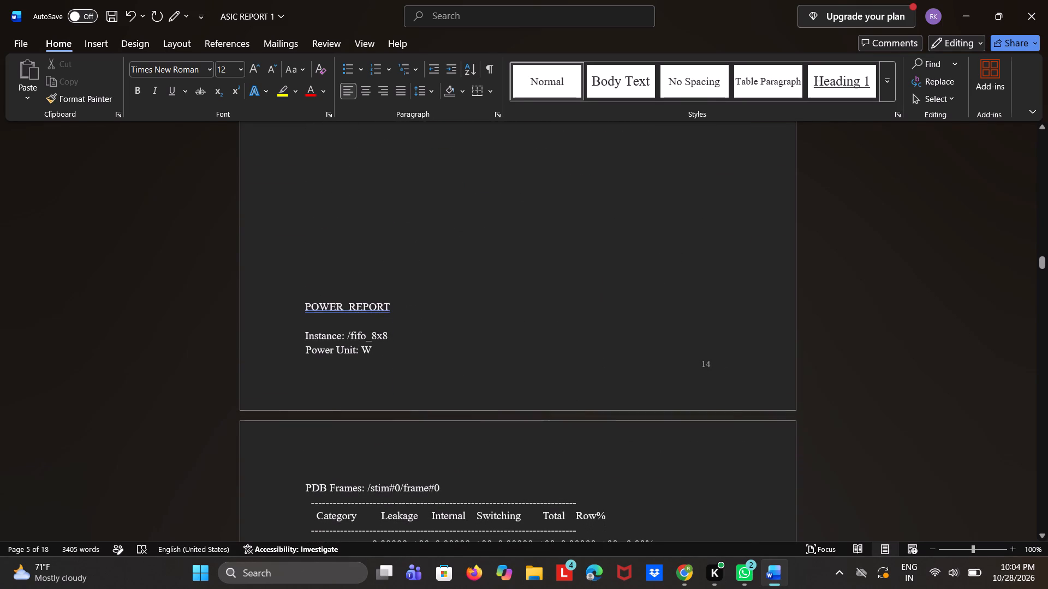
left_click_drag(400, 309, 266, 317)
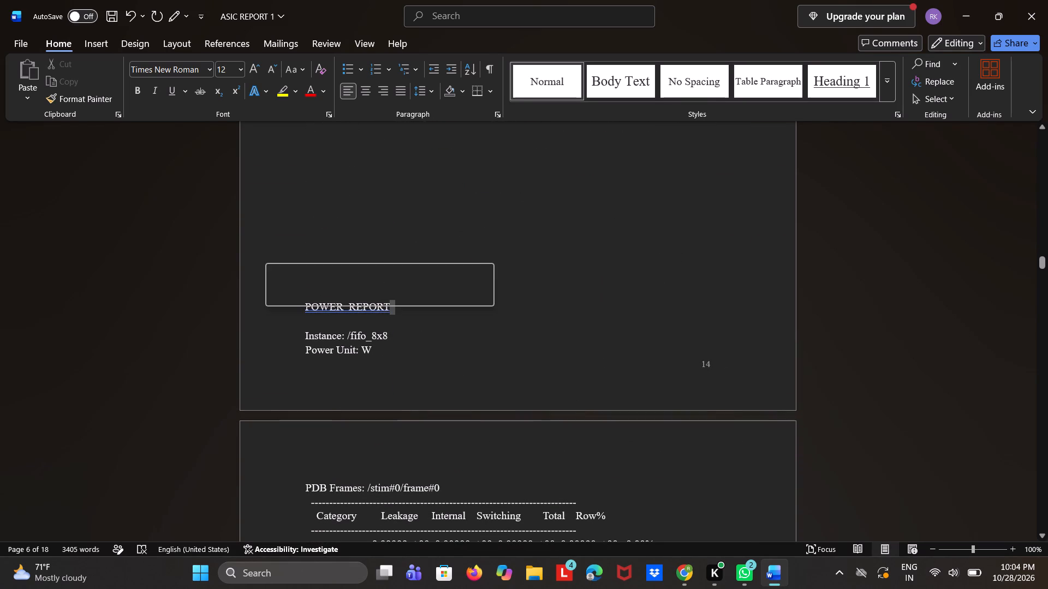
left_click(393, 311)
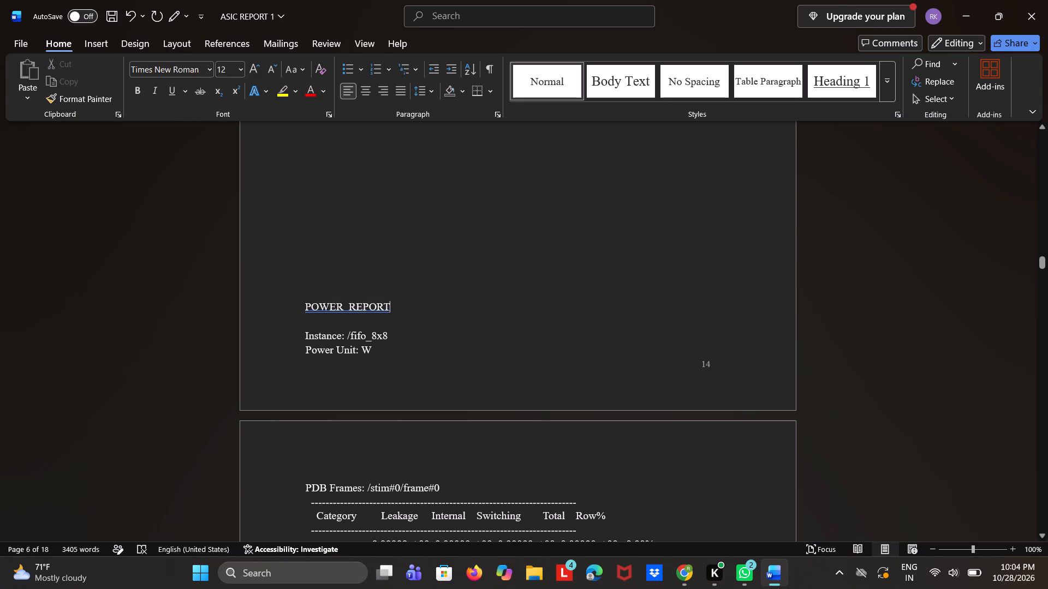
left_click_drag(390, 302, 301, 312)
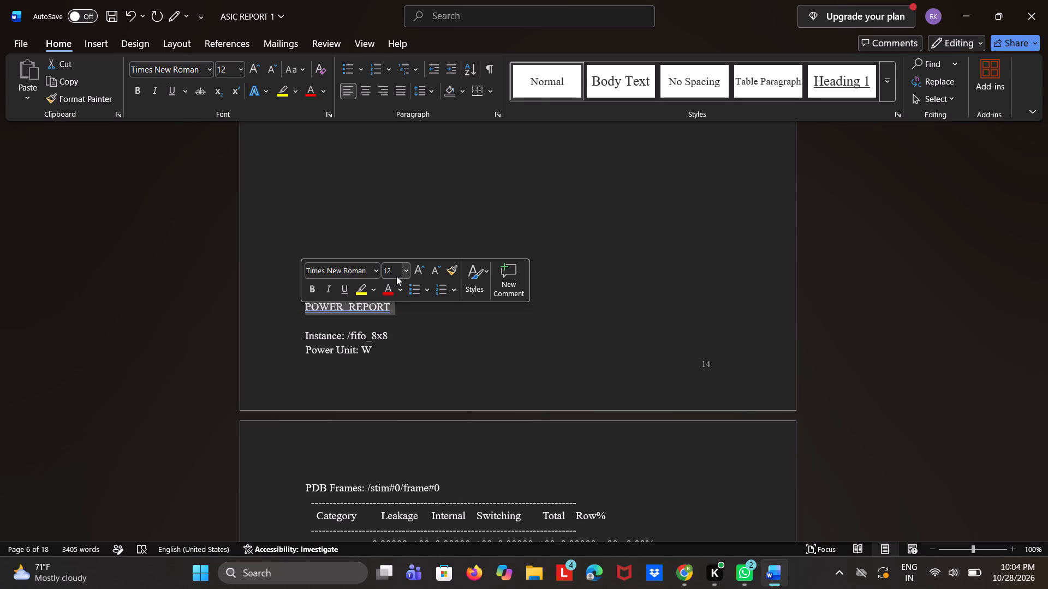
left_click(395, 271)
key("BackSpace")
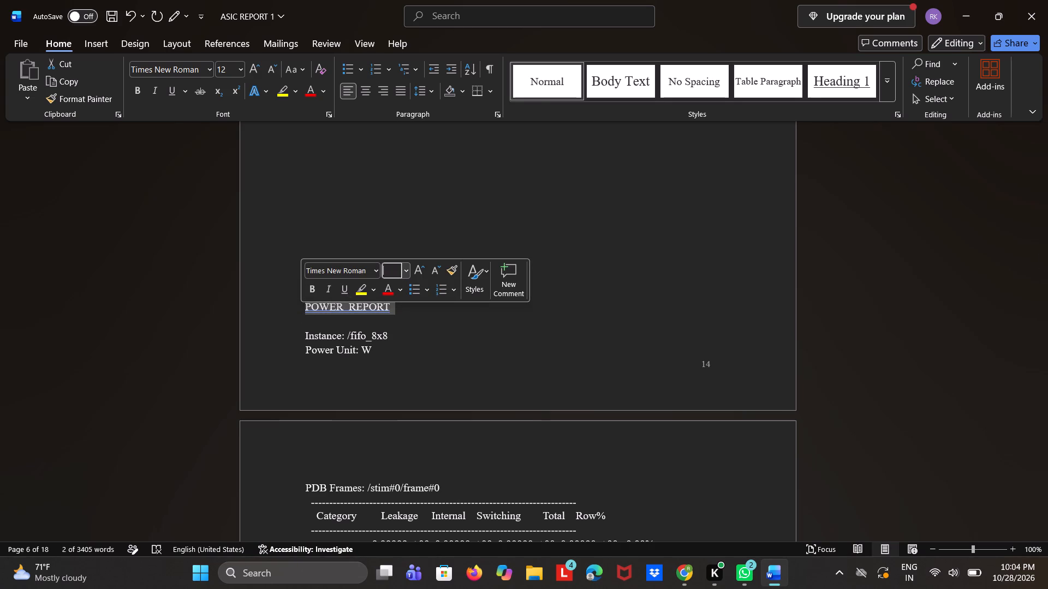
type("15")
left_click(410, 331)
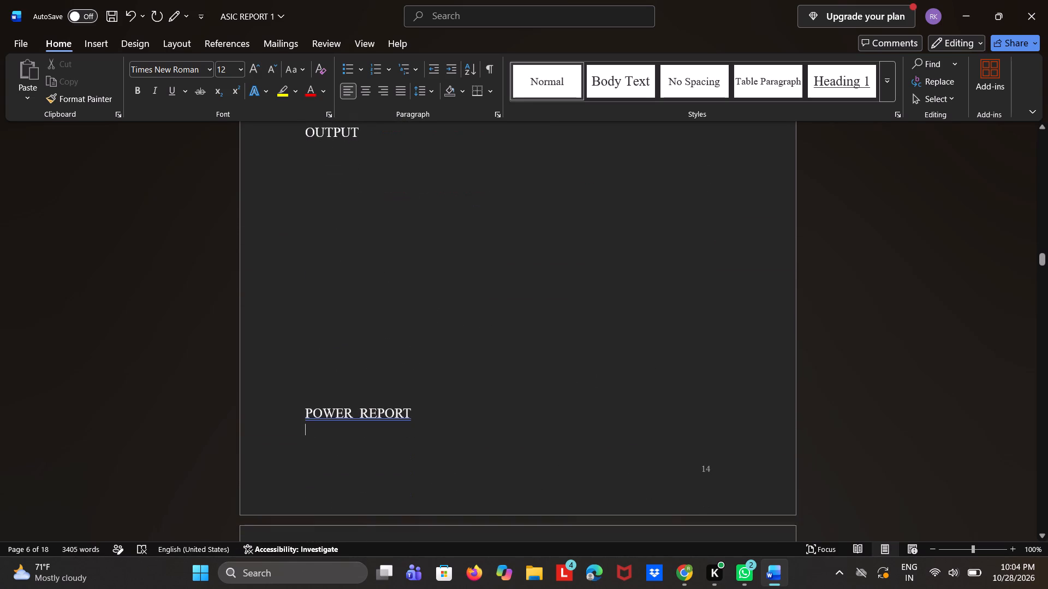
Insert three line breaks before the POWER REPORT heading to move it onto the following page.
left_click(301, 413)
key("Return")
key("Return")
key("Return")
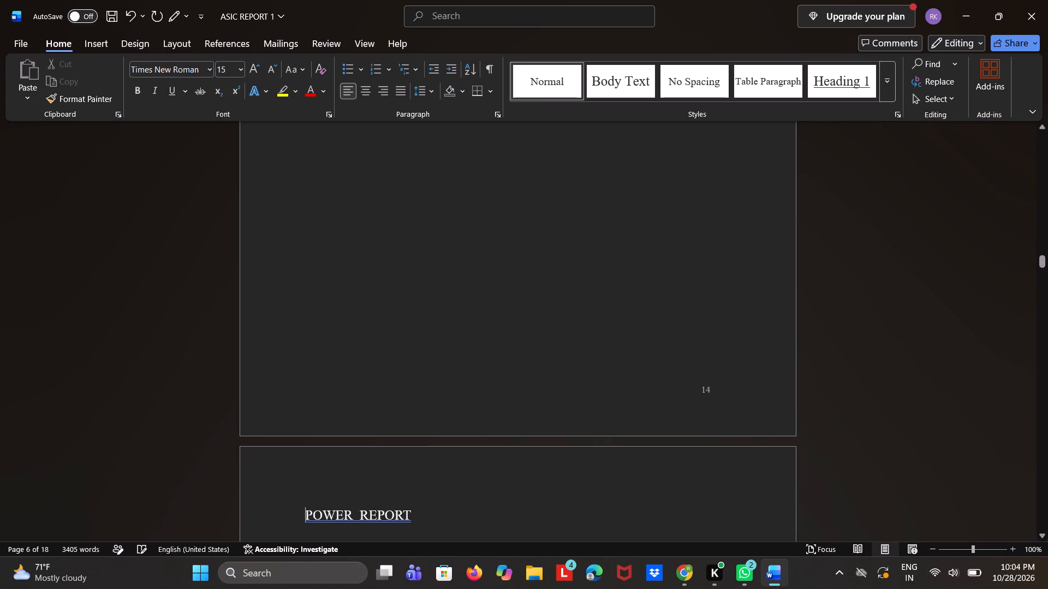
Set the font size of the NETLIST heading, including the blank line above it, to 15.
scroll(331, 449, "down", 1)
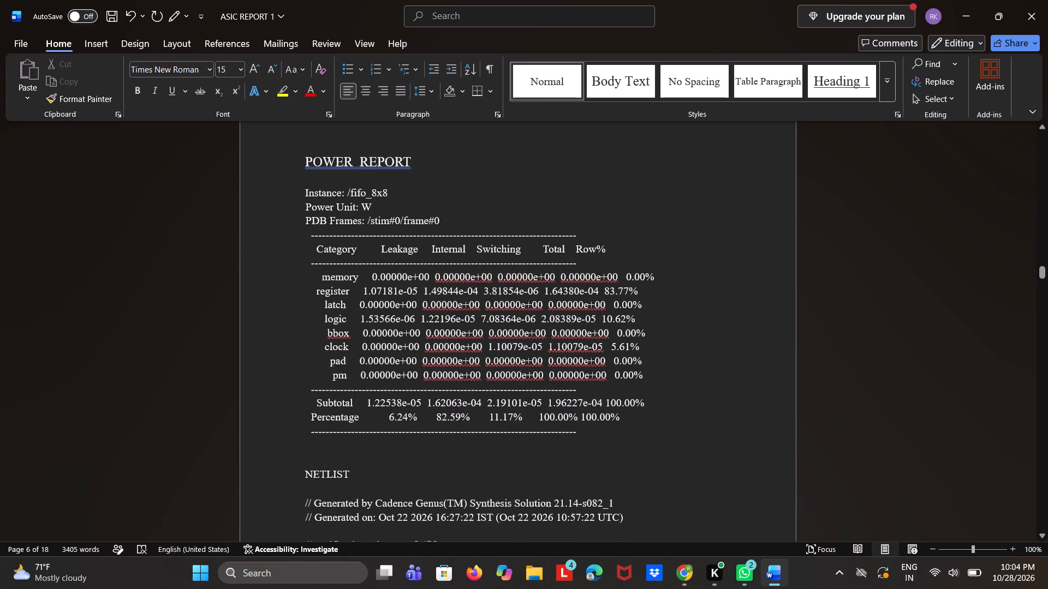
scroll(431, 534, "down", 1)
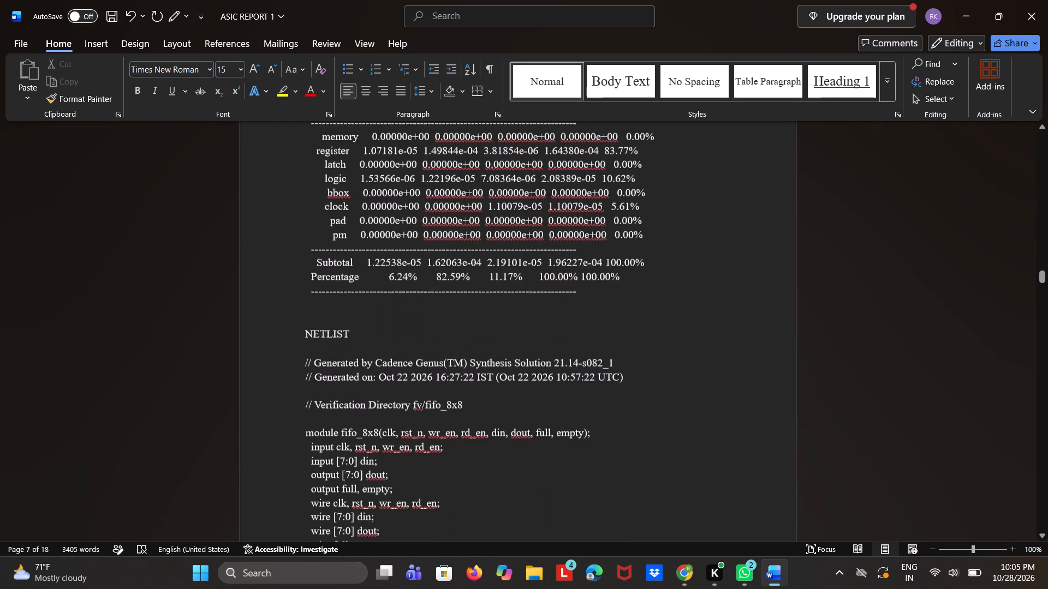
left_click_drag(362, 336, 290, 322)
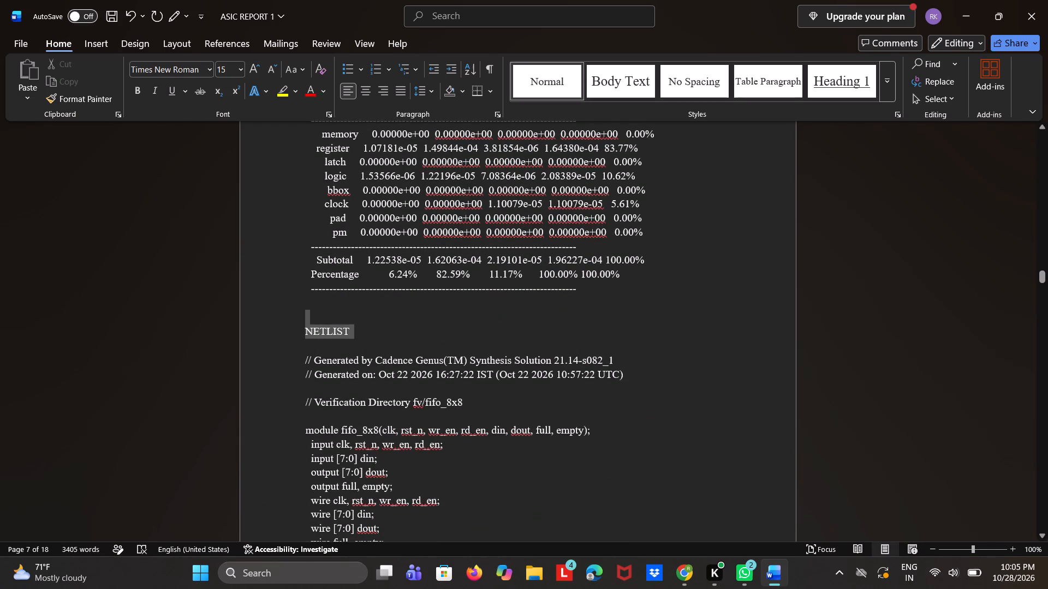
left_click_drag(290, 322, 283, 323)
left_click(372, 276)
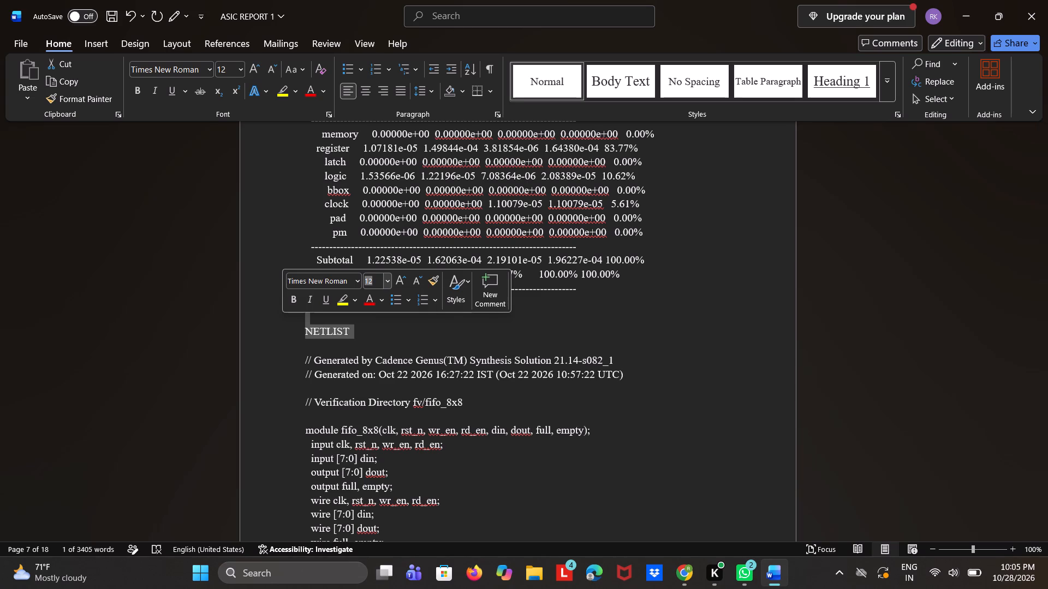
key("BackSpace")
type("15")
left_click(414, 362)
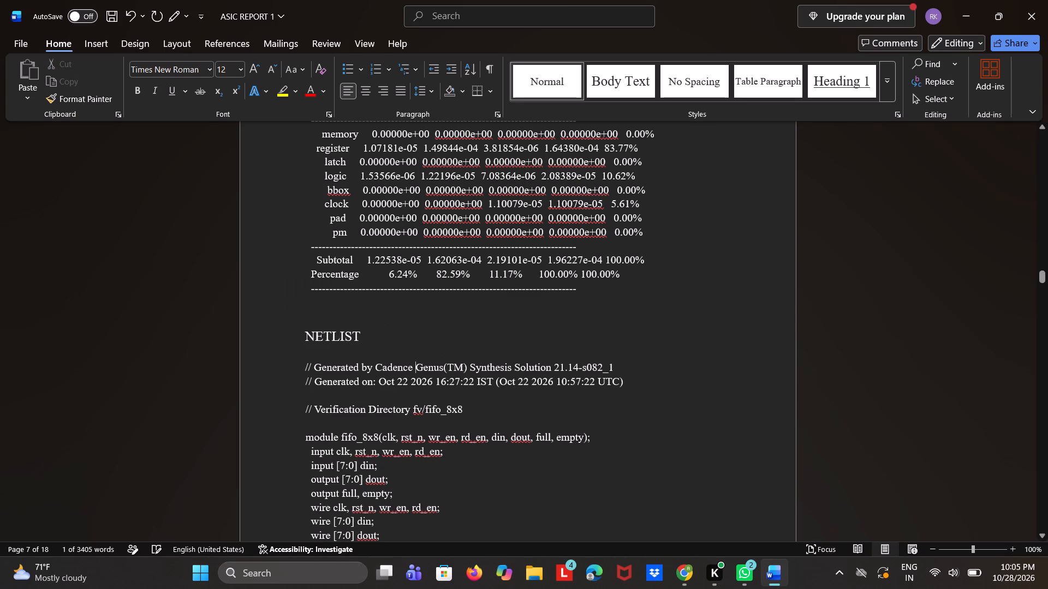
Set the font size of the GATE REPORT heading, below the end of the netlist code, to 15.
scroll(474, 442, "down", 3)
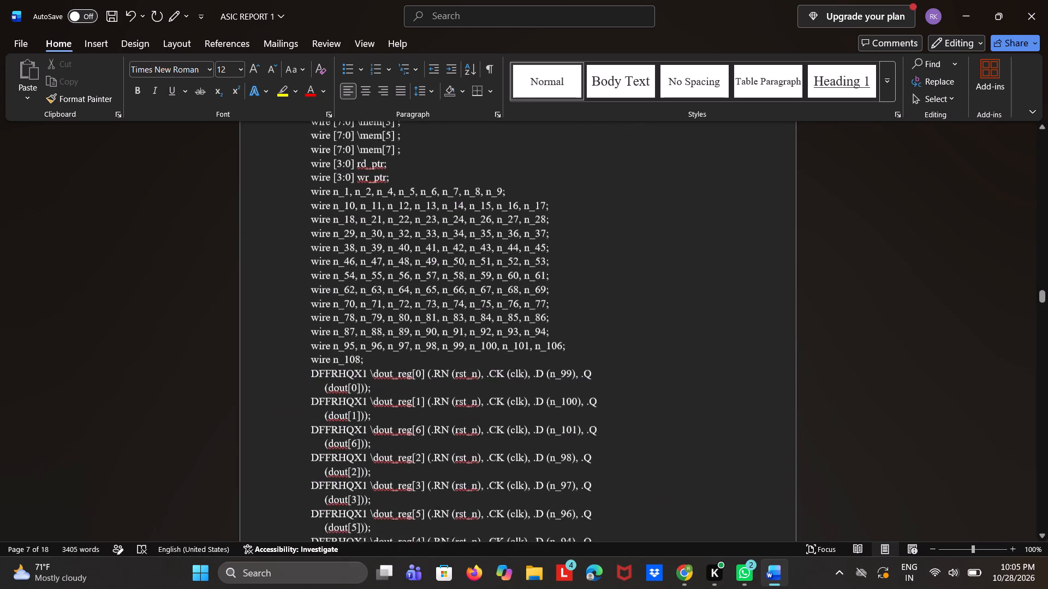
scroll(474, 442, "down", 5)
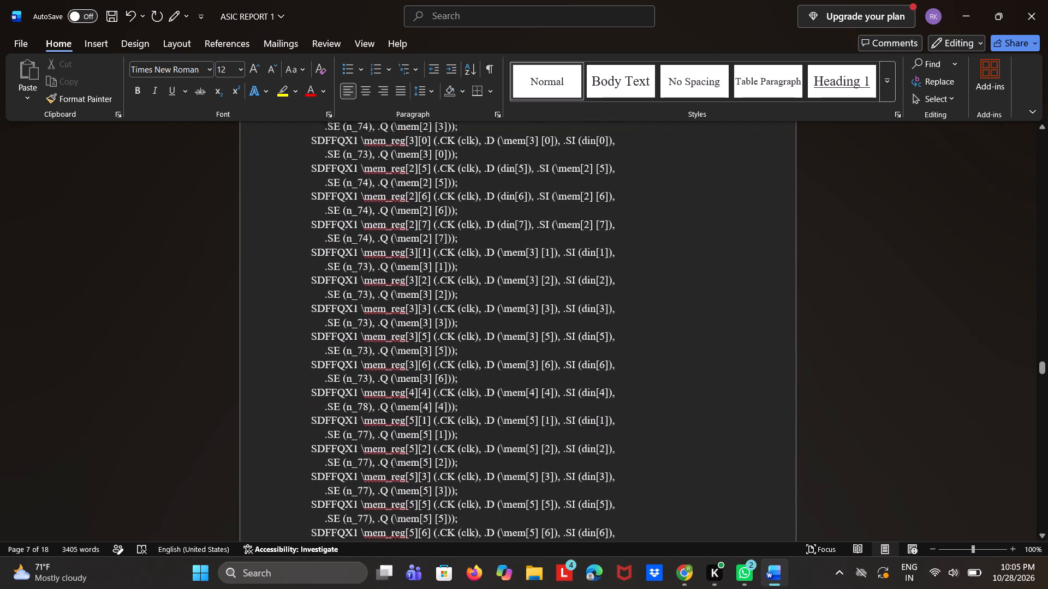
scroll(474, 442, "down", 3)
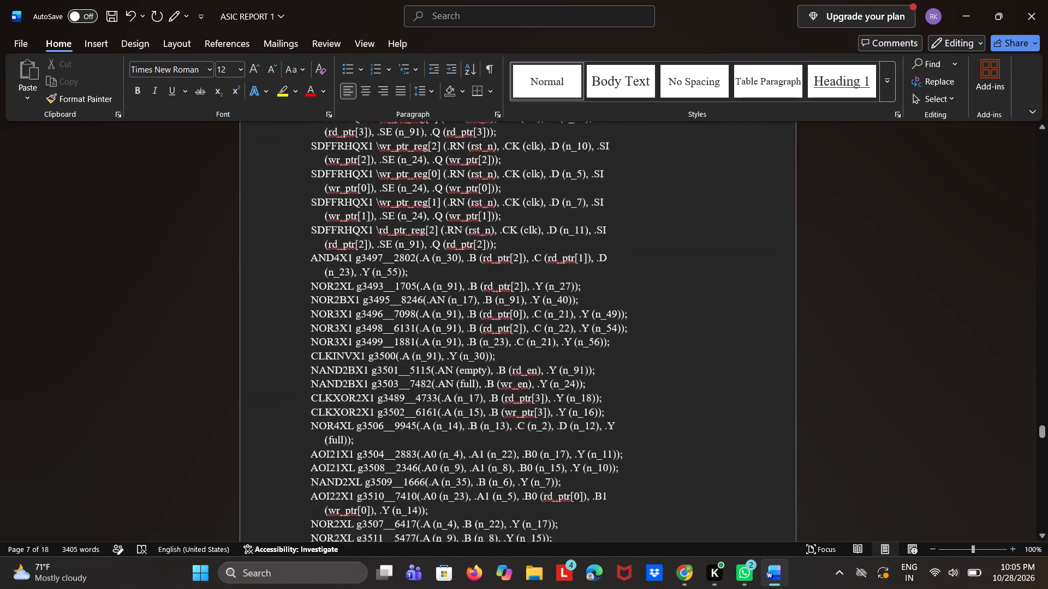
scroll(474, 442, "down", 2)
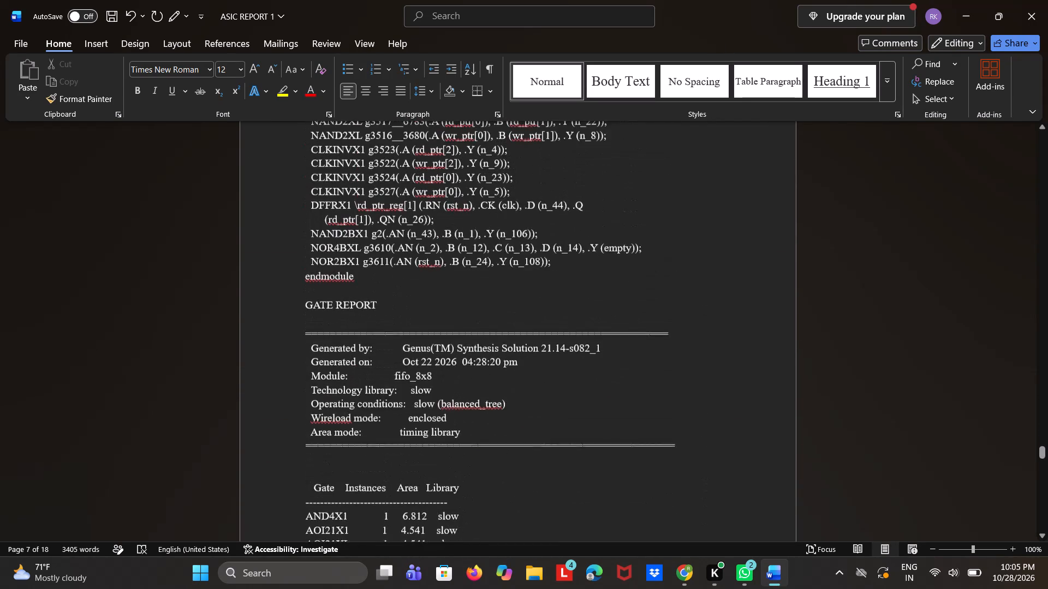
left_click_drag(386, 308, 352, 311)
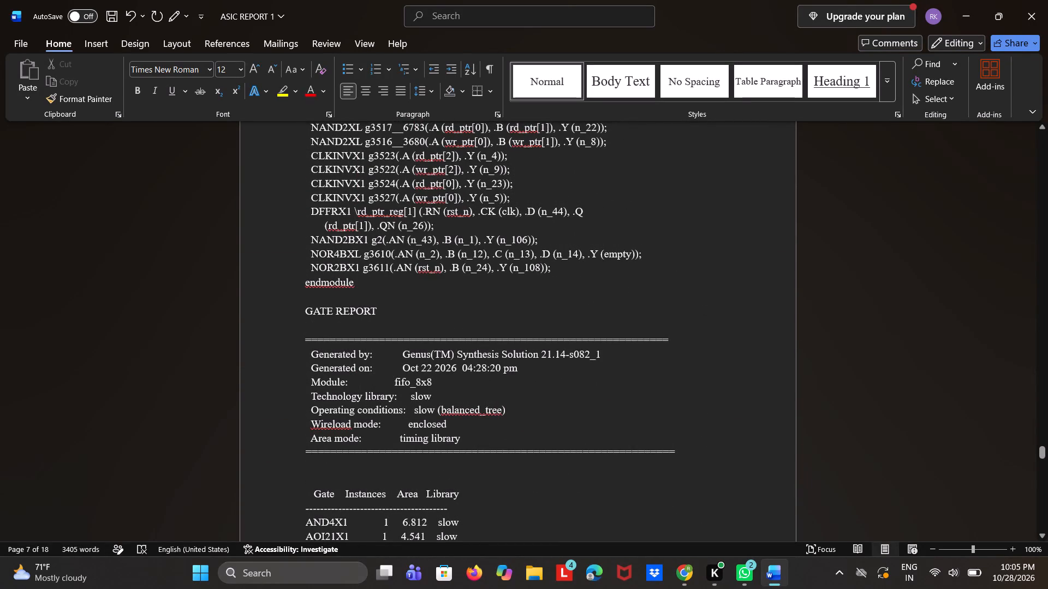
left_click_drag(352, 311, 285, 313)
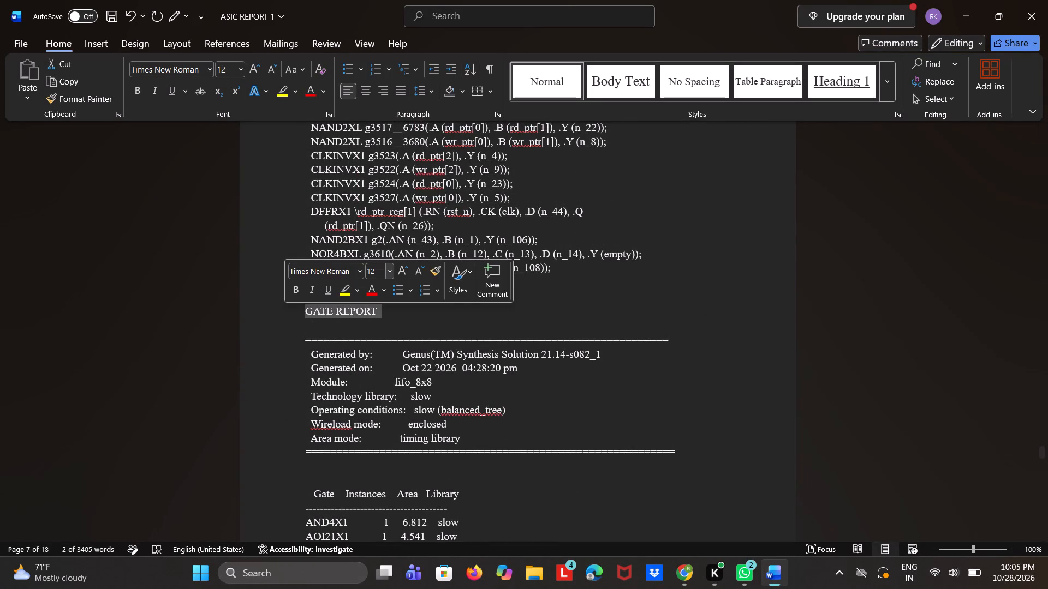
left_click(372, 268)
key("BackSpace")
type("15")
left_click(522, 430)
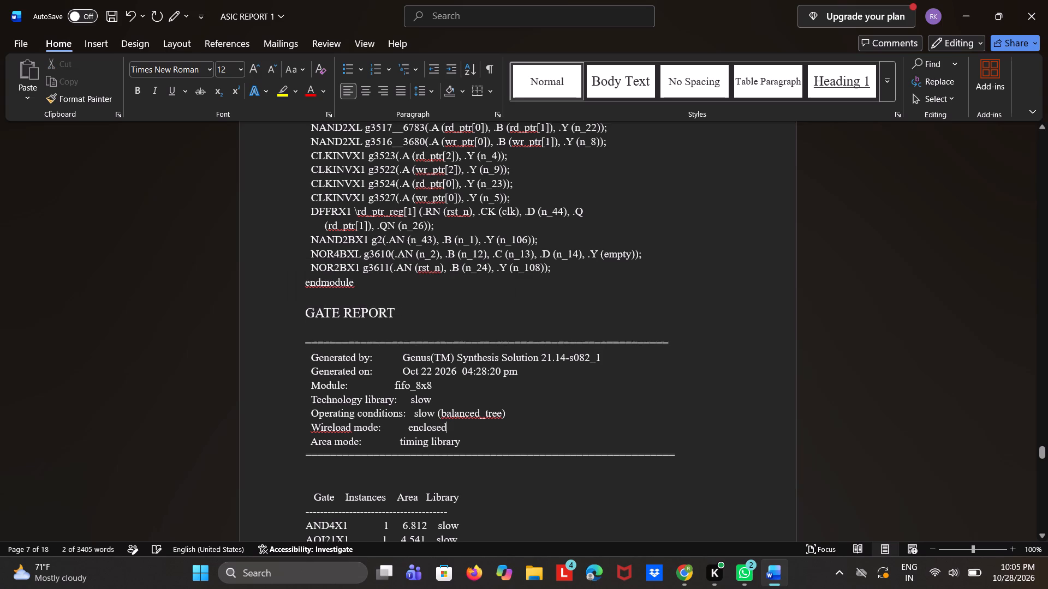
Insert one blank line between the total row of the Type/Instances/Area table and the AREA REPORT heading.
scroll(522, 430, "down", 3)
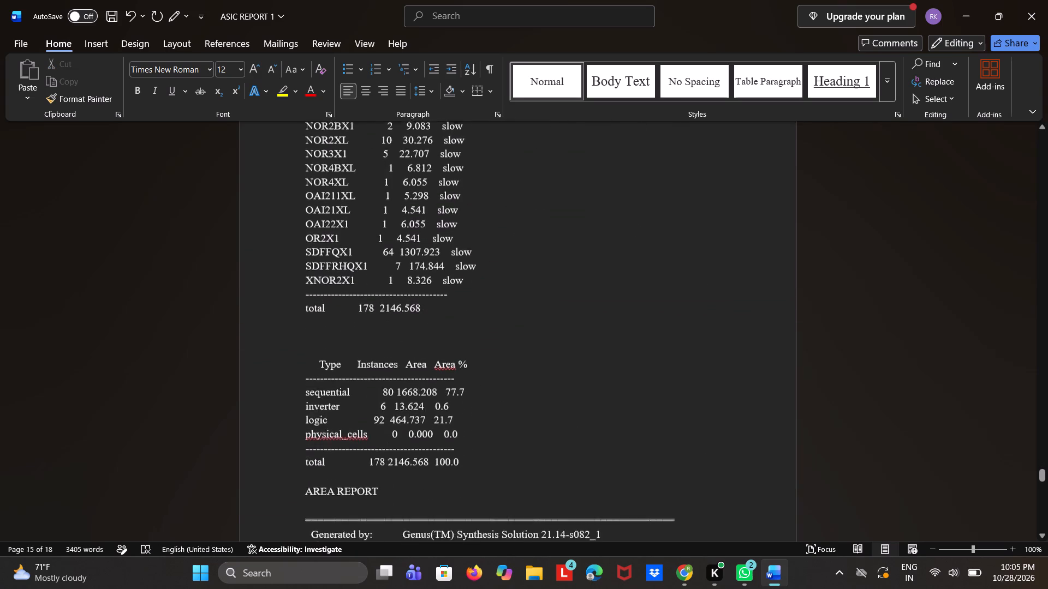
scroll(522, 430, "down", 1)
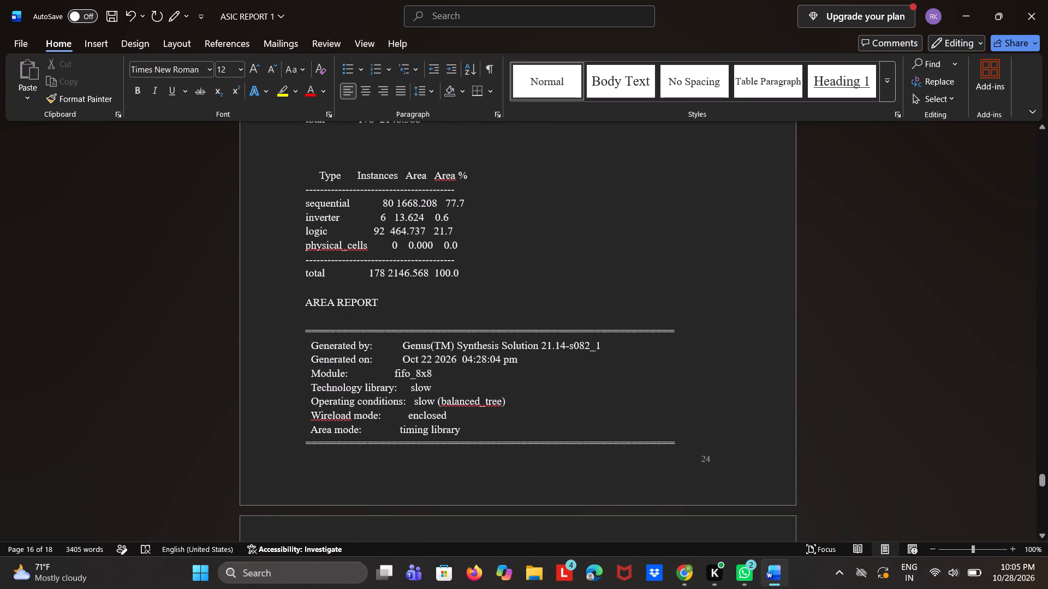
left_click(483, 269)
key("Return")
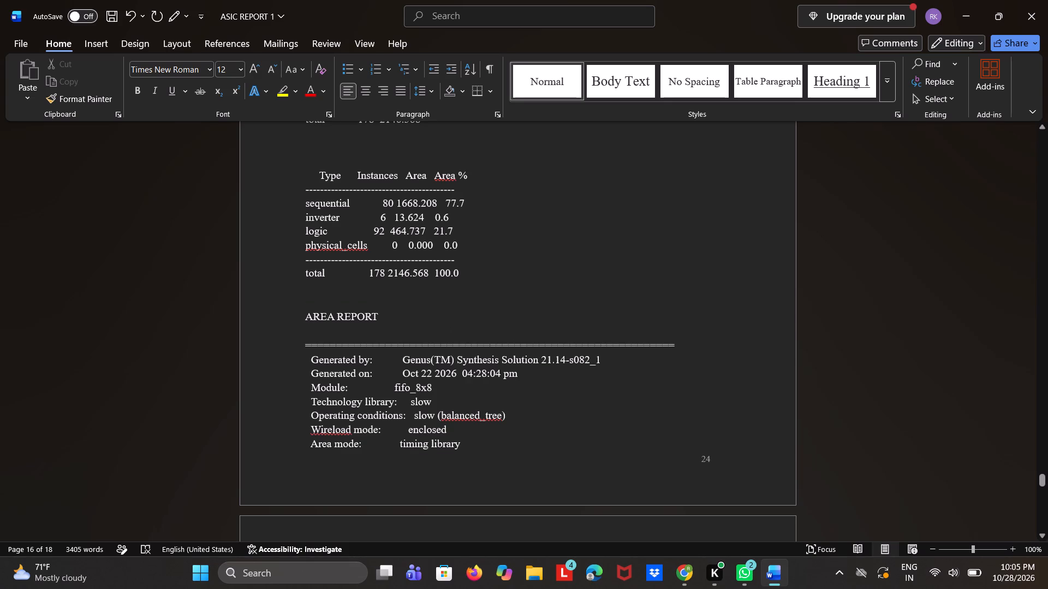
Set the font size of the AREA REPORT heading to 15.
left_click_drag(390, 320, 290, 324)
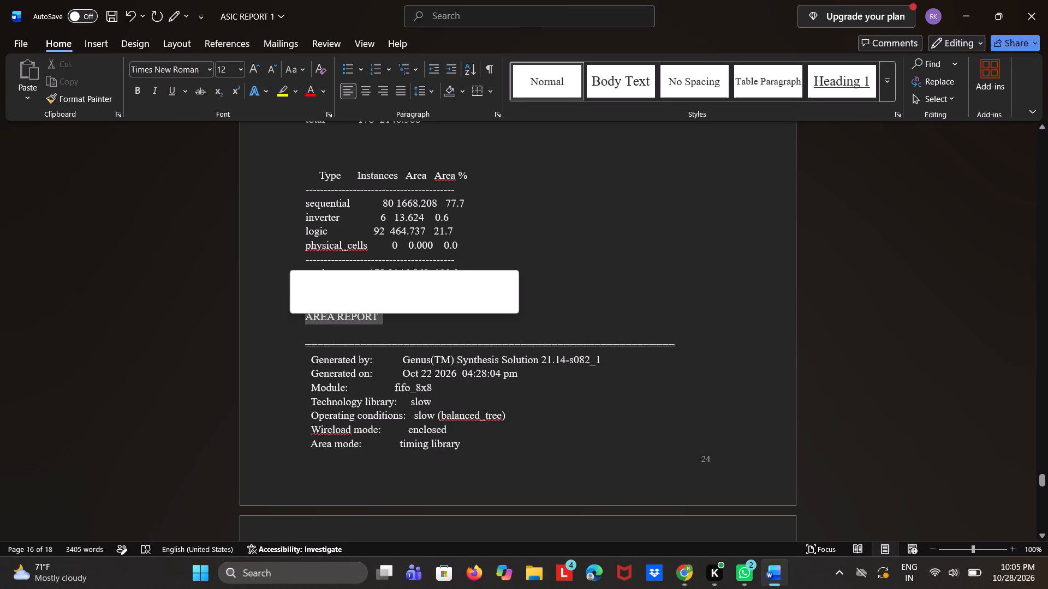
left_click(382, 278)
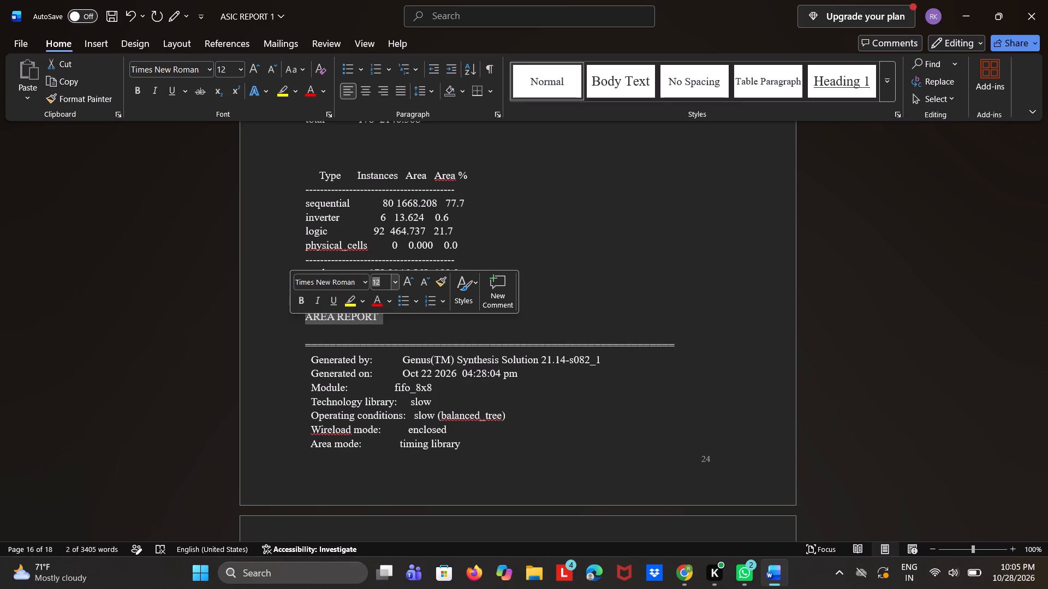
key("BackSpace")
type("15")
left_click(531, 334)
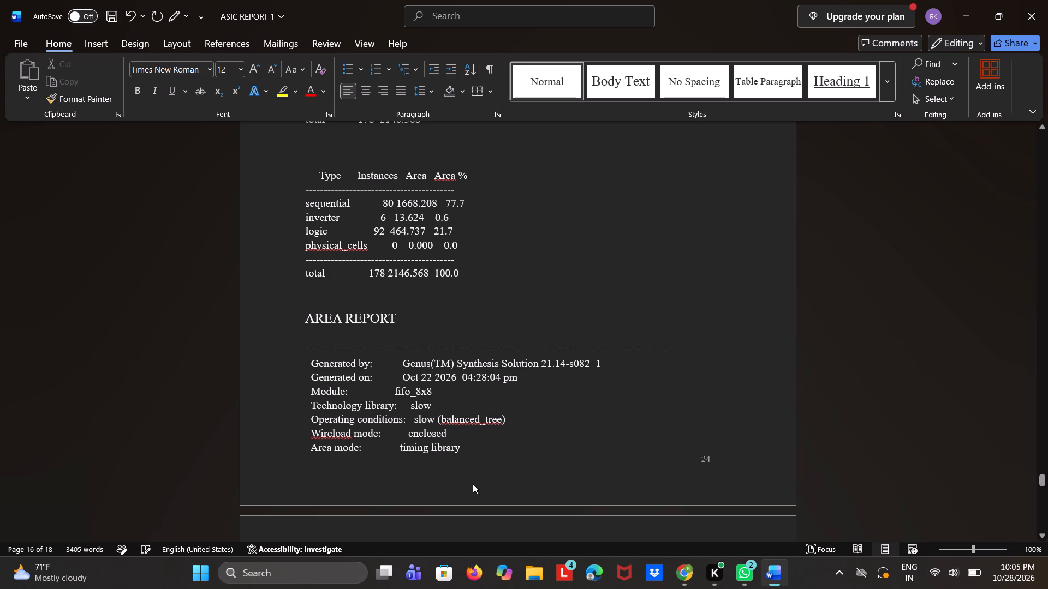
Set the font size of the TIME REPORT heading, below the area report's instance table, to 15.
scroll(473, 484, "down", 3)
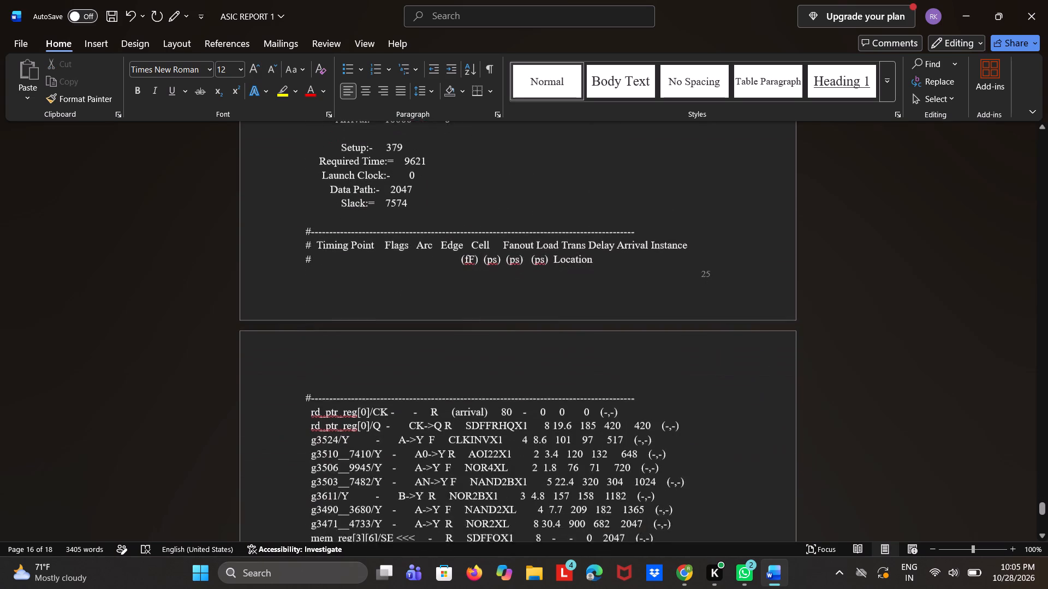
scroll(473, 484, "down", 4)
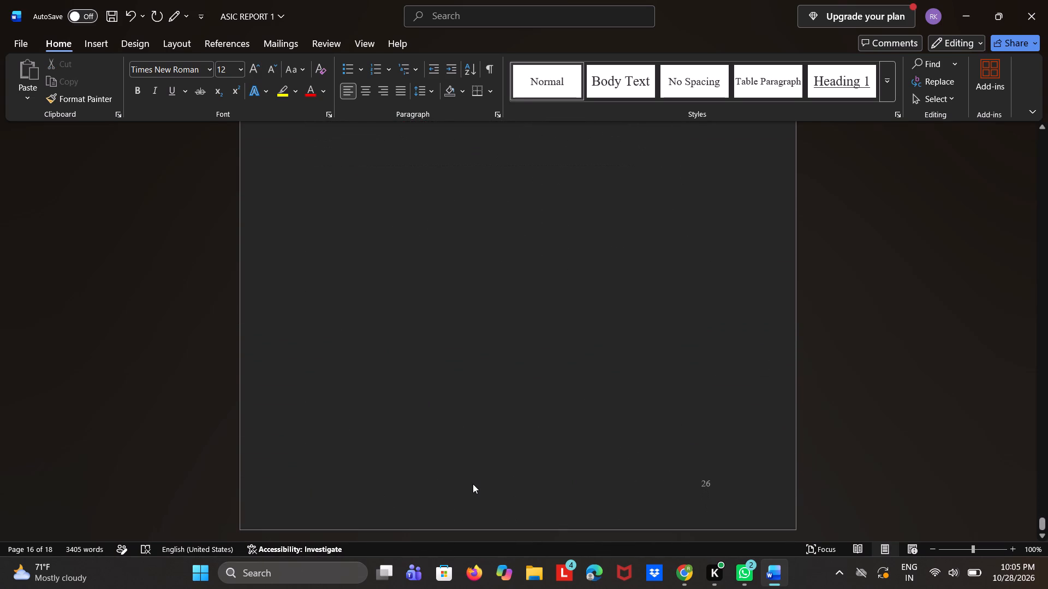
scroll(473, 484, "down", 1)
scroll(473, 484, "up", 3)
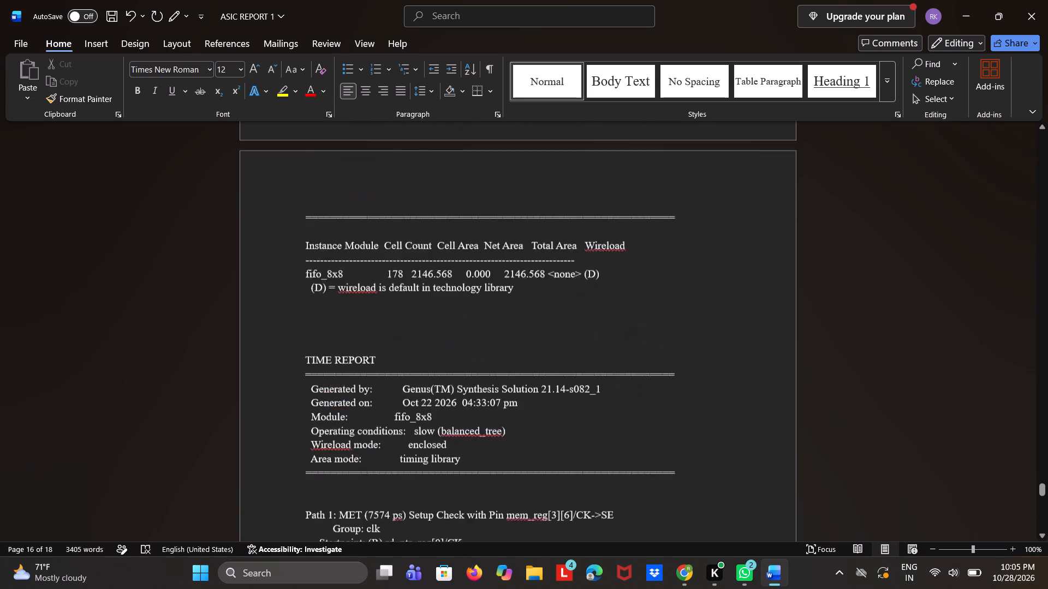
scroll(473, 484, "up", 1)
scroll(473, 484, "down", 1)
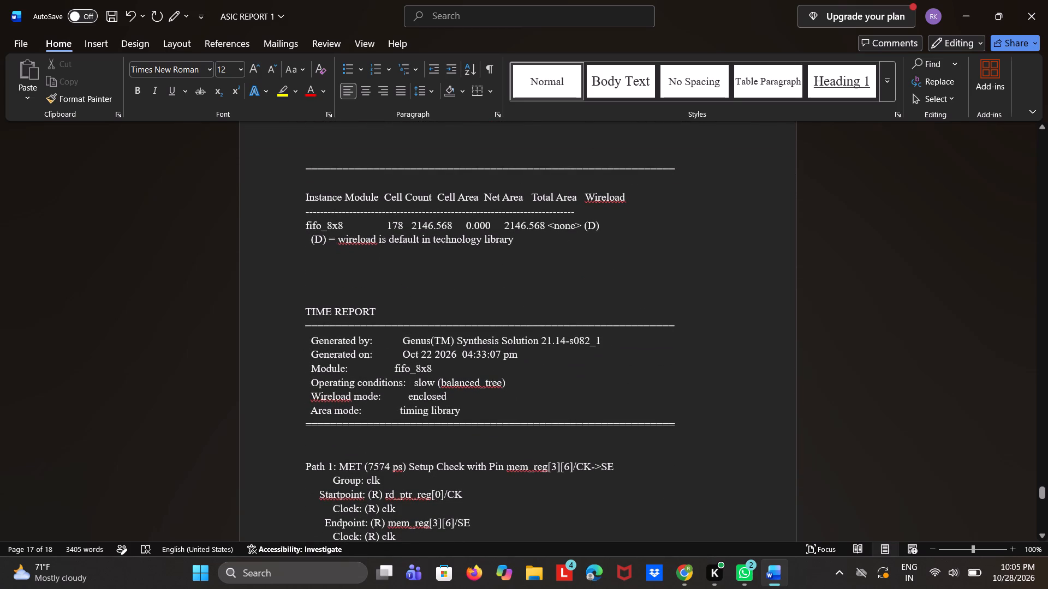
left_click_drag(383, 312, 293, 317)
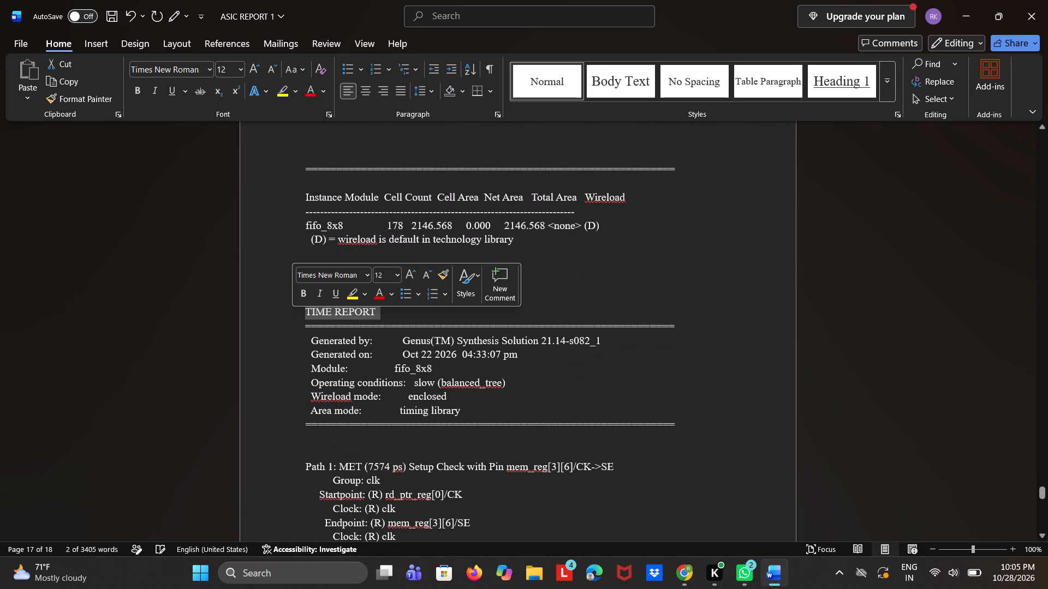
left_click(386, 271)
key("BackSpace")
type("15")
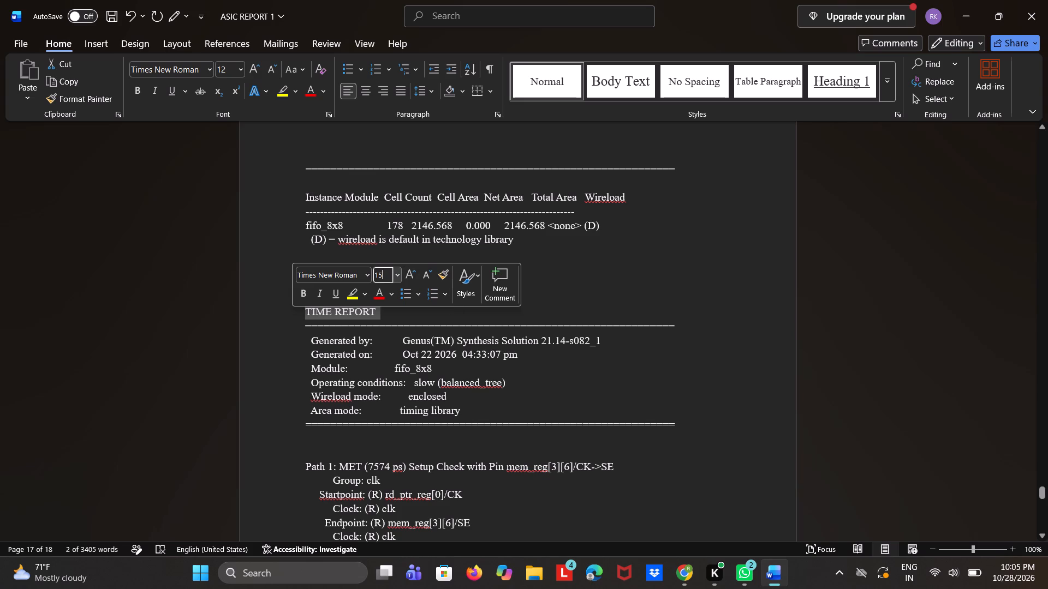
left_click(561, 387)
Review the report's headings and page layout from the timing table at the end back to the Table of Contents.
scroll(556, 416, "down", 1)
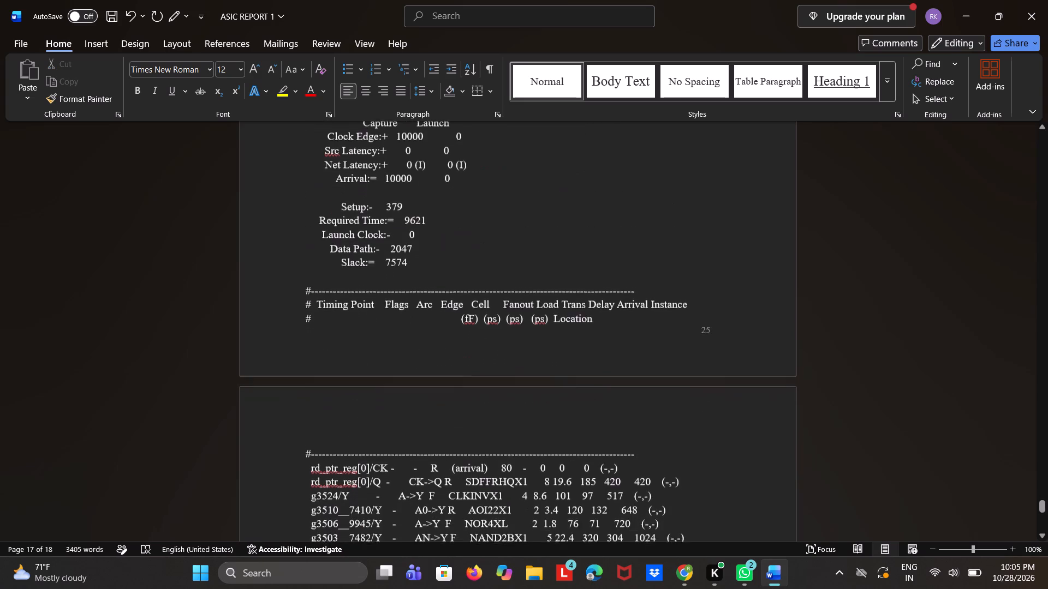
scroll(556, 416, "down", 4)
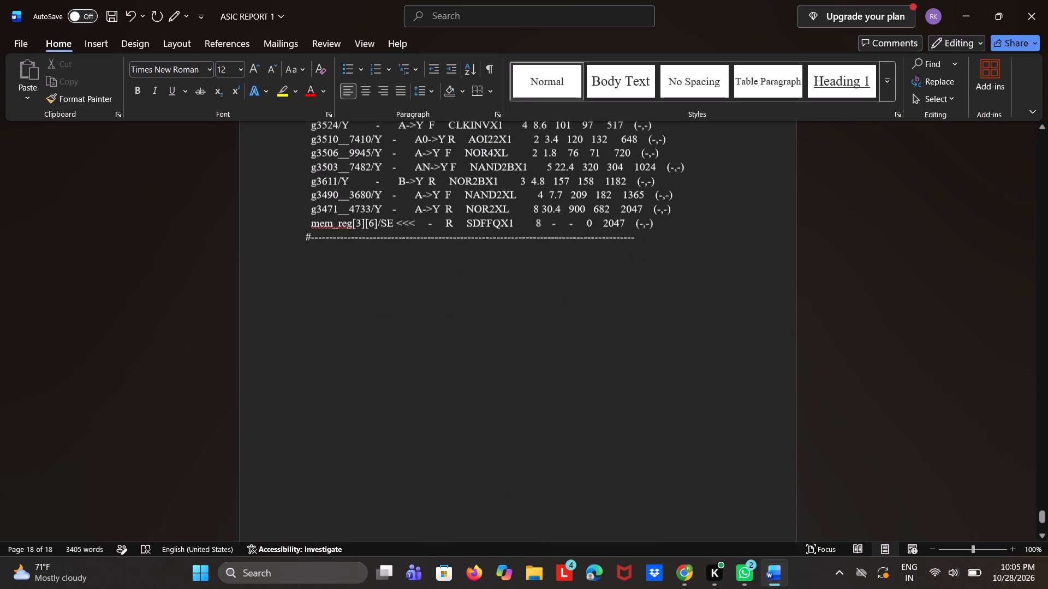
scroll(556, 416, "down", 1)
scroll(556, 416, "up", 1)
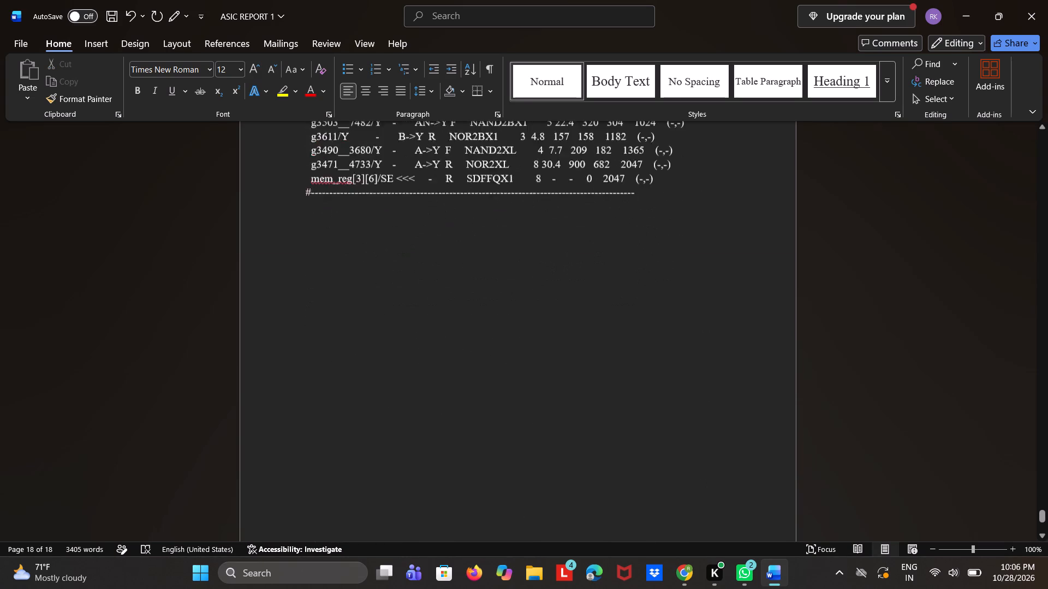
scroll(556, 416, "up", 4)
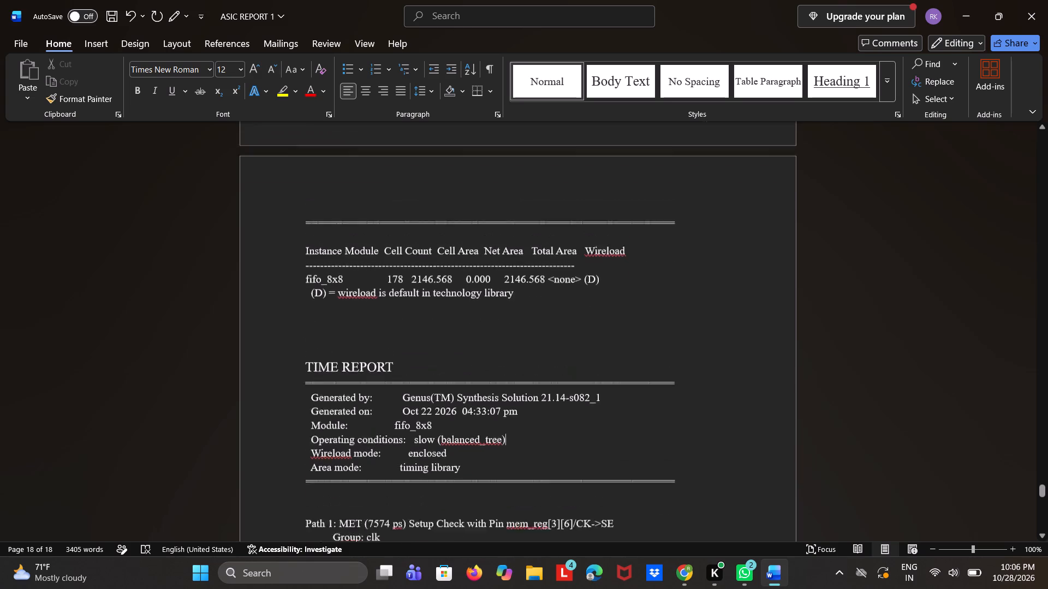
scroll(556, 416, "up", 6)
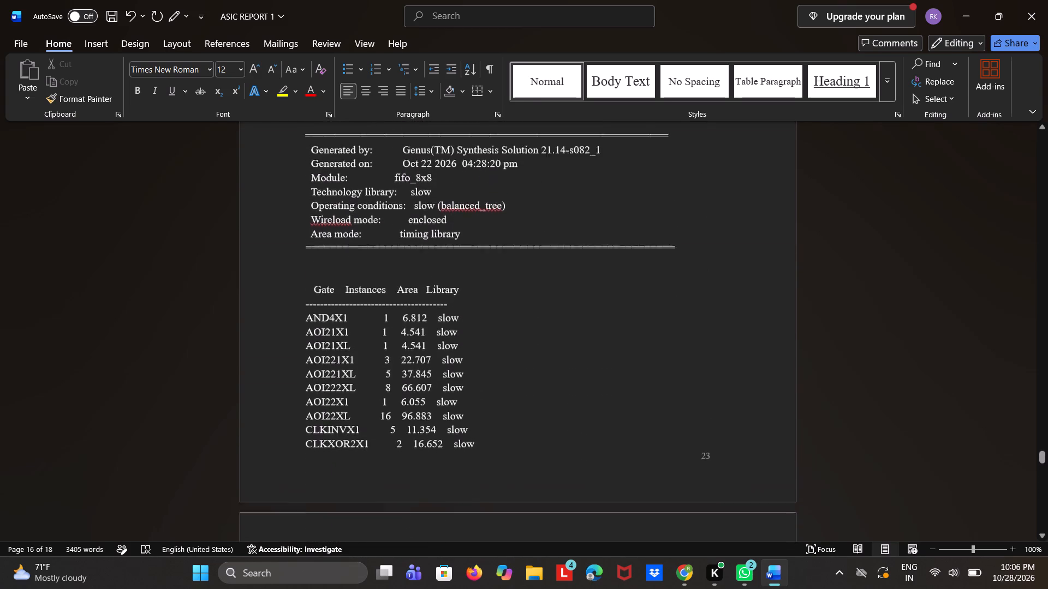
scroll(556, 416, "up", 3)
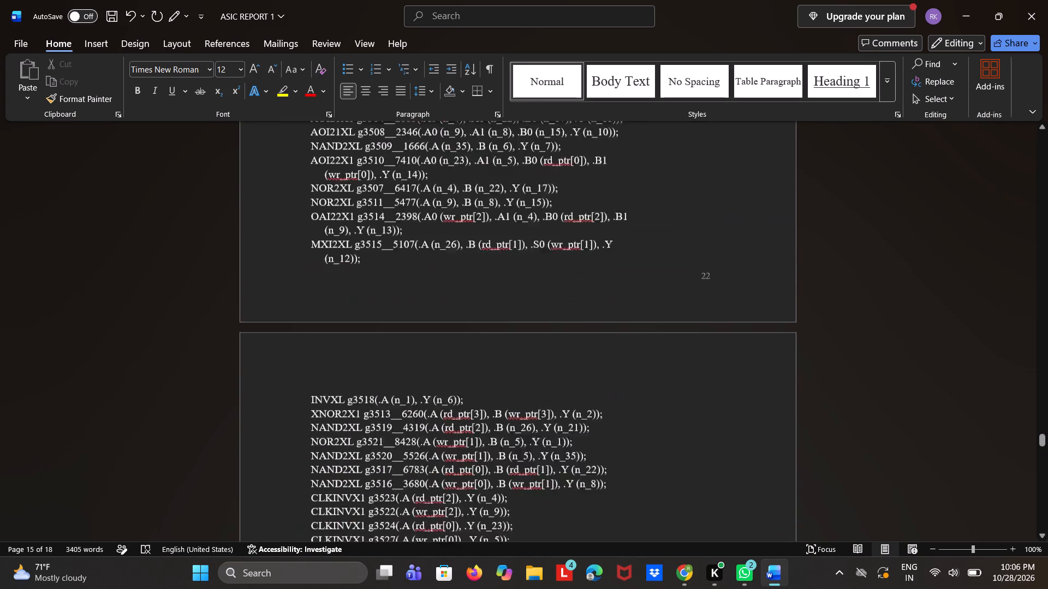
scroll(556, 416, "up", 12)
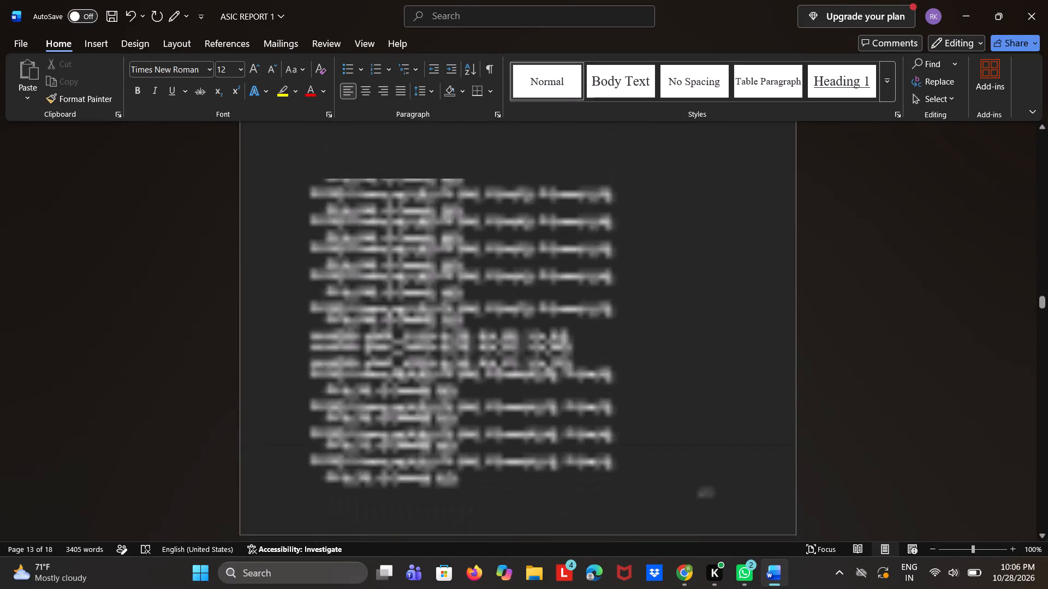
scroll(556, 416, "up", 2)
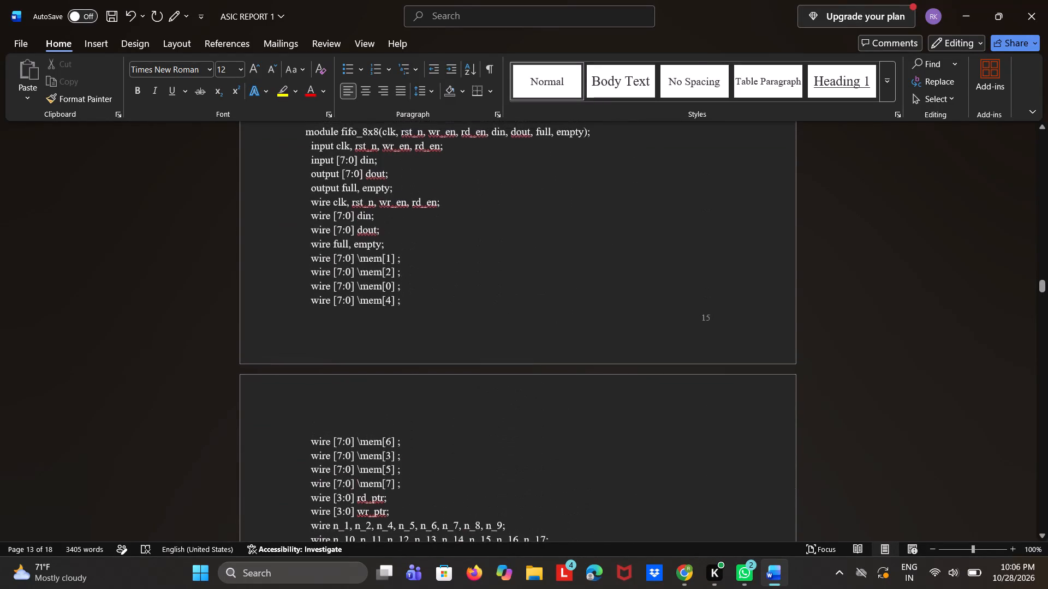
scroll(556, 416, "up", 2)
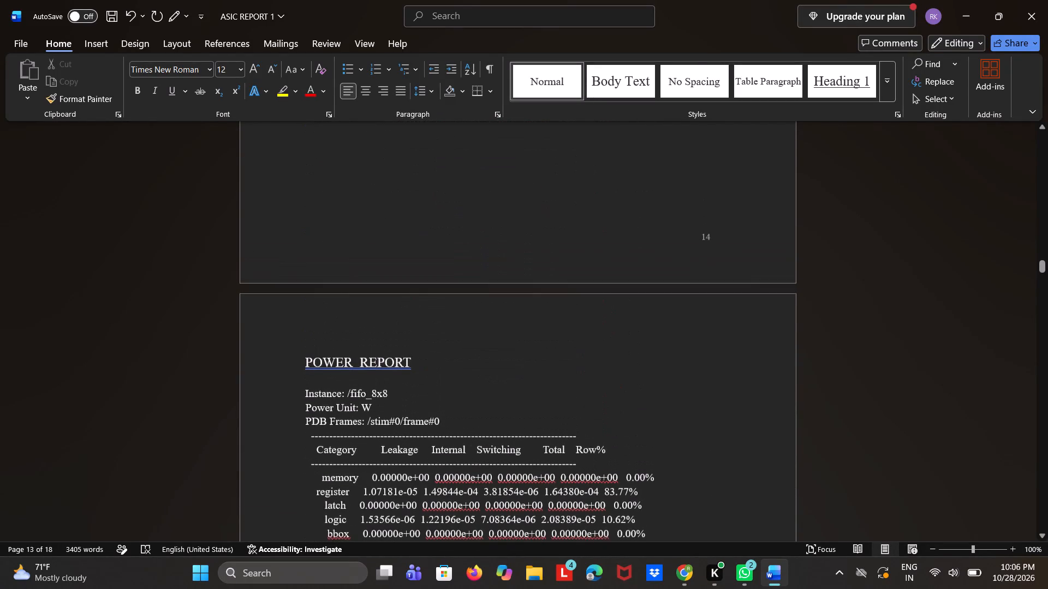
scroll(556, 416, "up", 2)
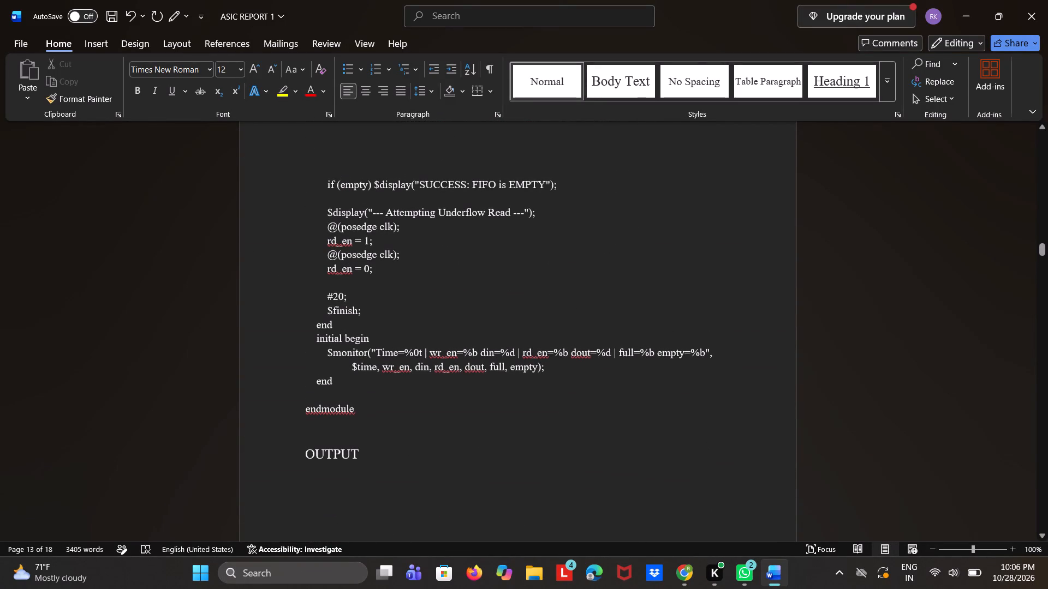
scroll(556, 416, "up", 1)
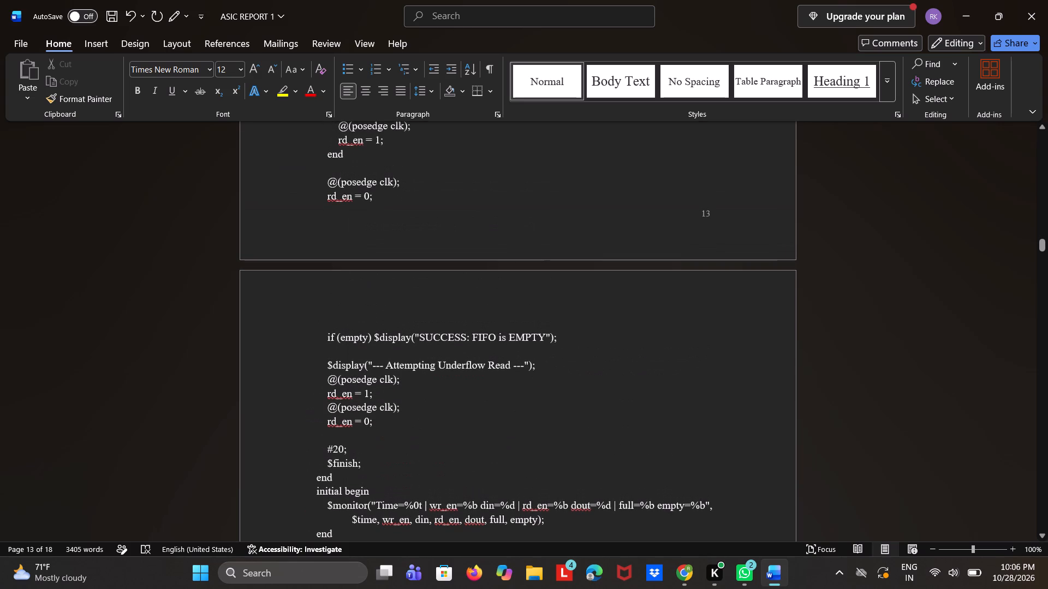
scroll(556, 416, "up", 5)
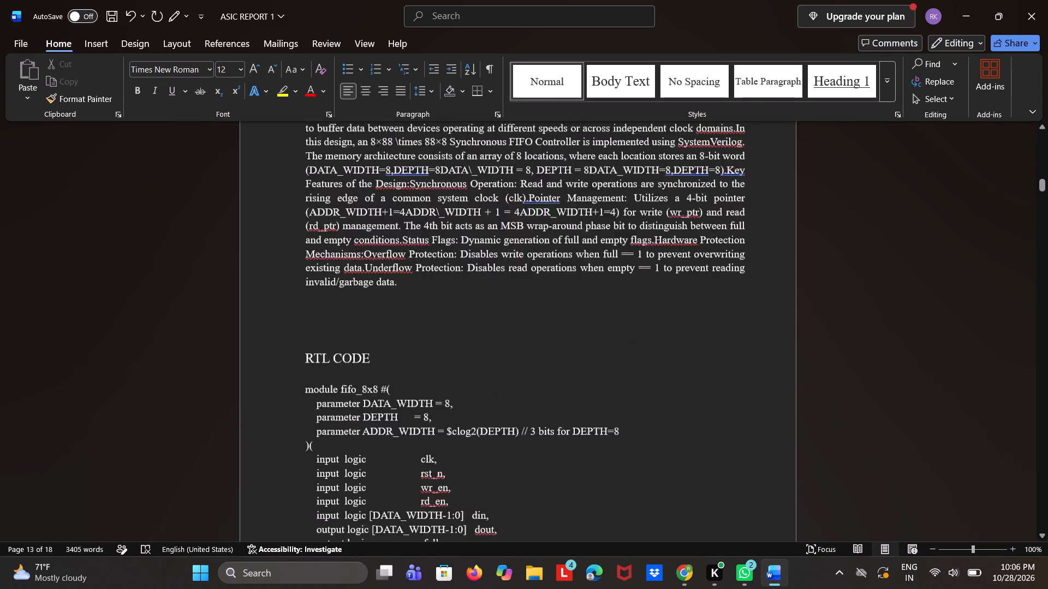
scroll(556, 416, "up", 4)
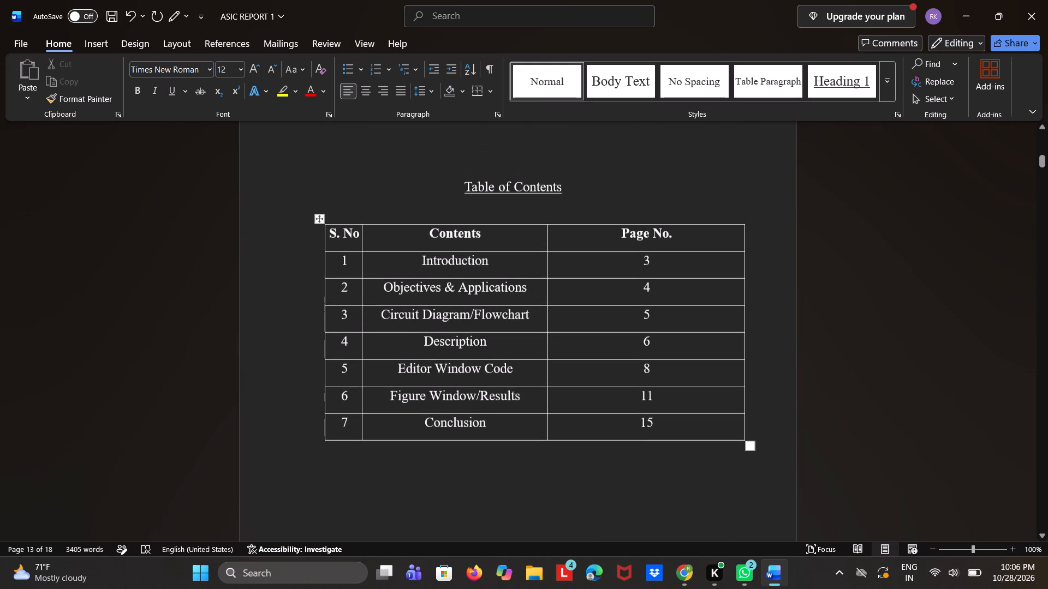
scroll(556, 416, "up", 1)
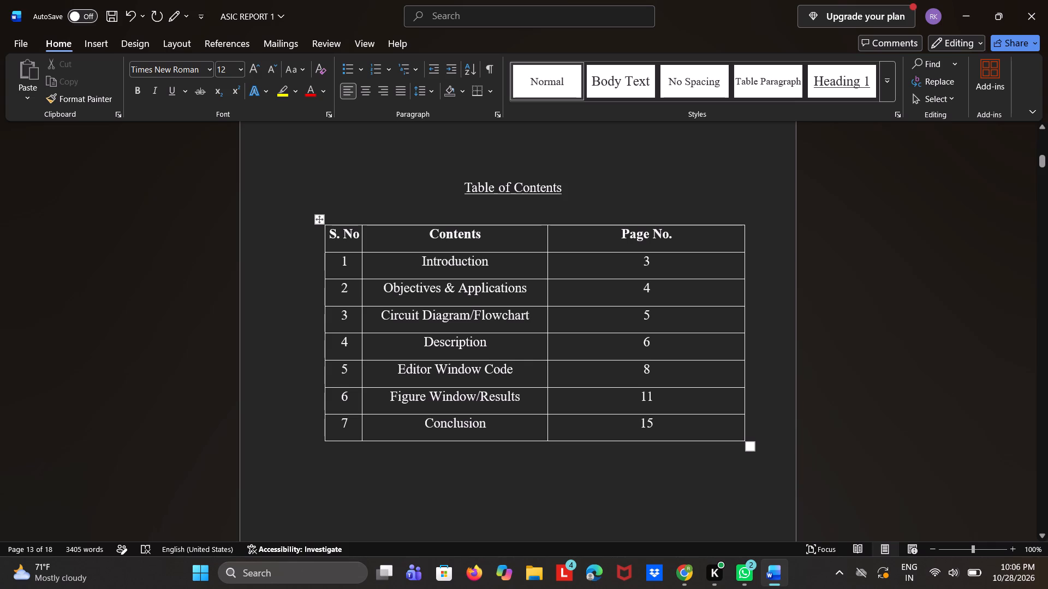
Enter the faculty member's name, prefixed with "Dr.", on the line under "Submitted To:" on the cover page.
scroll(535, 358, "up", 3)
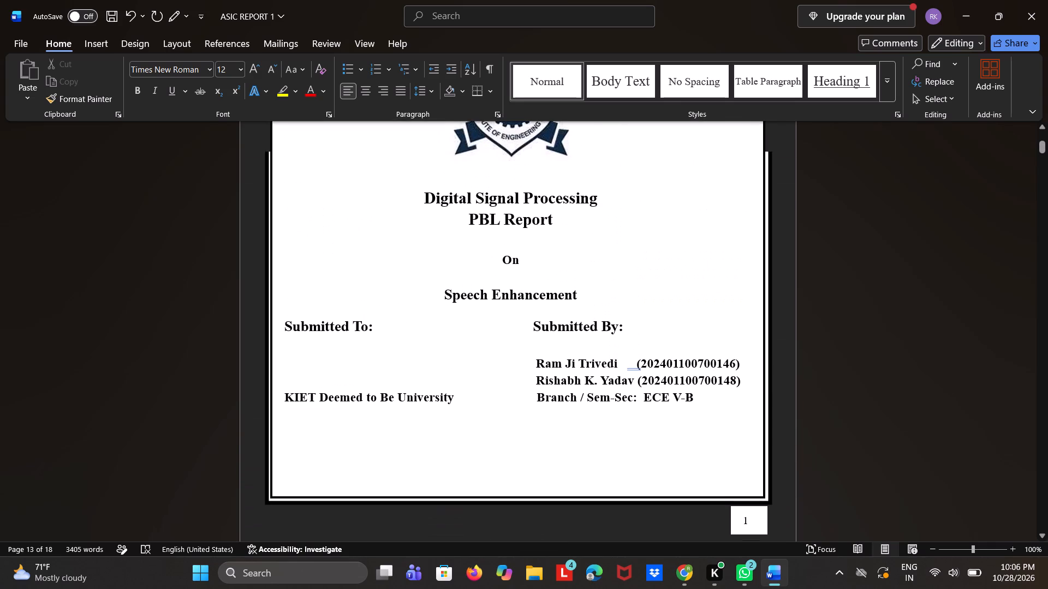
left_click(333, 361)
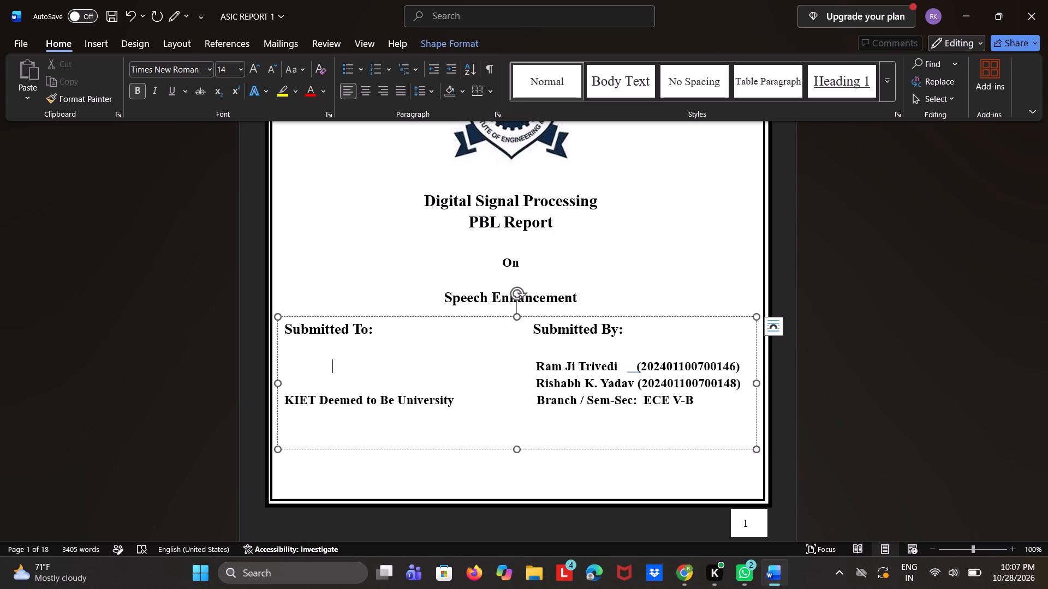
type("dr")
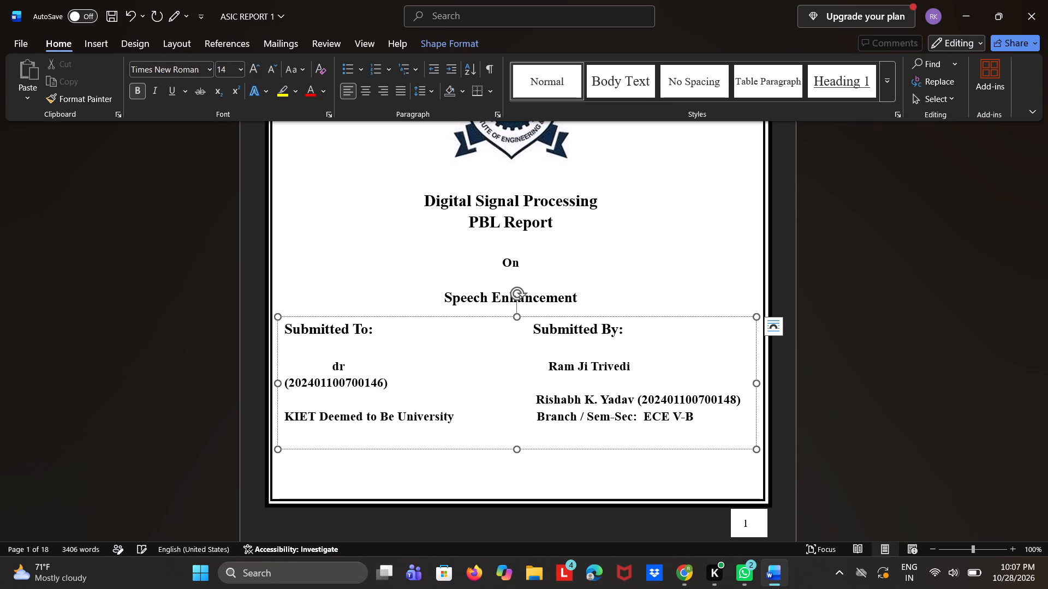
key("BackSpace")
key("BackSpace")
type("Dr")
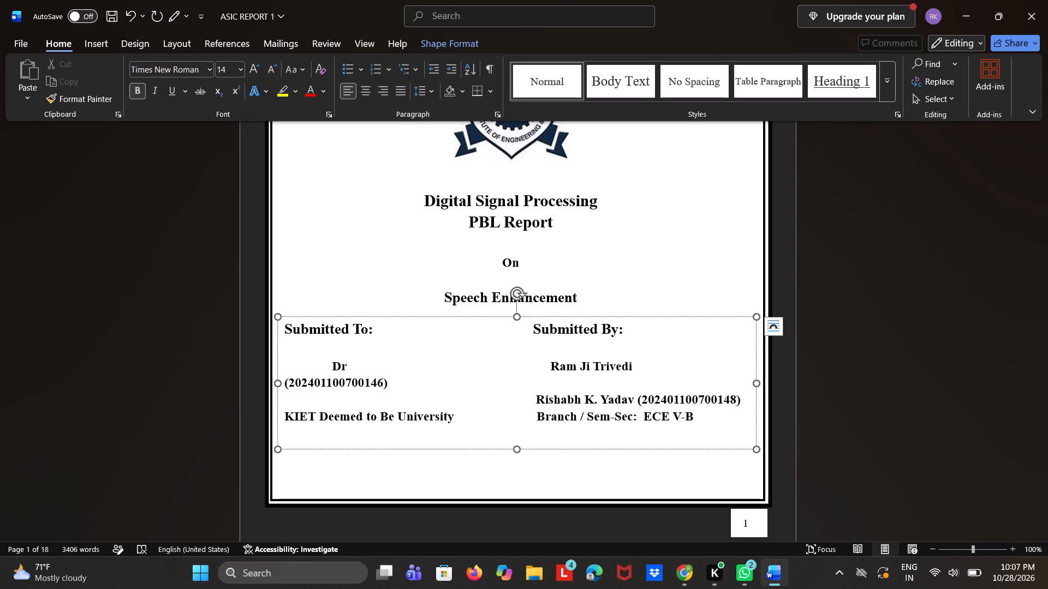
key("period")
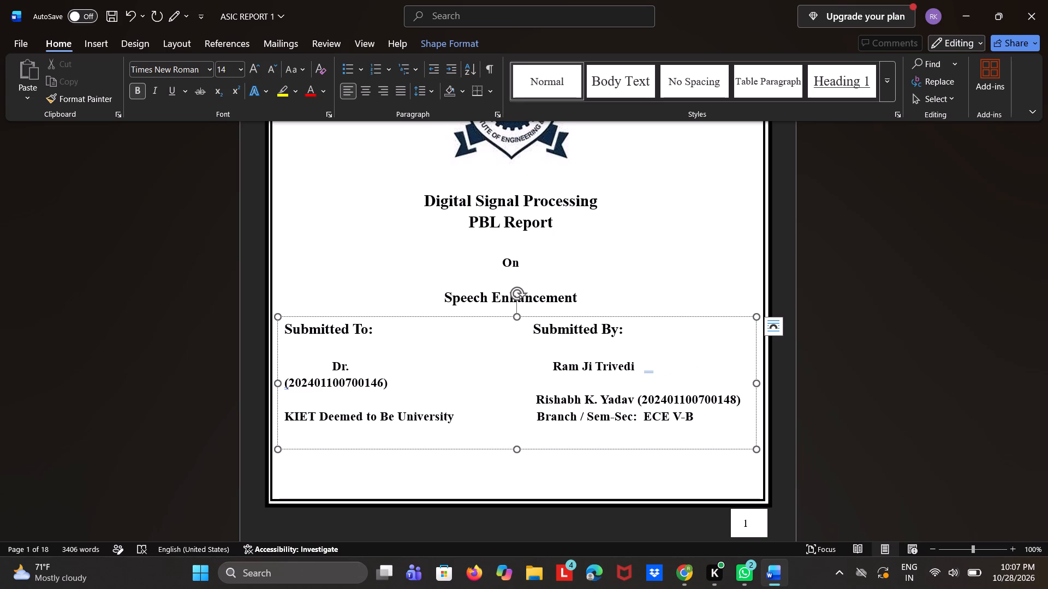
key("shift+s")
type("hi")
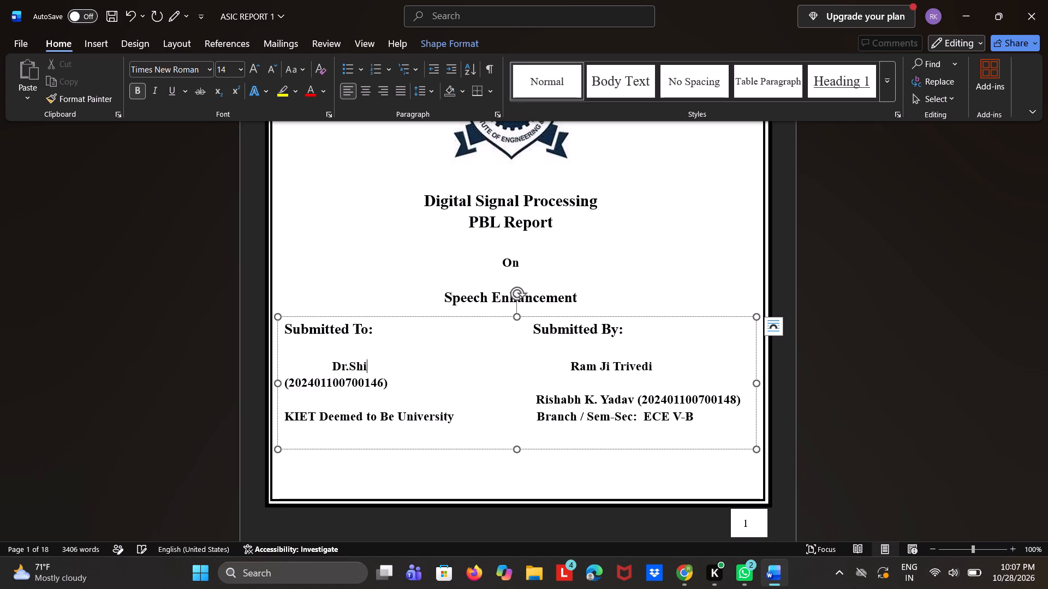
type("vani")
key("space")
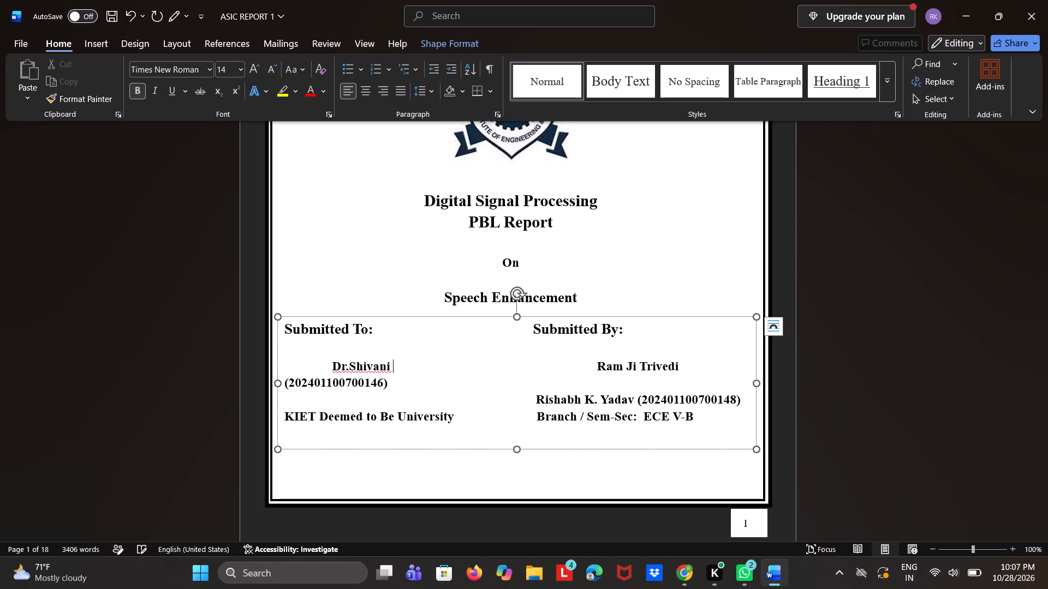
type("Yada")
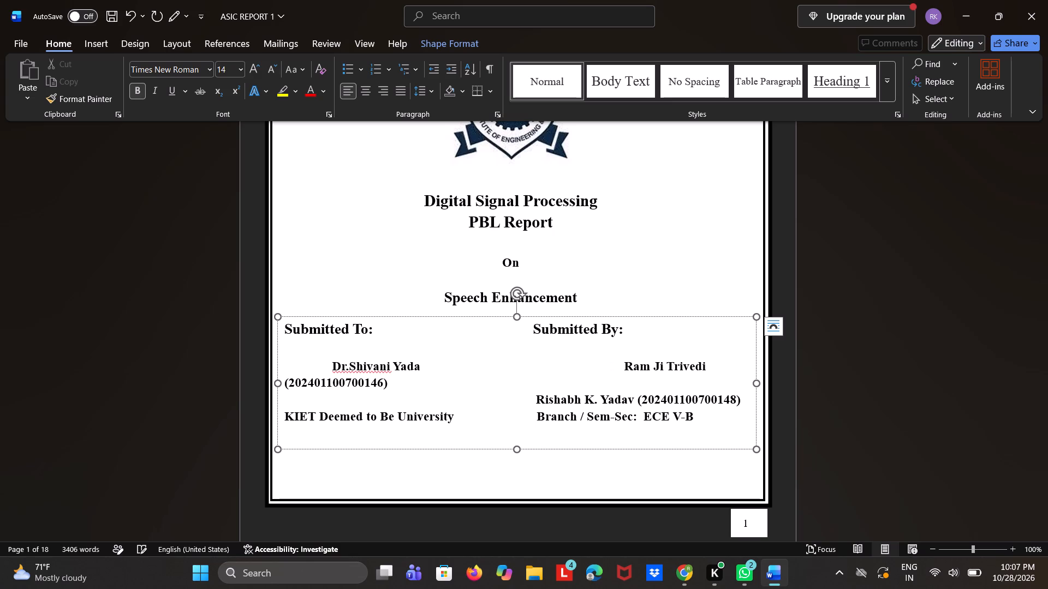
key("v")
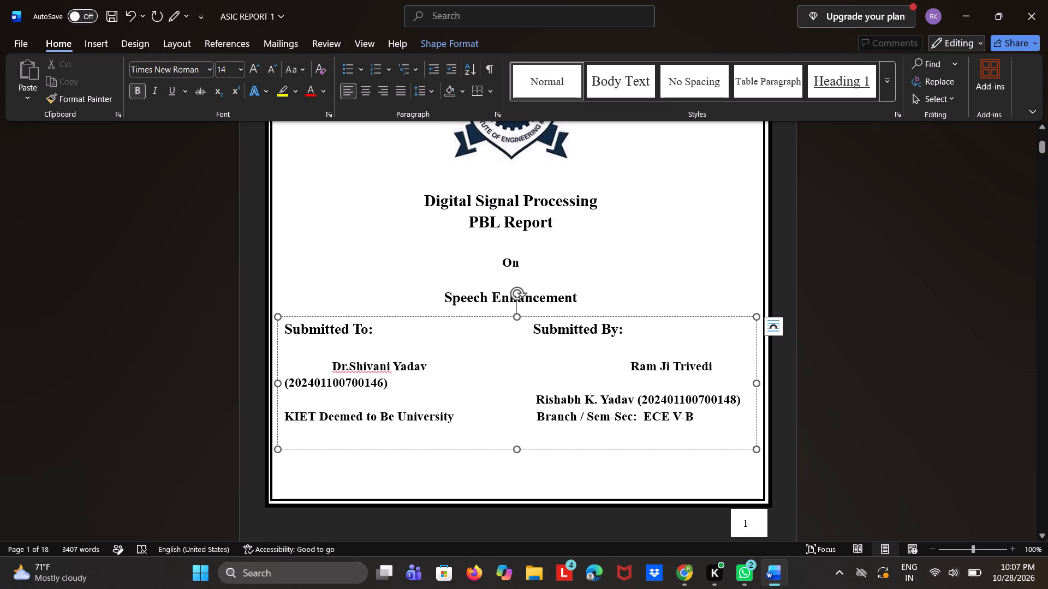
Remove the blank line and excess indentation before the faculty name, keeping it on the line directly below "Submitted To:".
left_click(322, 366)
key("BackSpace")
key("BackSpace")
key("BackSpace")
key("BackSpace")
key("BackSpace")
key("BackSpace")
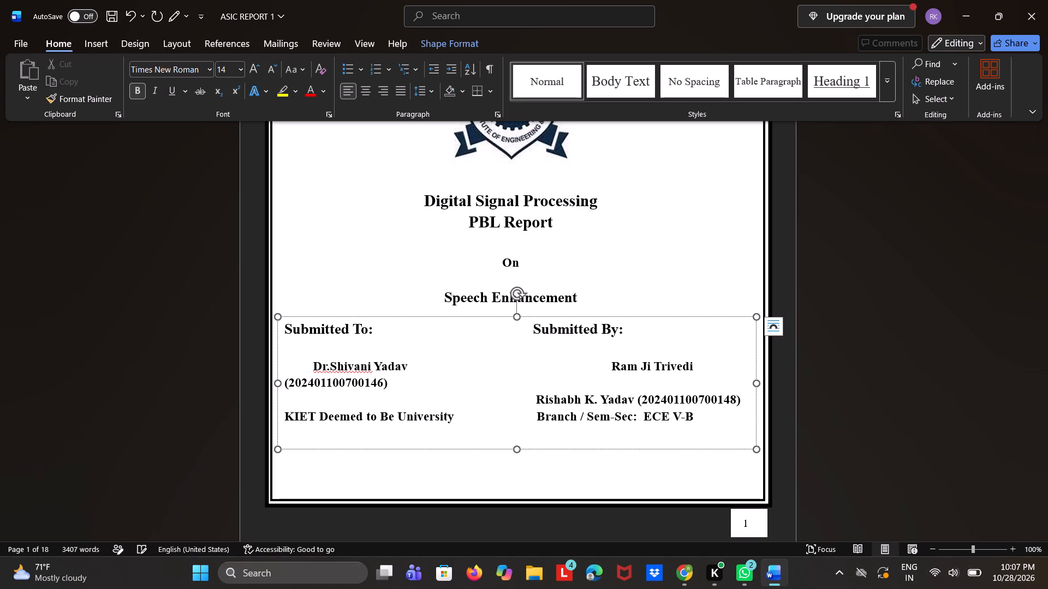
key("BackSpace")
key("BackSpace")
key("BackSpace")
key("BackSpace")
key("BackSpace")
key("BackSpace")
key("BackSpace")
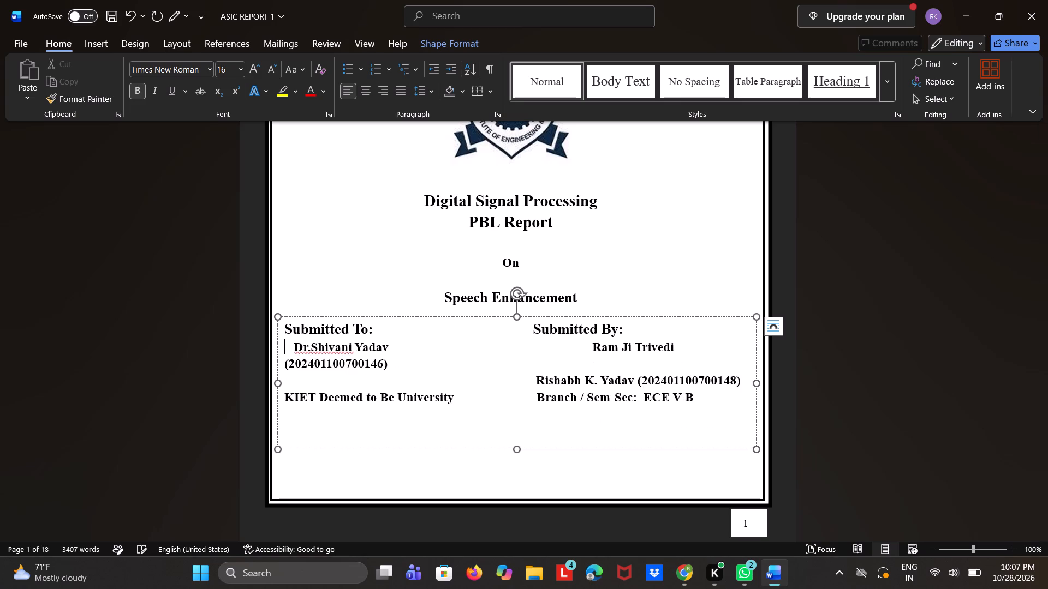
key("BackSpace")
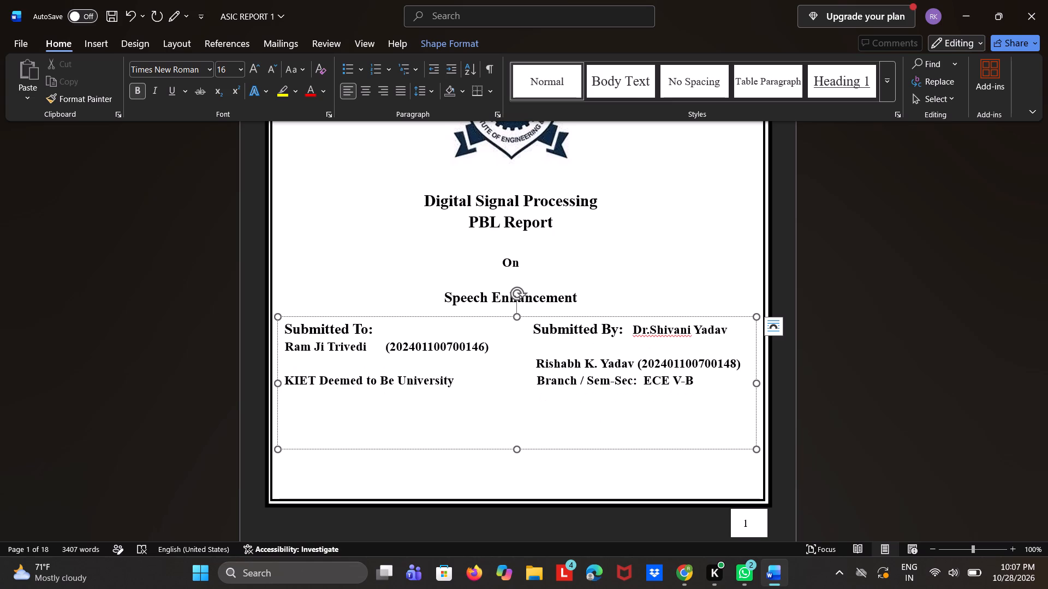
key("ctrl+z")
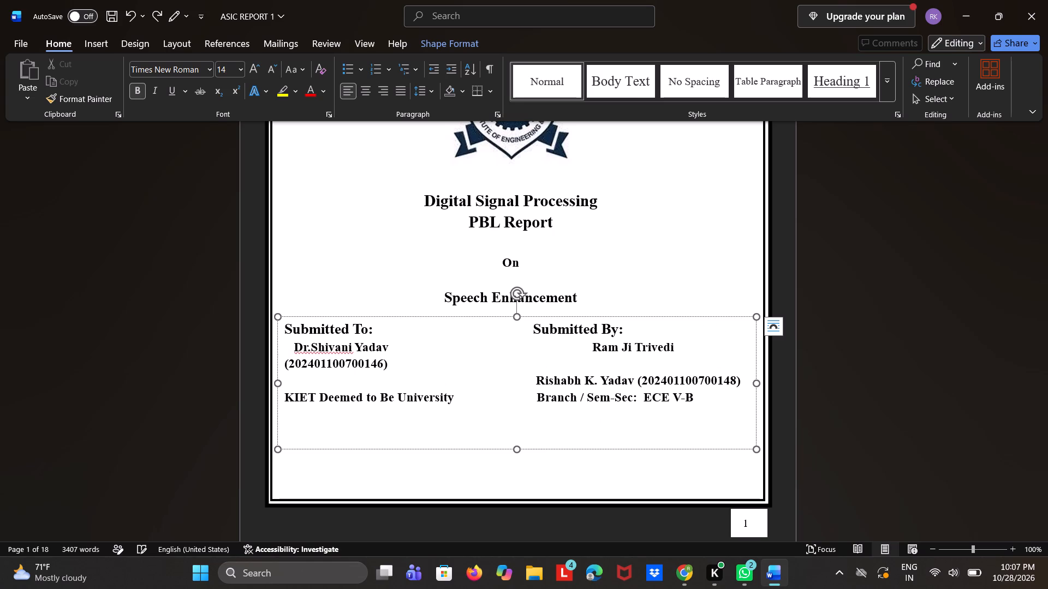
Delete the surplus spaces before the first student's name so the name and roll number share one line under "Submitted By:".
left_click(285, 363)
key("BackSpace")
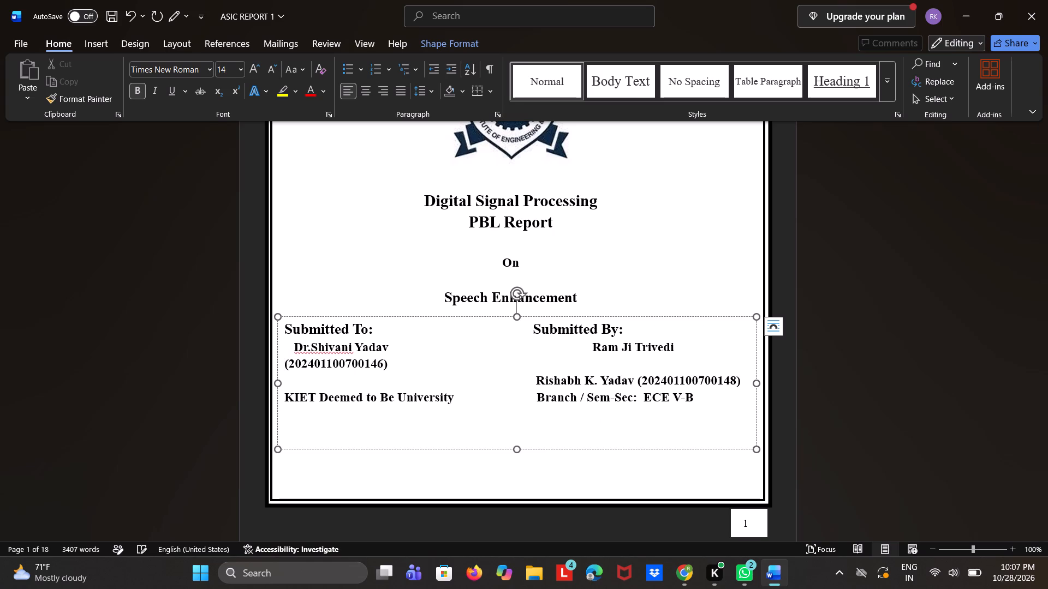
key("BackSpace")
key("BackSpace")
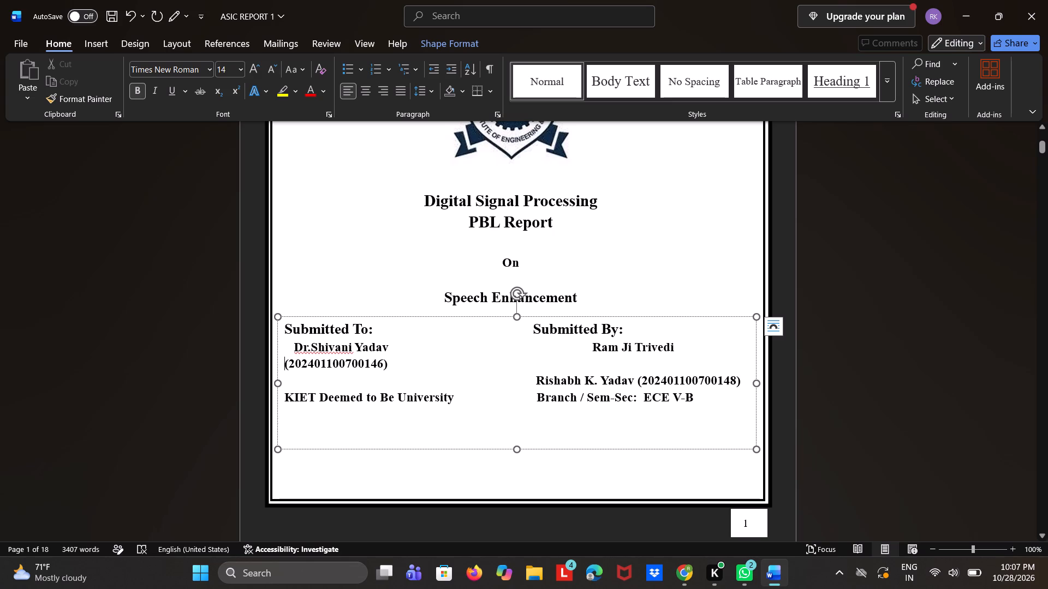
left_click(586, 345)
key("BackSpace")
key("BackSpace")
key("BackSpace")
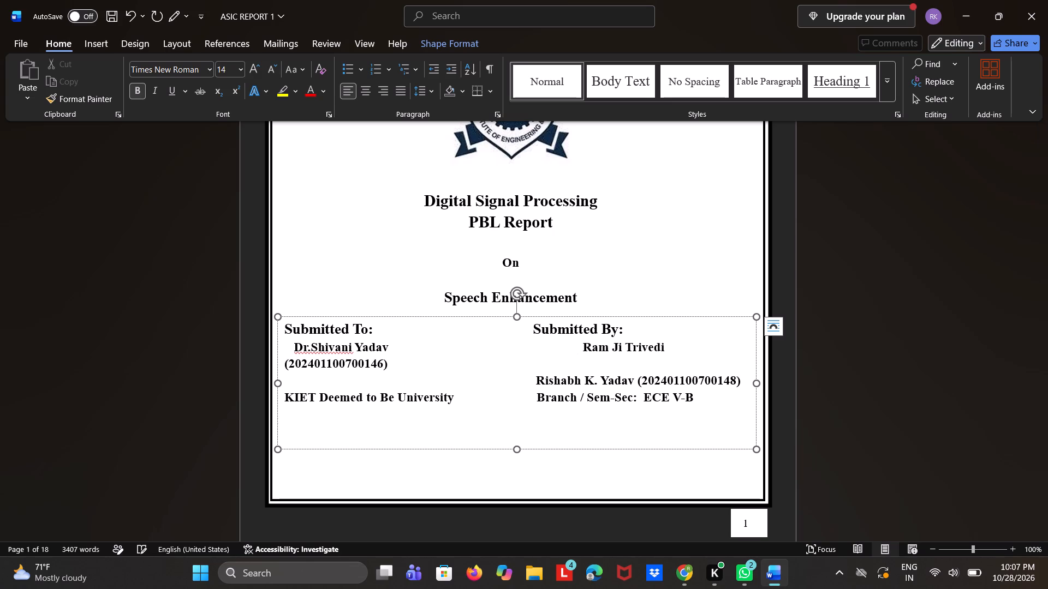
key("BackSpace")
key("BackSpace")
key("BackSpace")
key("BackSpace")
key("BackSpace")
key("BackSpace")
key("BackSpace")
key("BackSpace")
key("BackSpace")
key("BackSpace")
key("BackSpace")
key("BackSpace")
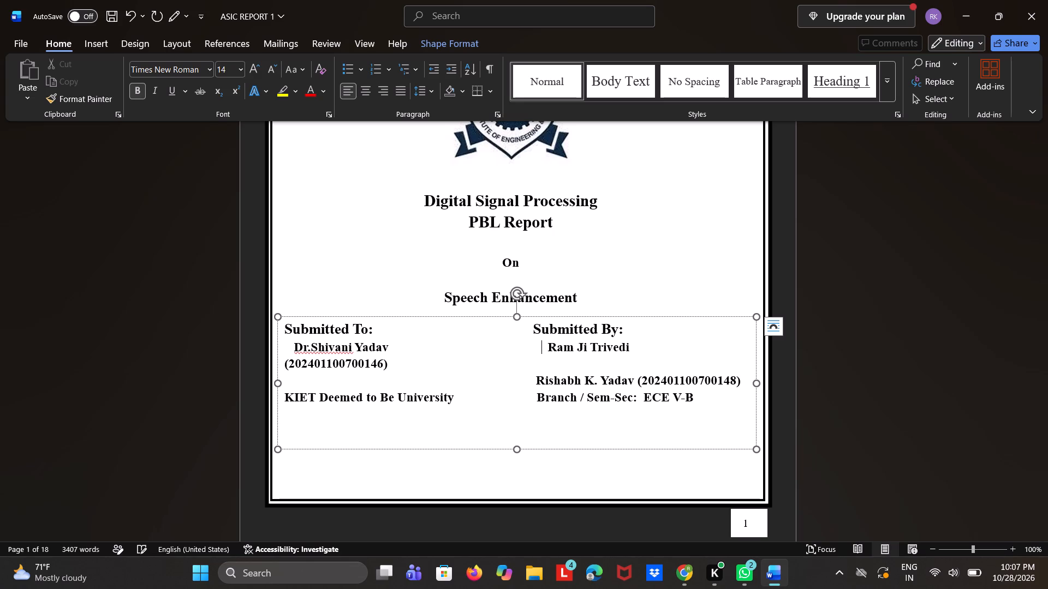
key("BackSpace")
key("BackSpace")
key("BackSpace")
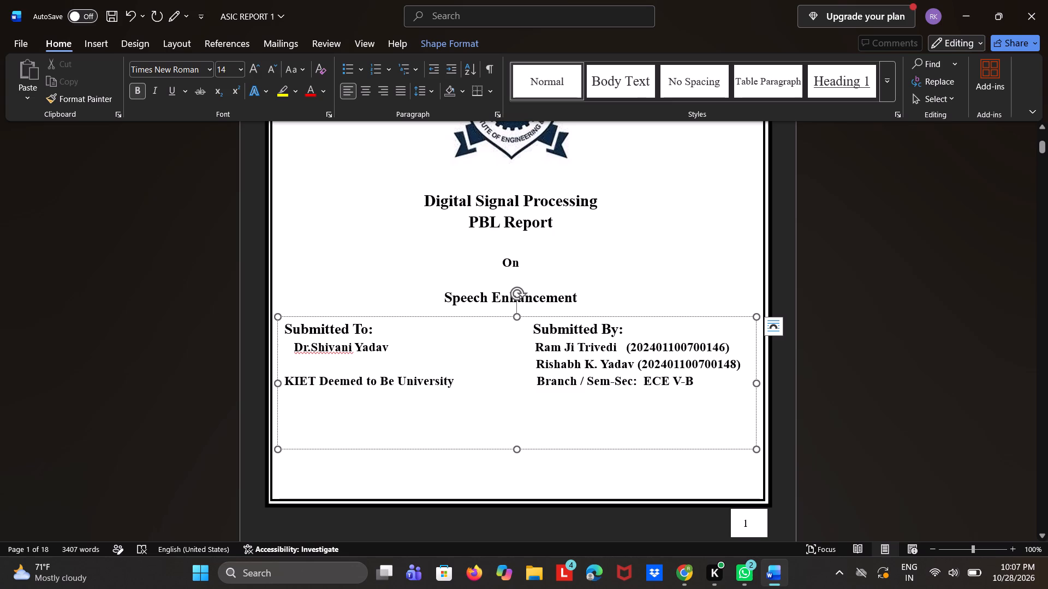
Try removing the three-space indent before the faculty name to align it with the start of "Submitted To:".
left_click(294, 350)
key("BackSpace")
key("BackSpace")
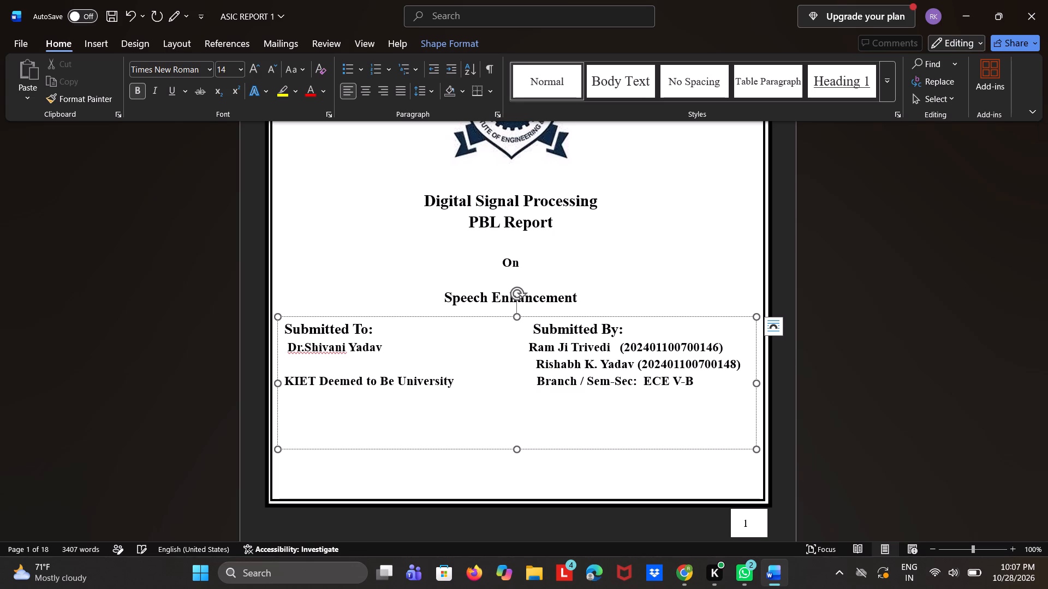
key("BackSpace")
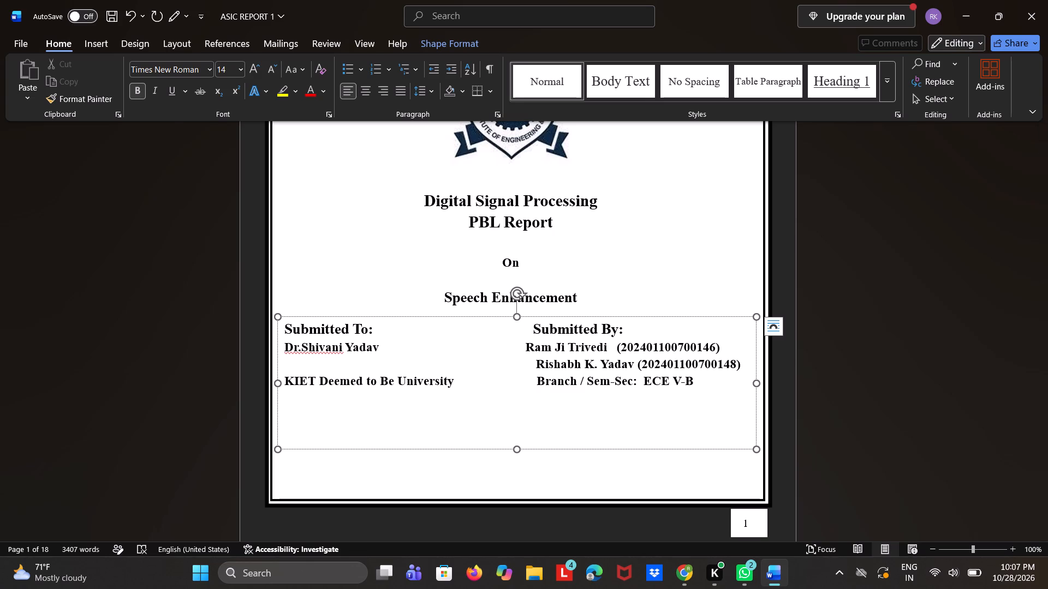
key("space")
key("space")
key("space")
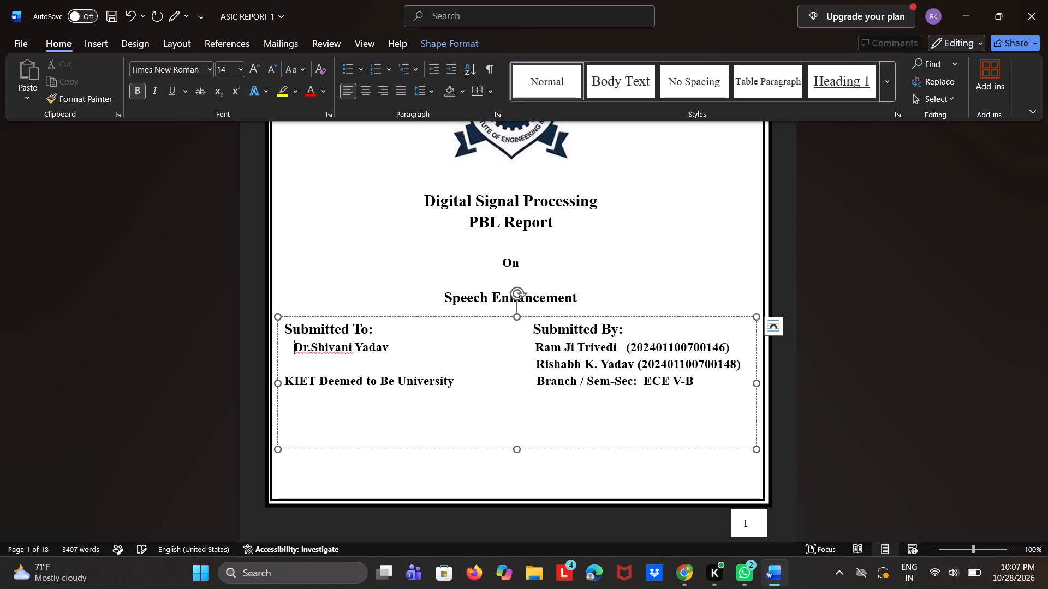
Insert a space between "Dr." and the faculty member's first name.
left_click(284, 362)
left_click(312, 352)
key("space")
left_click(319, 369)
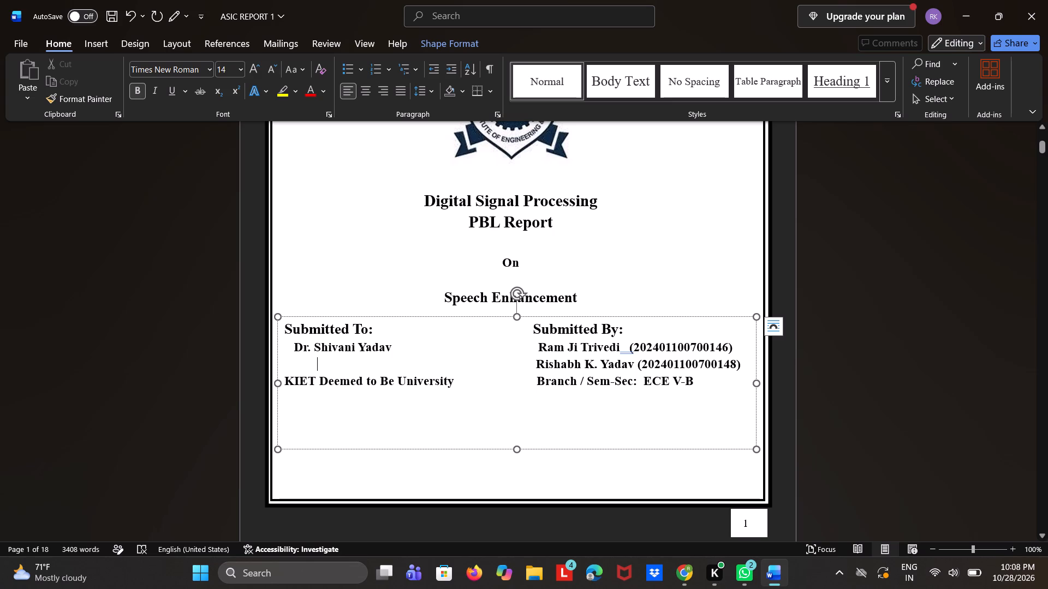
Remove one space between the first student's name and roll number under Submitted By.
left_click(626, 348)
key("BackSpace")
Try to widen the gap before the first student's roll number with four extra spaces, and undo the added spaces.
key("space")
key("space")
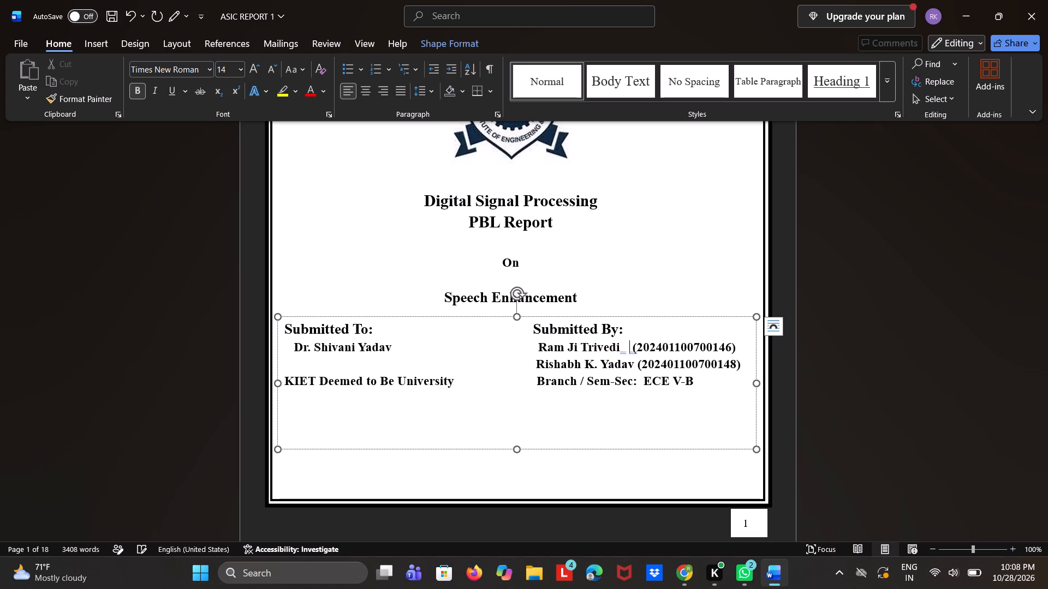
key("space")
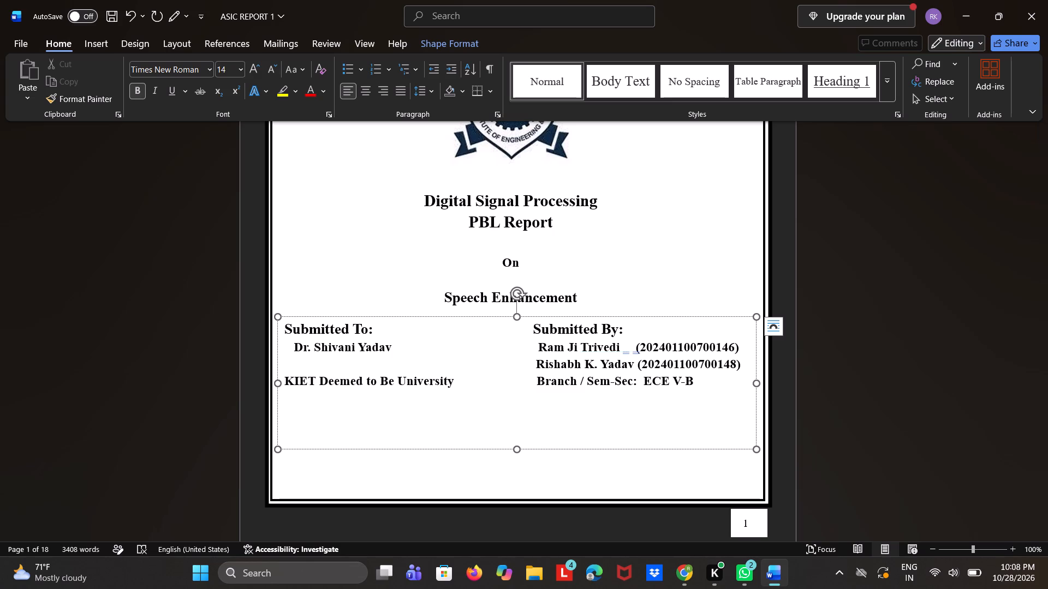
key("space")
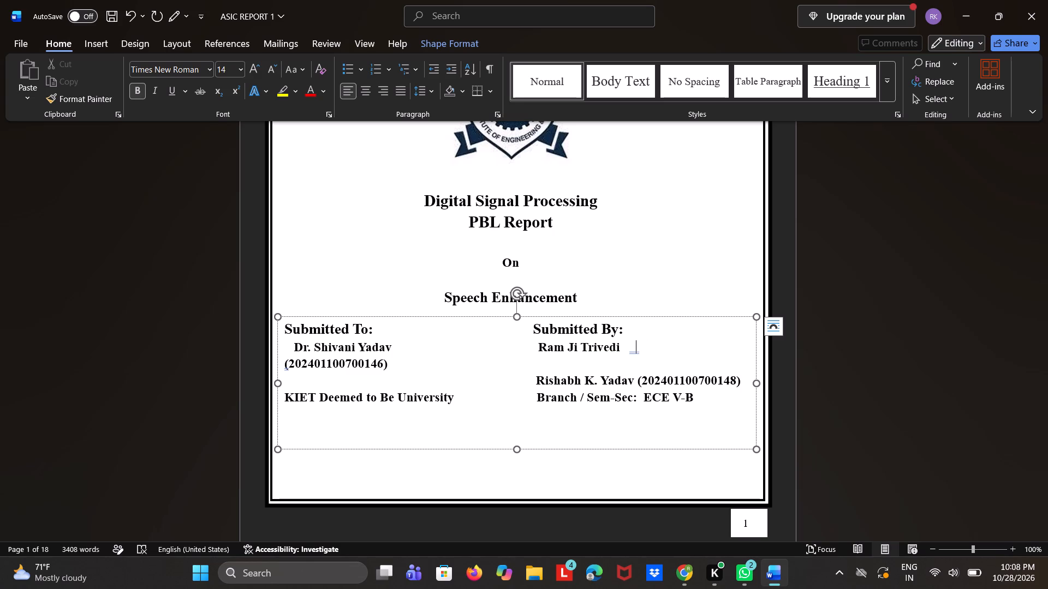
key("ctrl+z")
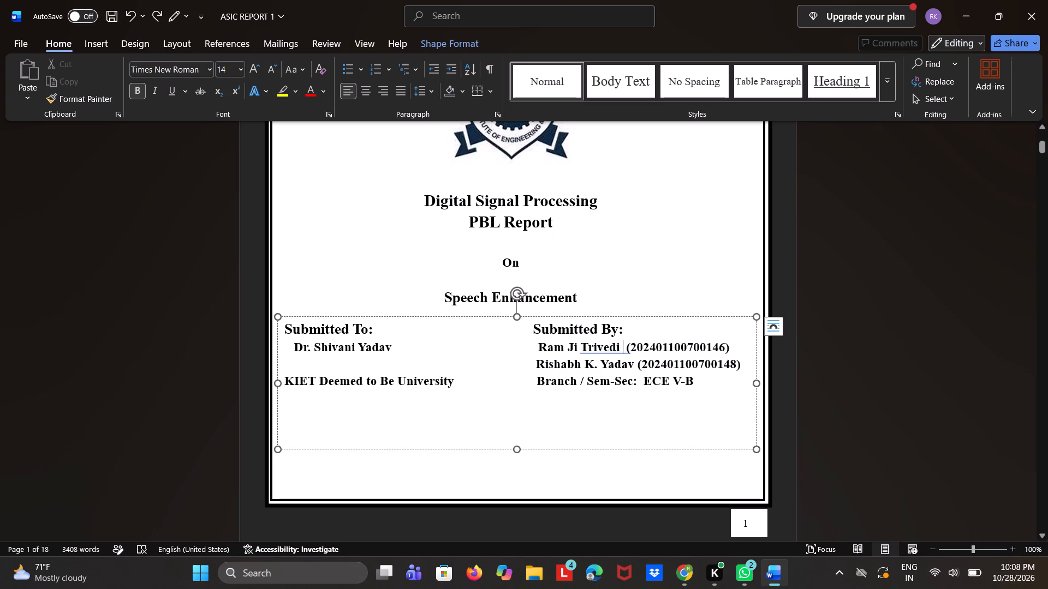
Replace the "PBL Report" line in the cover page title with "ASIC REPORT".
left_click(632, 238)
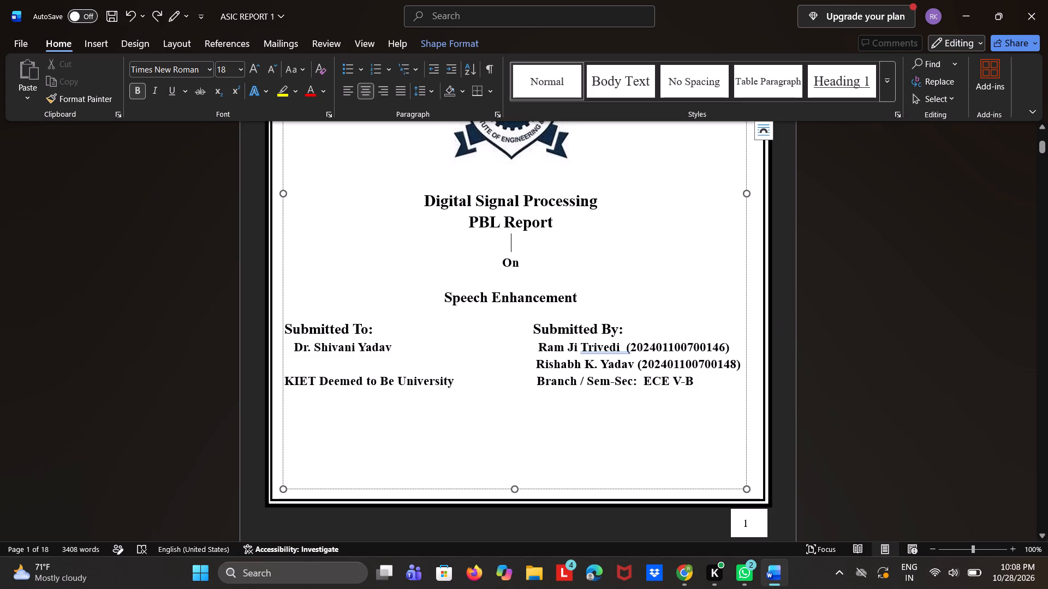
scroll(543, 240, "up", 1)
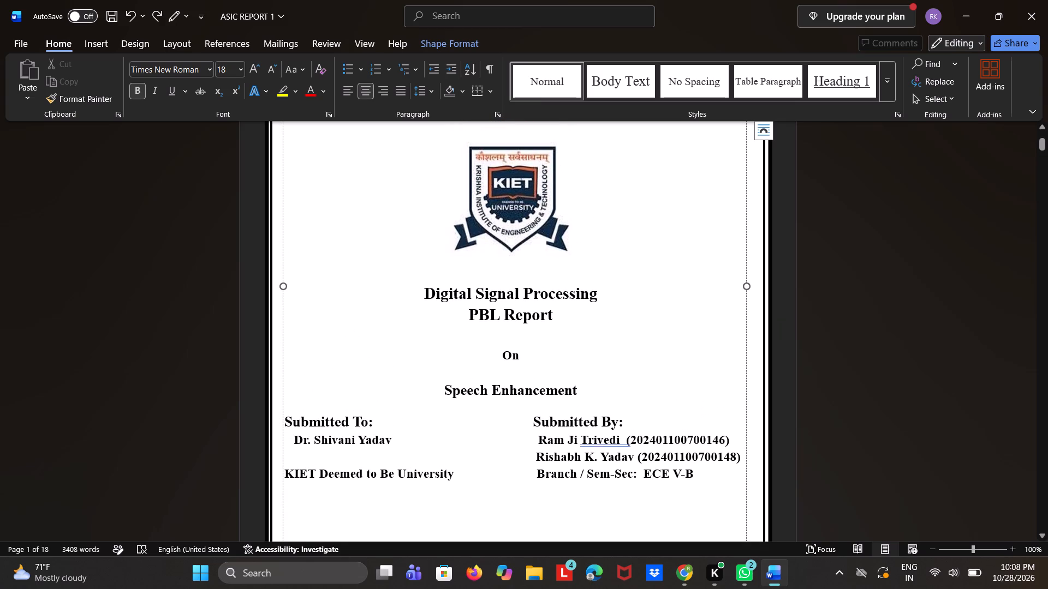
left_click(570, 320)
key("BackSpace")
key("BackSpace")
key("BackSpace")
key("BackSpace")
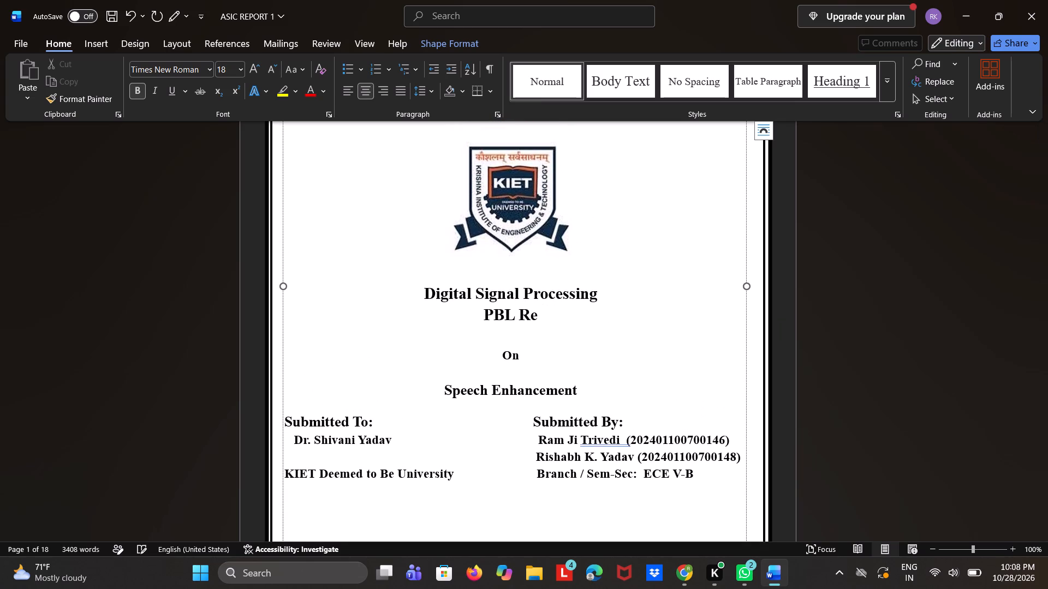
key("BackSpace")
key("BackSpace")
key("BackSpace")
key("BackSpace")
key("BackSpace")
key("BackSpace")
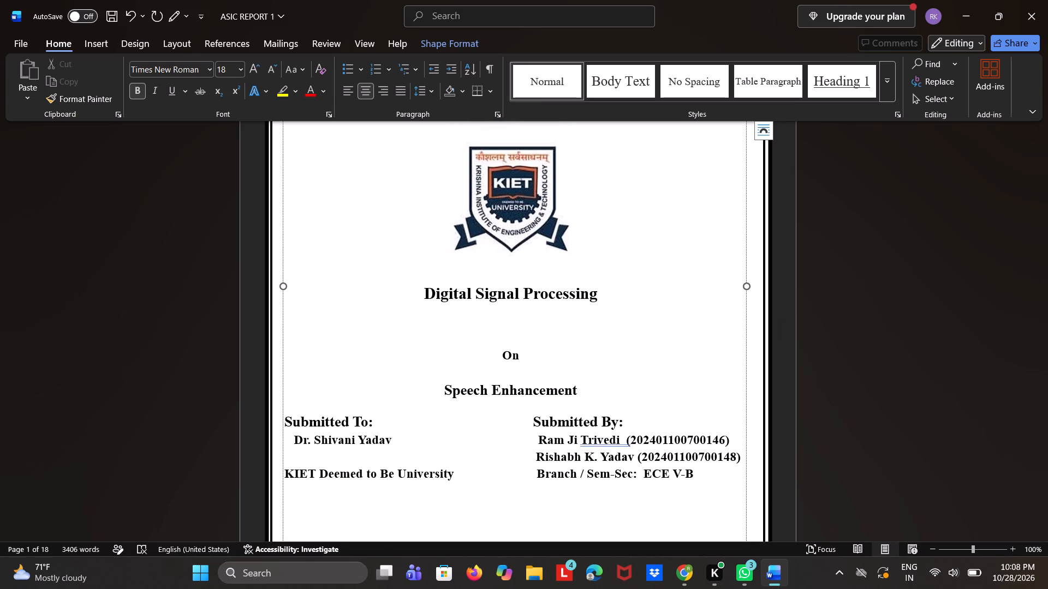
type("as")
key("BackSpace")
key("BackSpace")
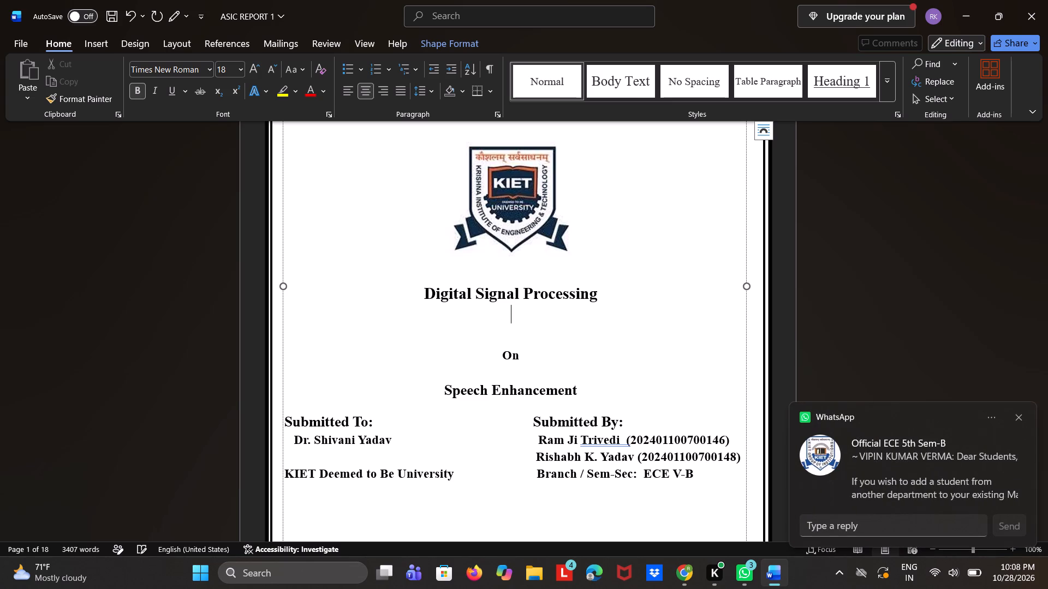
type("AS")
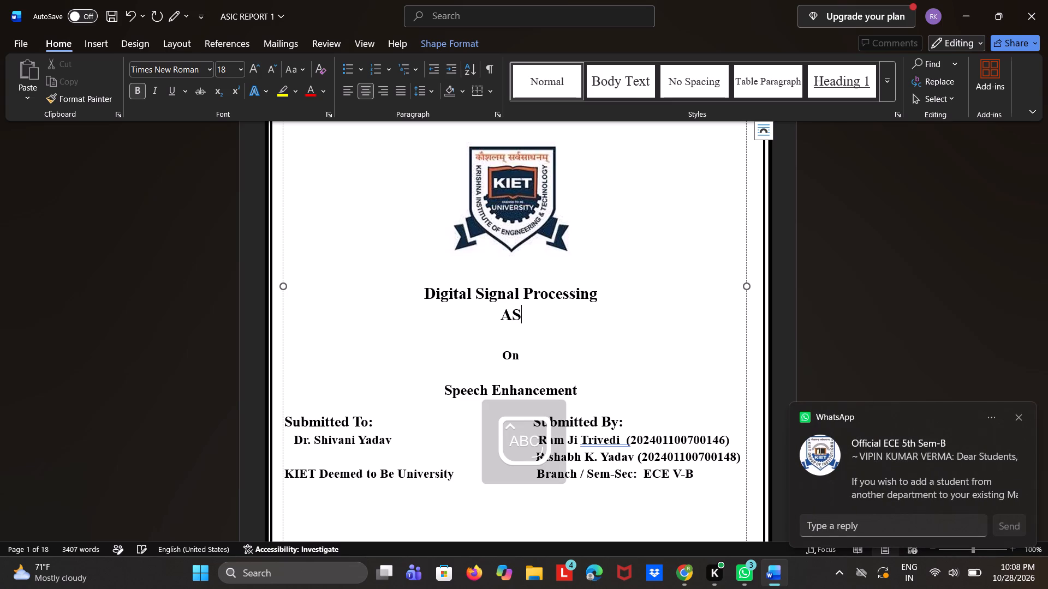
type("IC")
key("space")
type("REPORT")
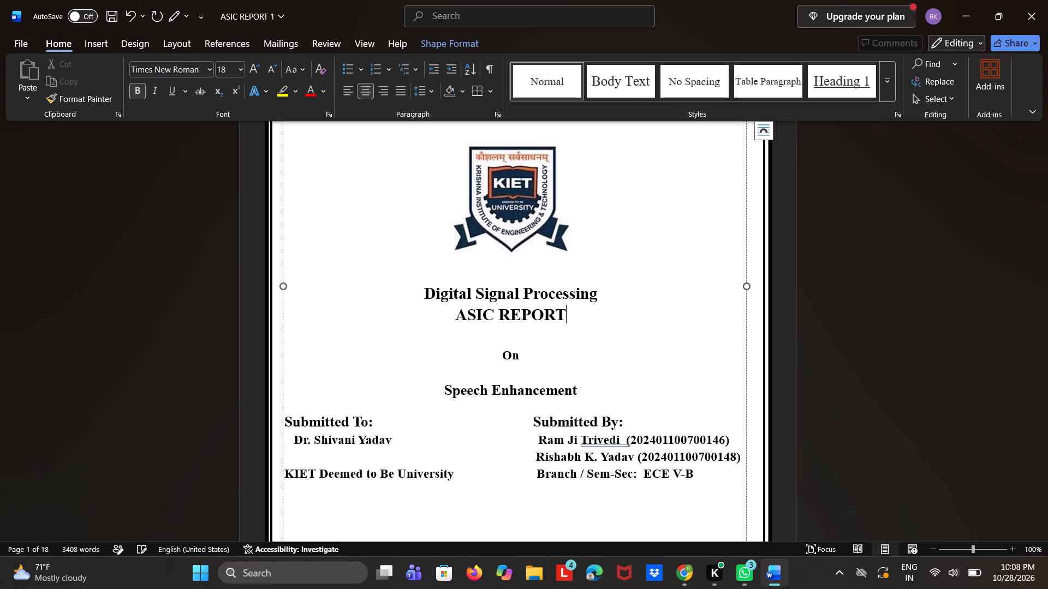
Delete the "Digital Signal Processing" text from the title line above ASIC REPORT on the cover page.
left_click(602, 300)
key("BackSpace")
key("BackSpace")
key("BackSpace")
key("BackSpace")
key("BackSpace")
key("BackSpace")
key("BackSpace")
key("BackSpace")
key("BackSpace")
key("BackSpace")
key("BackSpace")
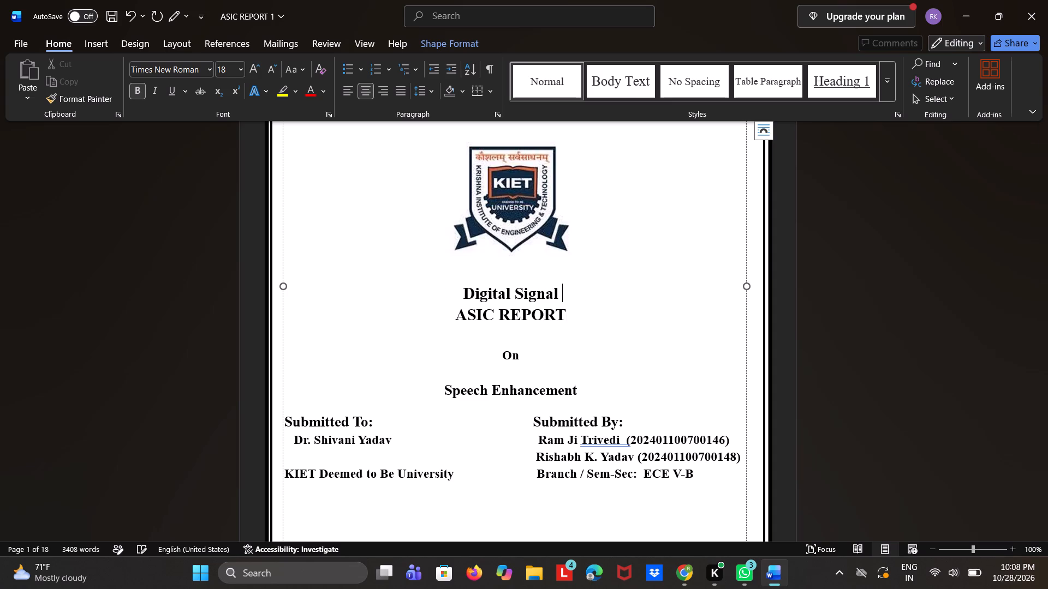
key("BackSpace")
key("BackSpace")
key("BackSpace")
key("BackSpace")
key("BackSpace")
key("BackSpace")
key("BackSpace")
key("BackSpace")
key("BackSpace")
key("BackSpace")
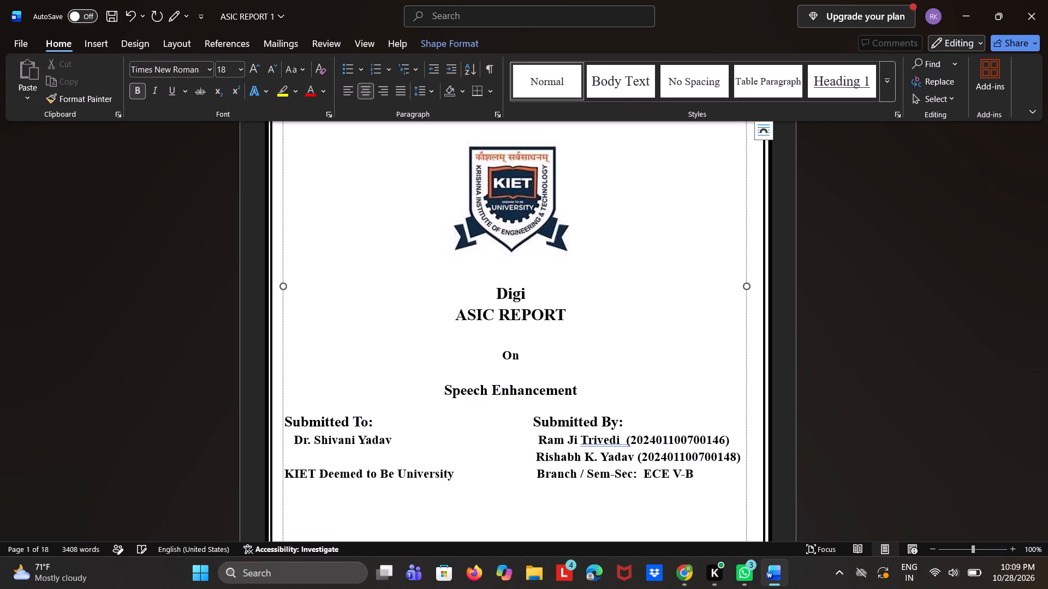
key("BackSpace")
key("BackSpace")
key("BackSpace")
key("BackSpace")
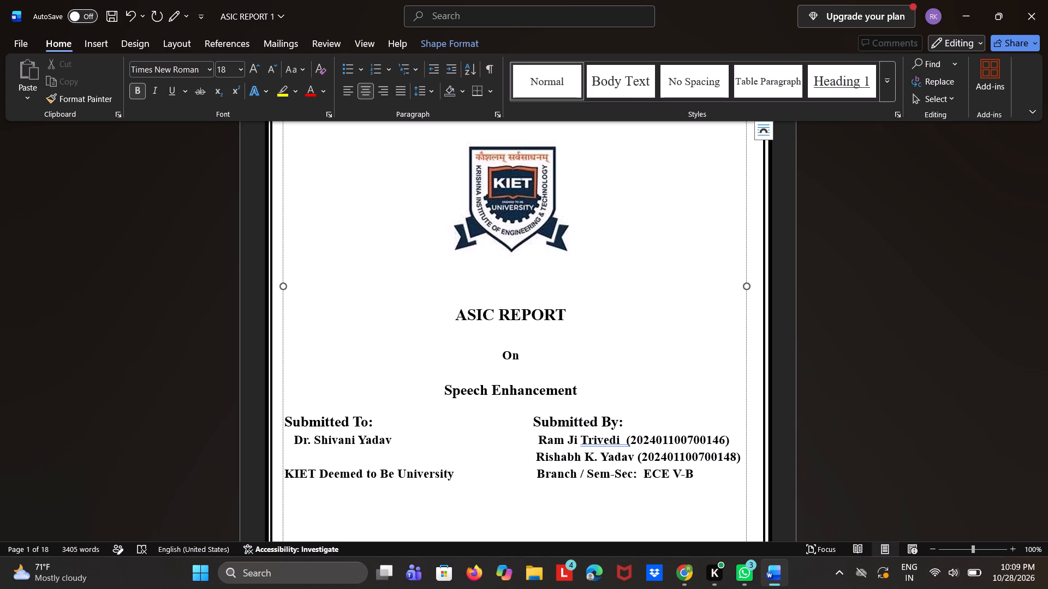
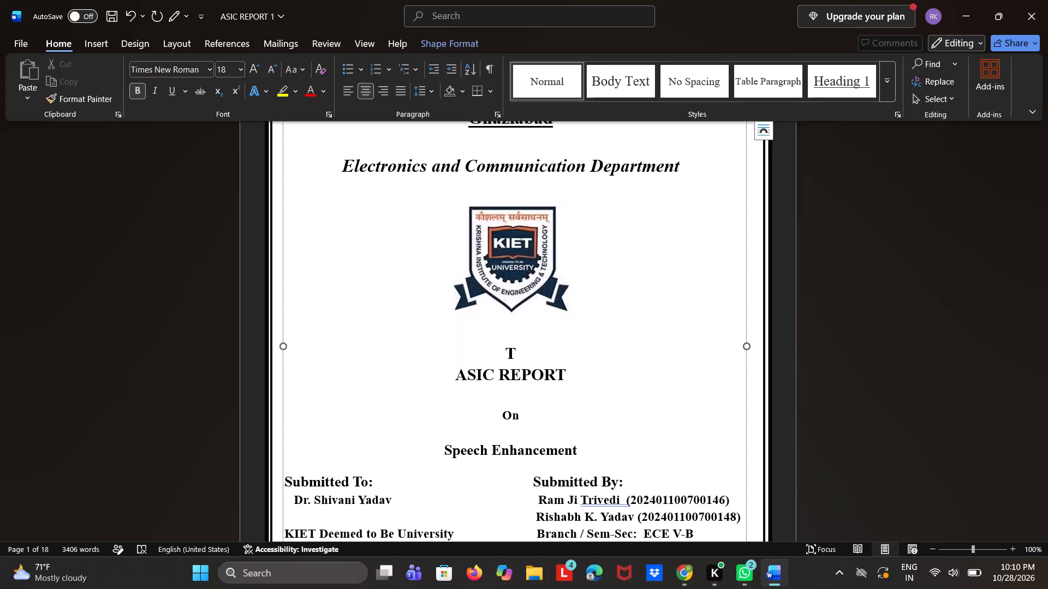
Complete the cover page title line above ASIC REPORT so it reads "Topic-FIFO MEMORY CONTROLLER".
type("opi")
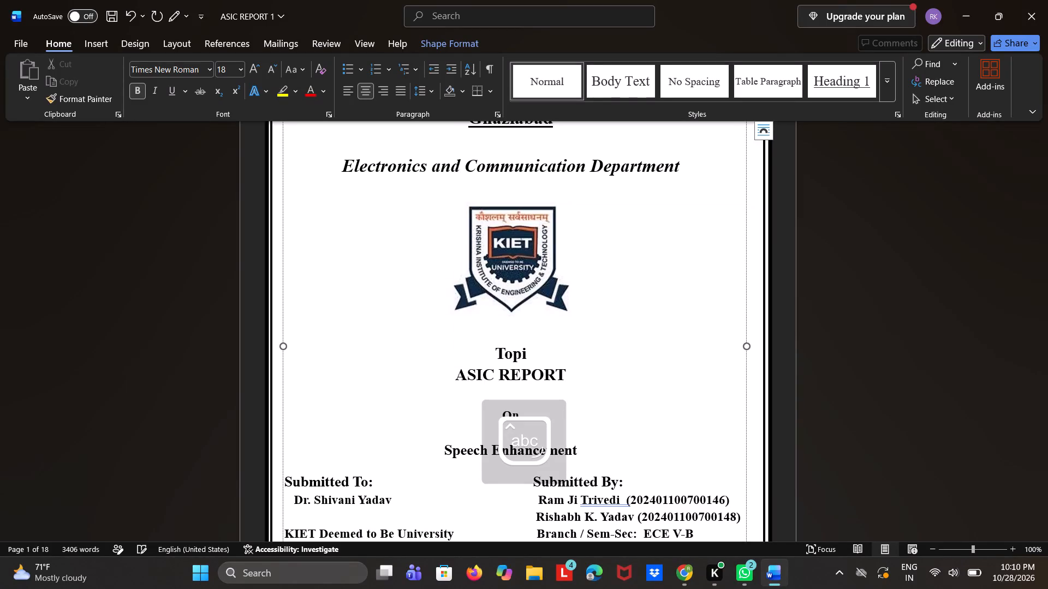
key("c")
key("minus")
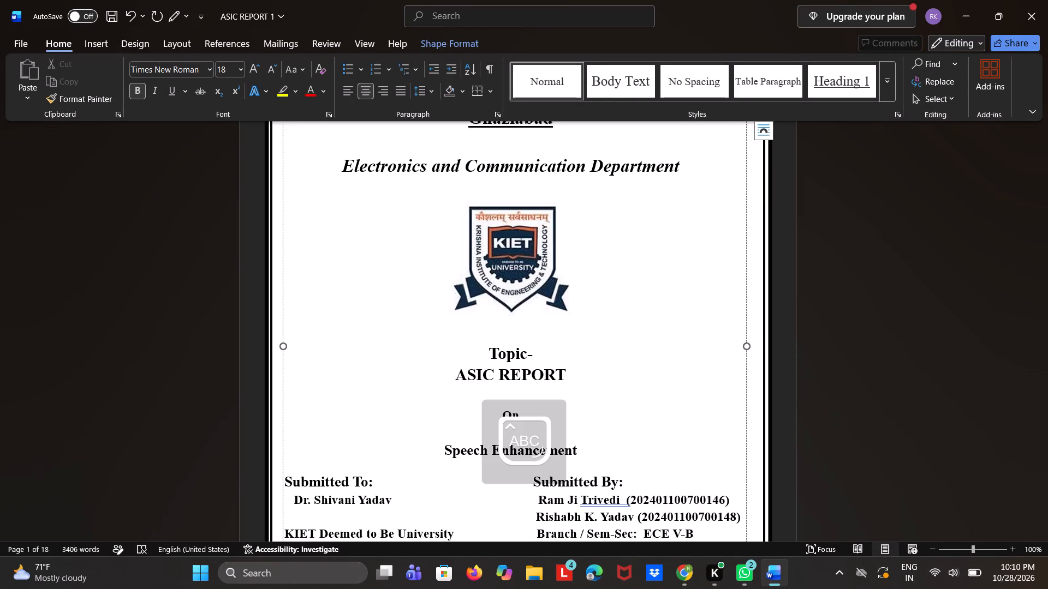
type("FI")
key("f")
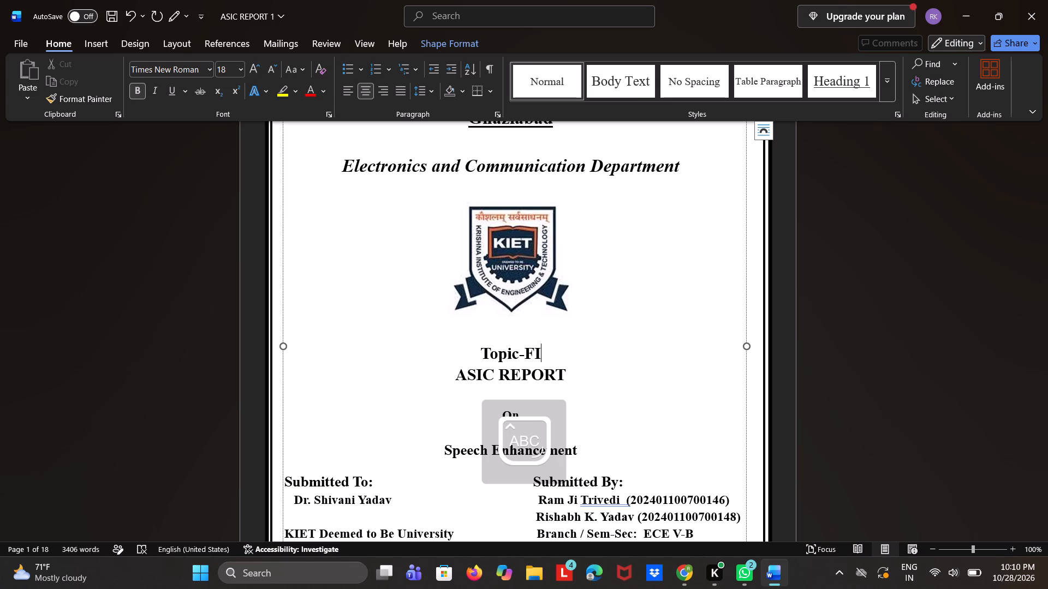
key("o")
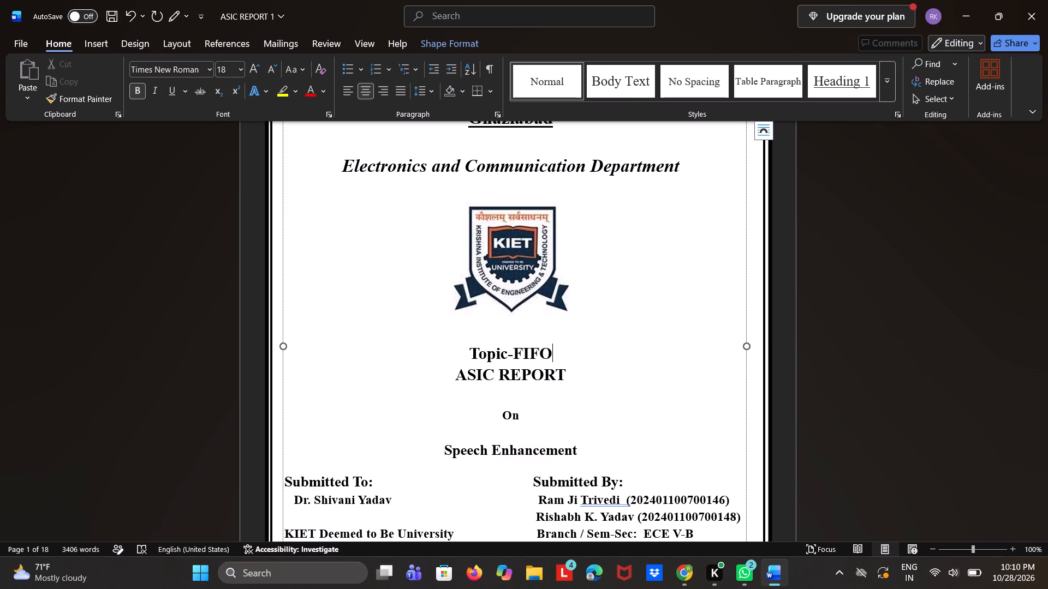
key("space")
type("M")
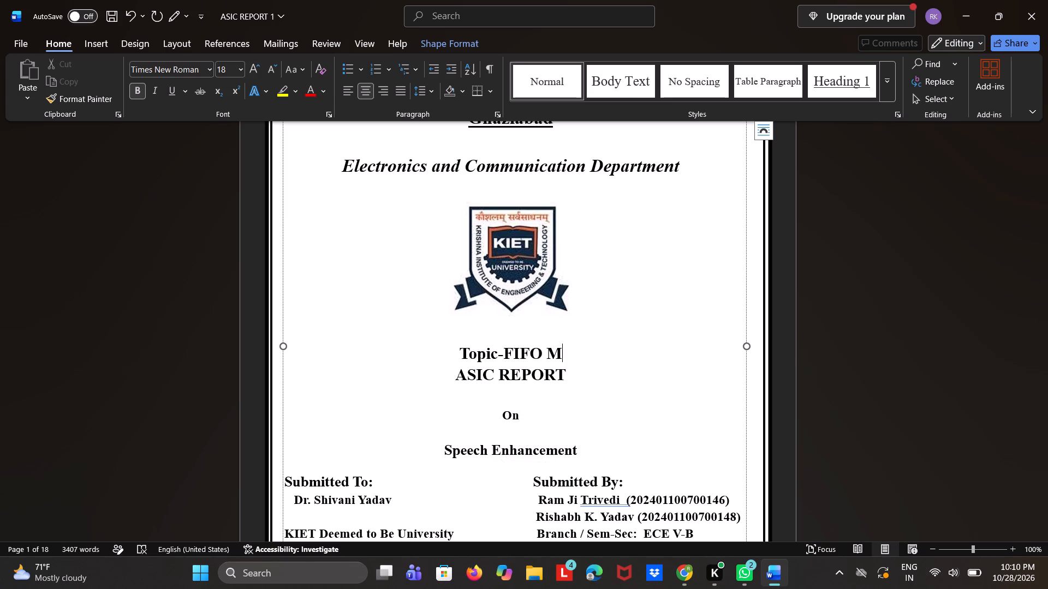
key("e")
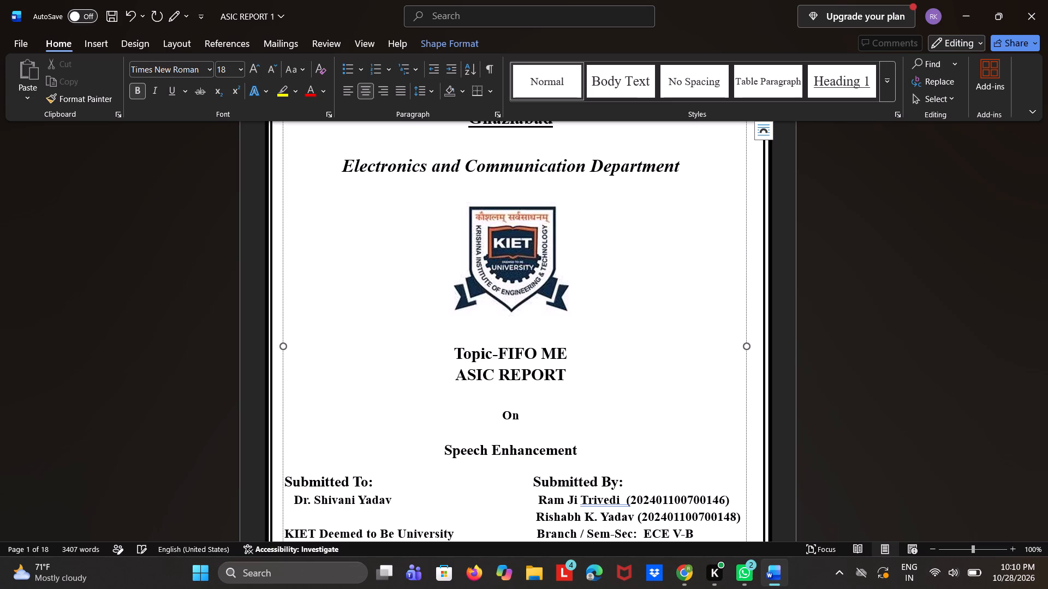
type("MORY")
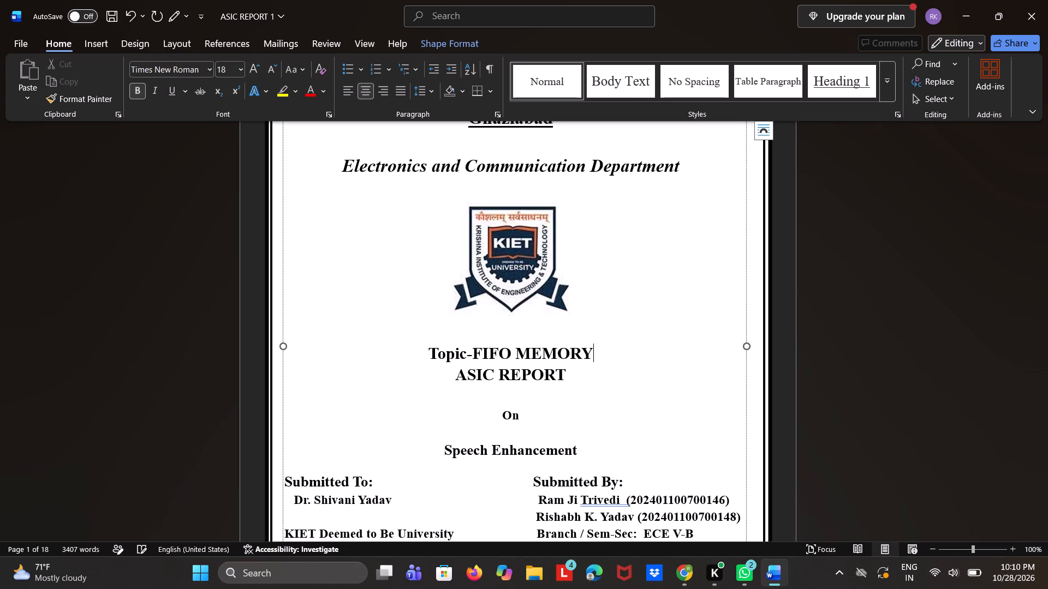
key("space")
type("CONTR")
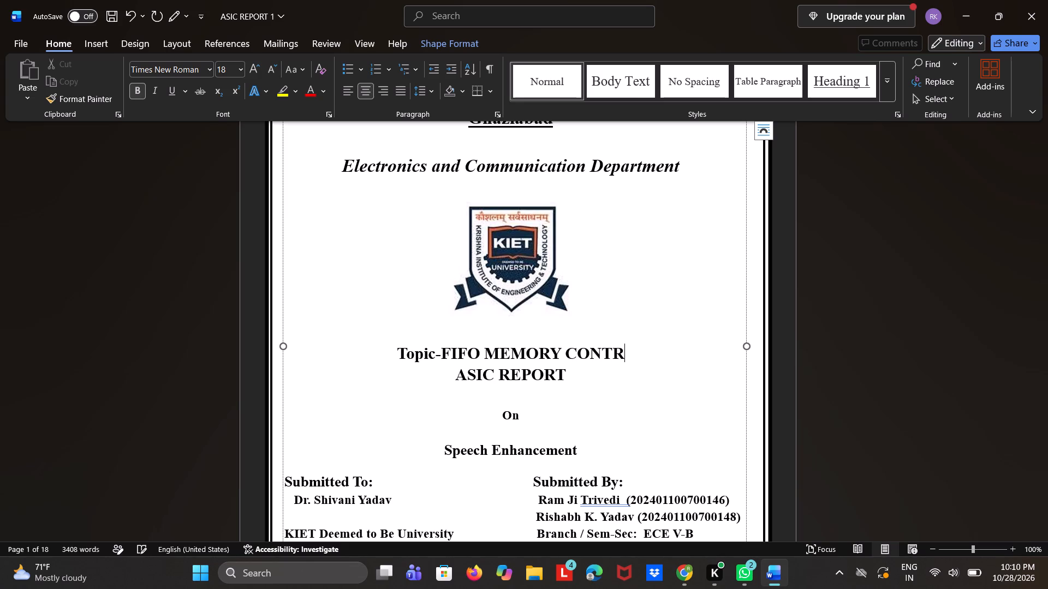
type("OLLER")
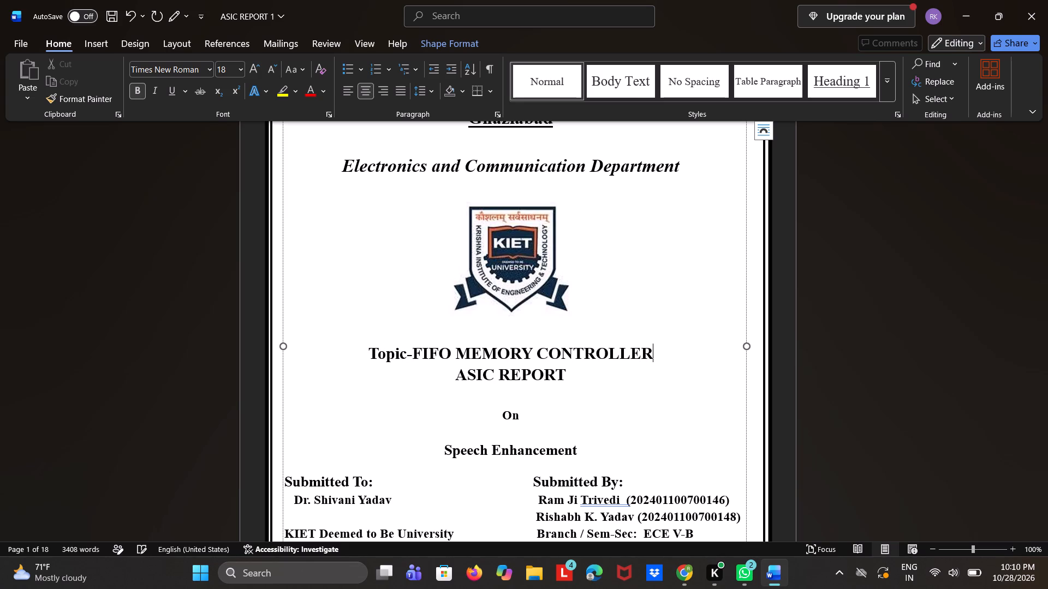
Change the word "Topic" in the cover page title line to all capitals, "TOPIC".
left_click(408, 354)
key("BackSpace")
key("BackSpace")
key("BackSpace")
key("BackSpace")
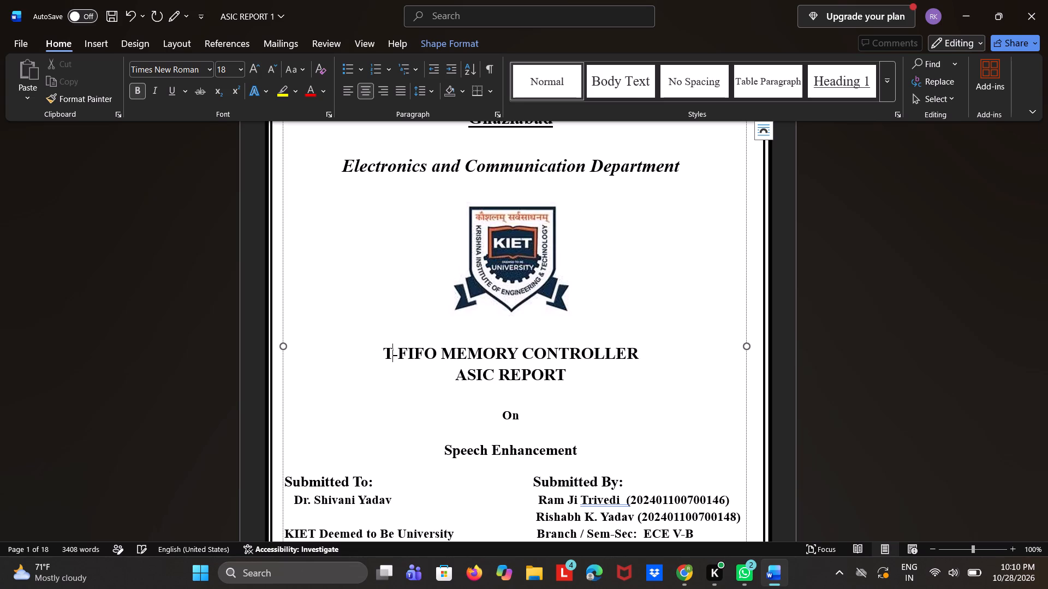
type("OPIC")
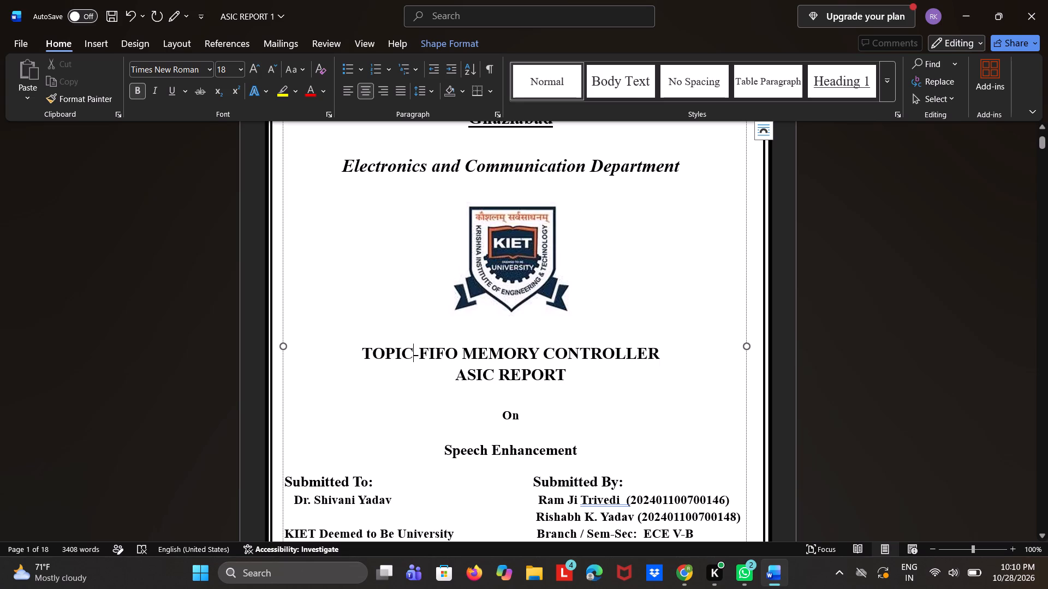
Break the title line after "TOPIC-" so "FIFO MEMORY CONTROLLER" starts on its own line.
left_click(418, 360)
key("Return")
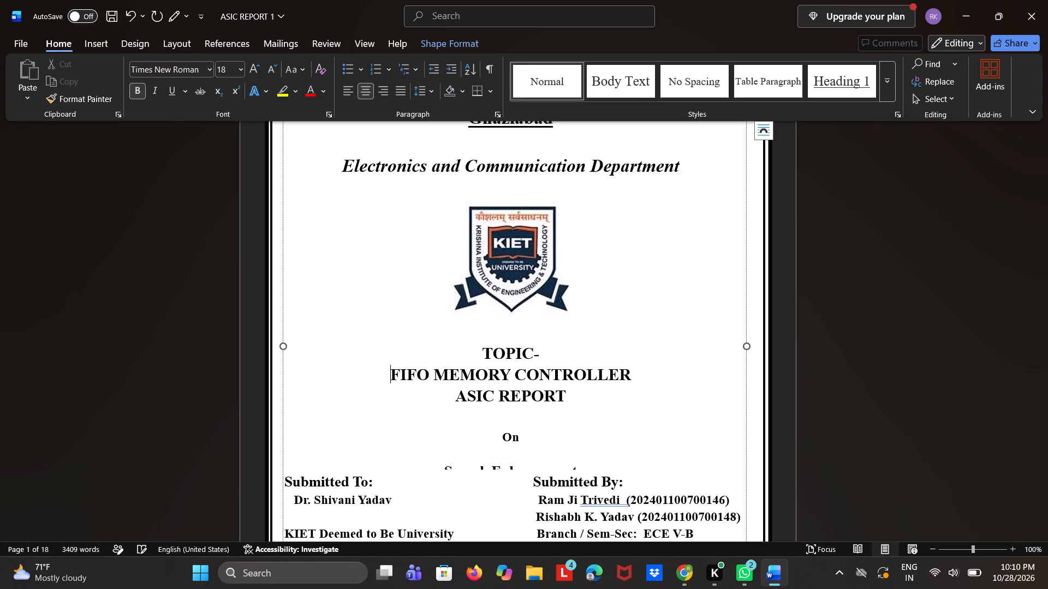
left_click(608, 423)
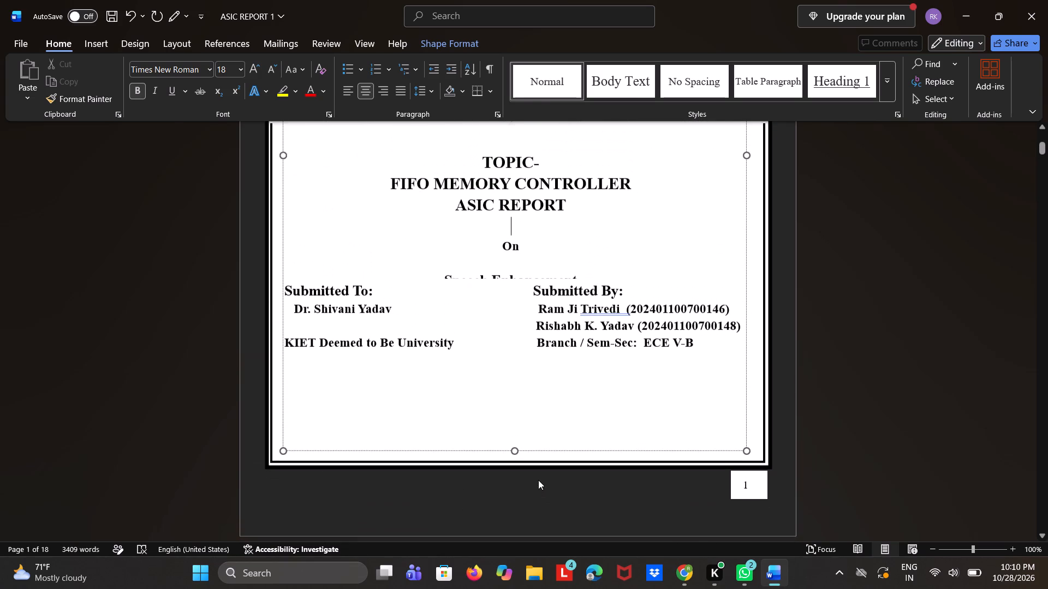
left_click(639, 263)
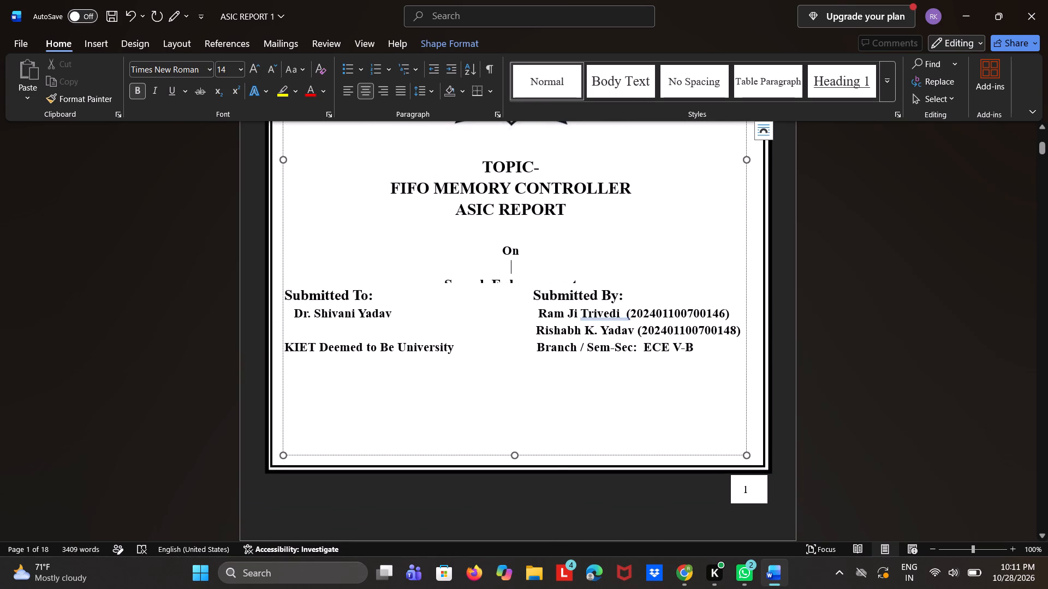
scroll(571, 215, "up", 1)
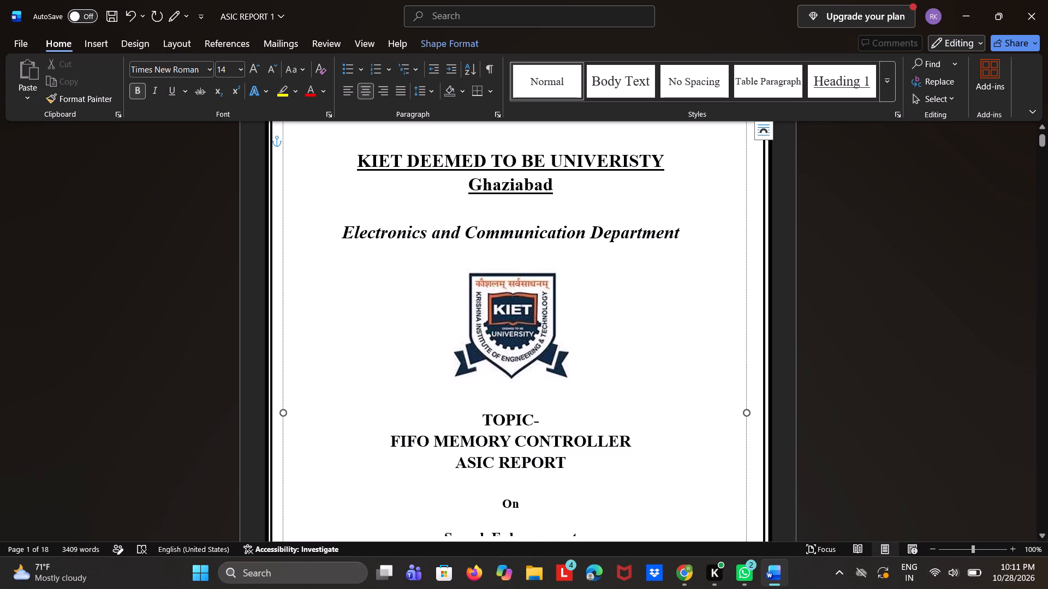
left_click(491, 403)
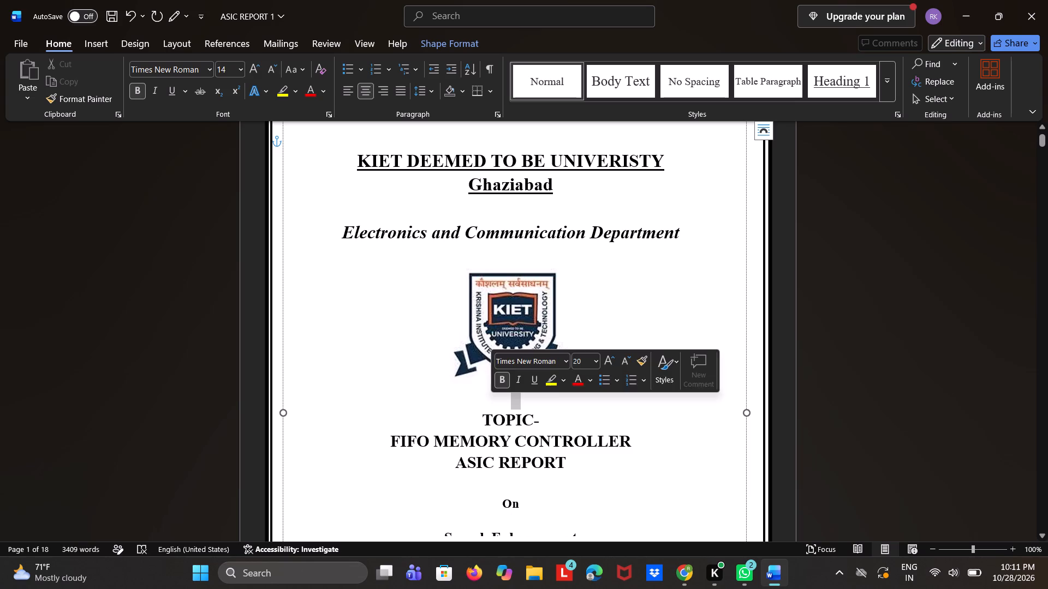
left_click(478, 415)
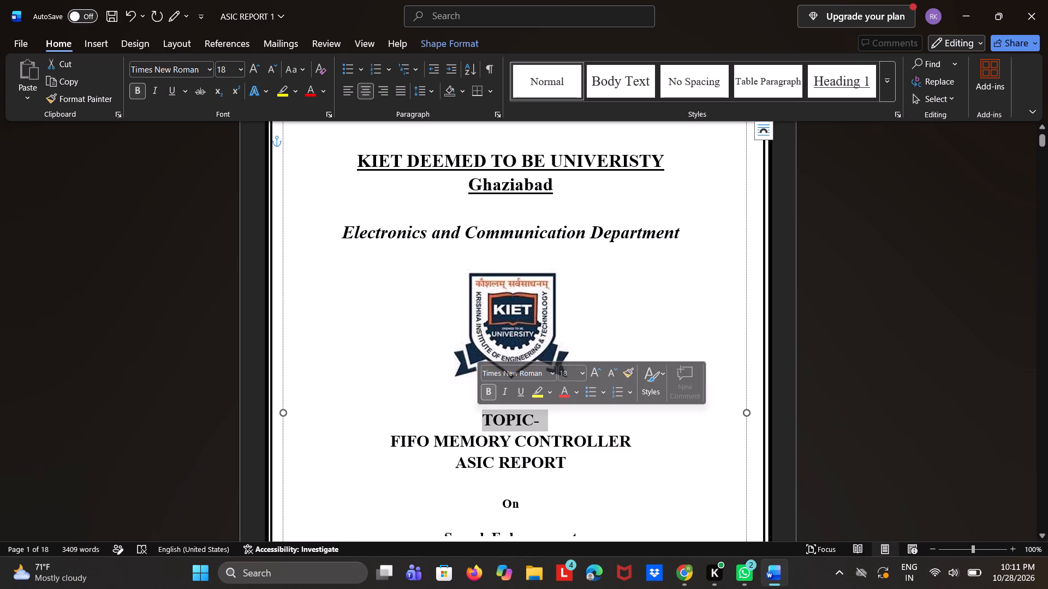
Lower the top edge of the Submitted To / Submitted By text box to uncover the "Speech Enhancement" line.
scroll(535, 486, "down", 1)
left_click(535, 486)
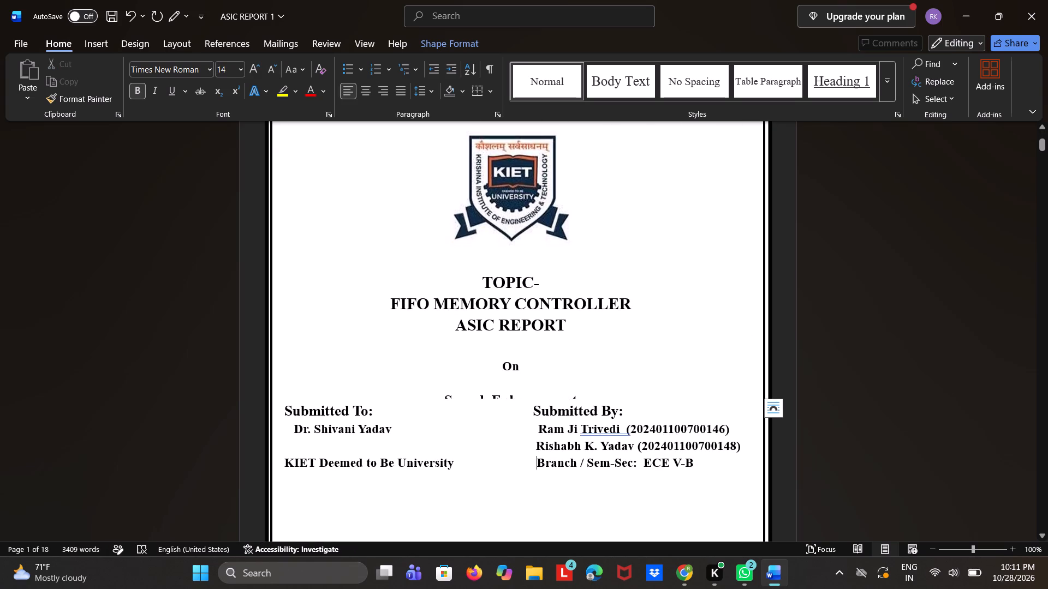
left_click(517, 454)
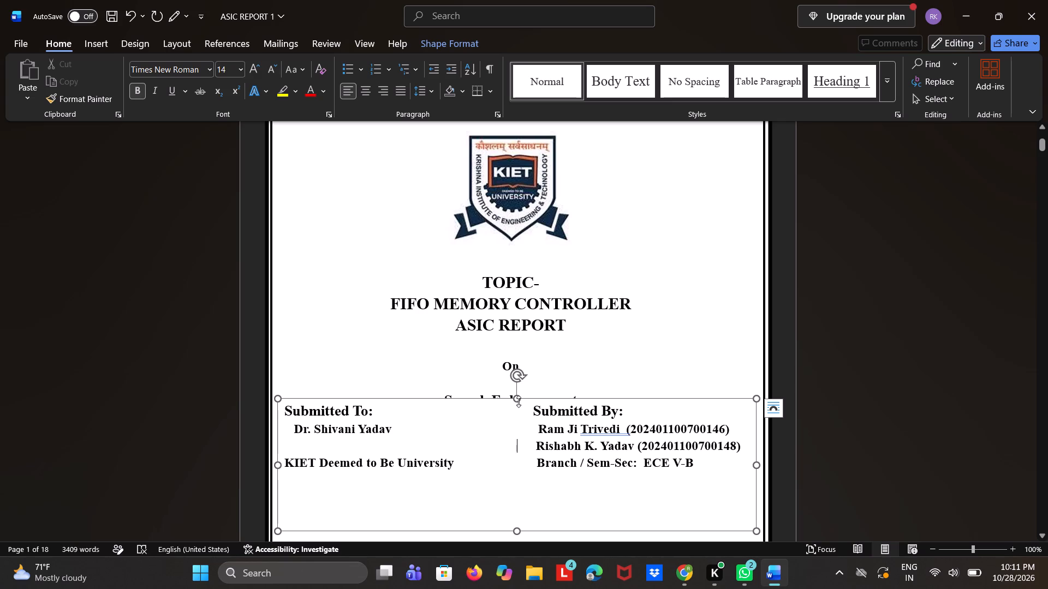
left_click_drag(519, 401, 519, 423)
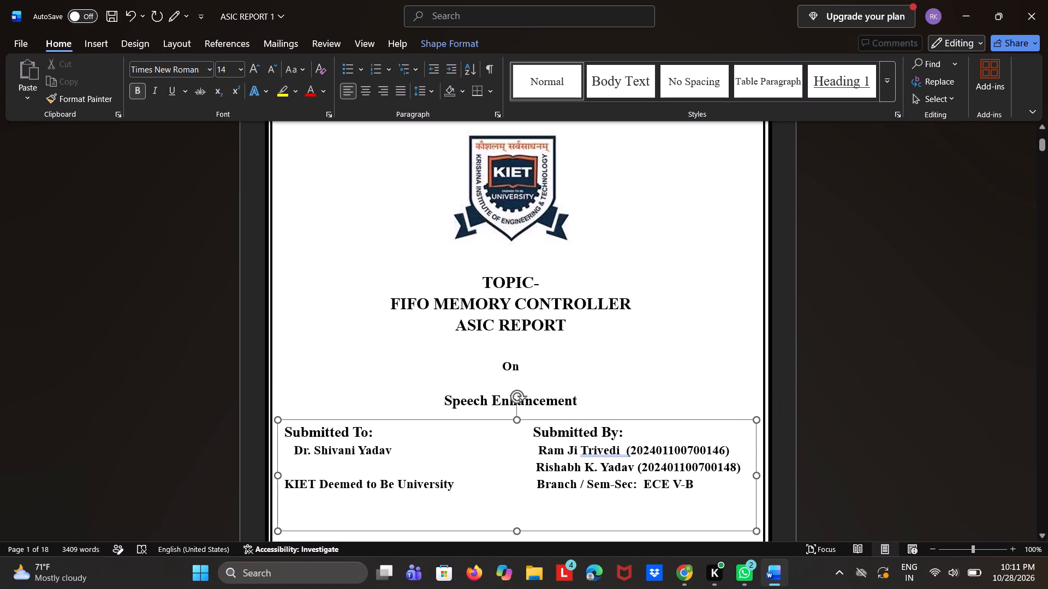
left_click_drag(519, 423, 522, 439)
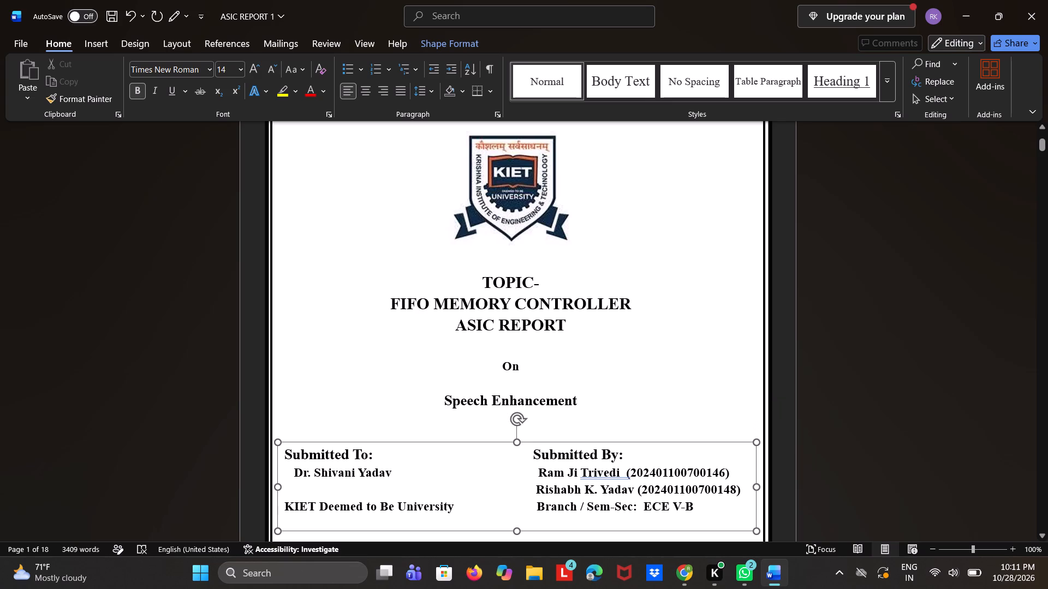
left_click_drag(522, 439, 538, 424)
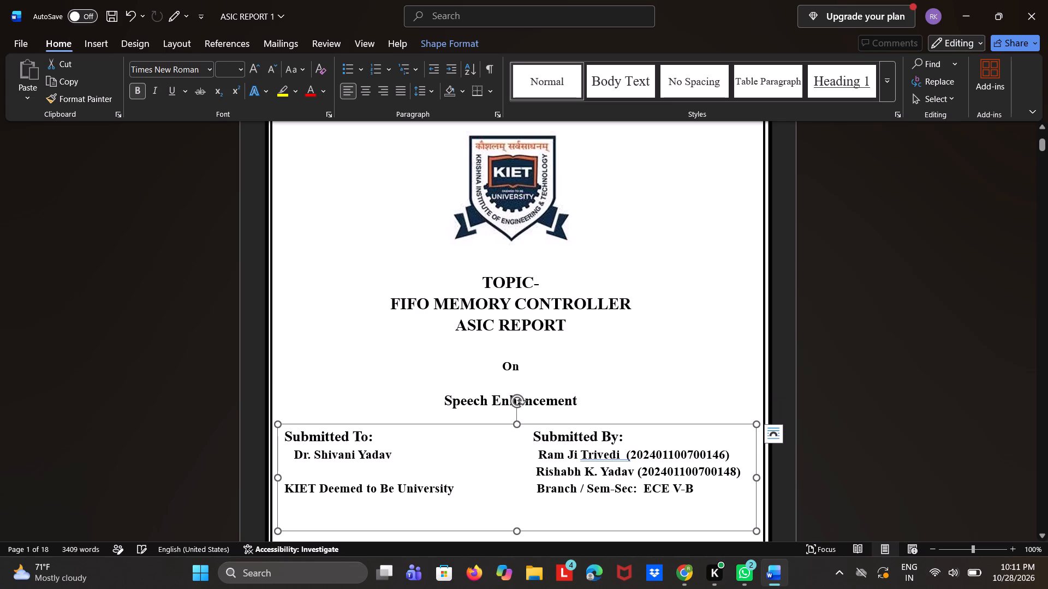
Delete the old topic "Speech Enhancement" from the cover page.
left_click(597, 400)
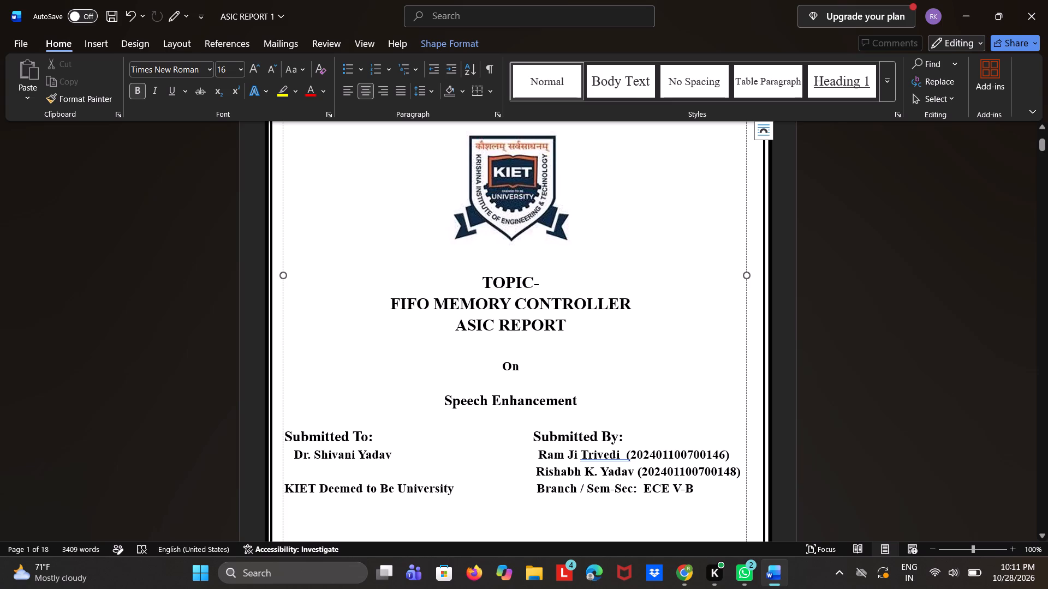
key("BackSpace")
key("BackSpace")
key("BackSpace")
key("BackSpace")
key("BackSpace")
key("BackSpace")
key("BackSpace")
key("BackSpace")
key("BackSpace")
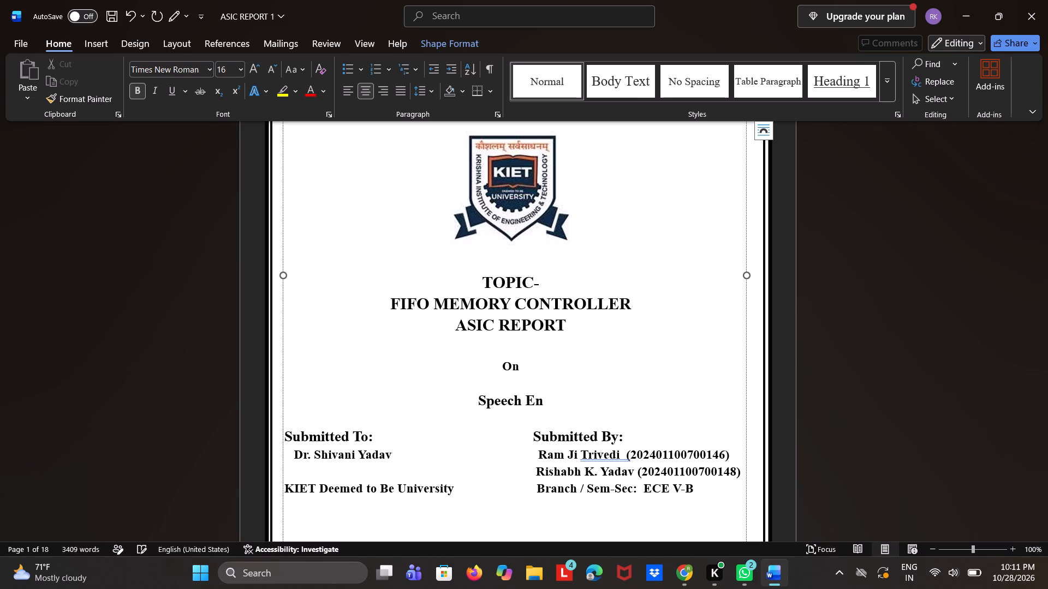
key("BackSpace")
key("BackSpace")
key("BackSpace")
key("BackSpace")
key("BackSpace")
key("BackSpace")
key("BackSpace")
key("BackSpace")
key("BackSpace")
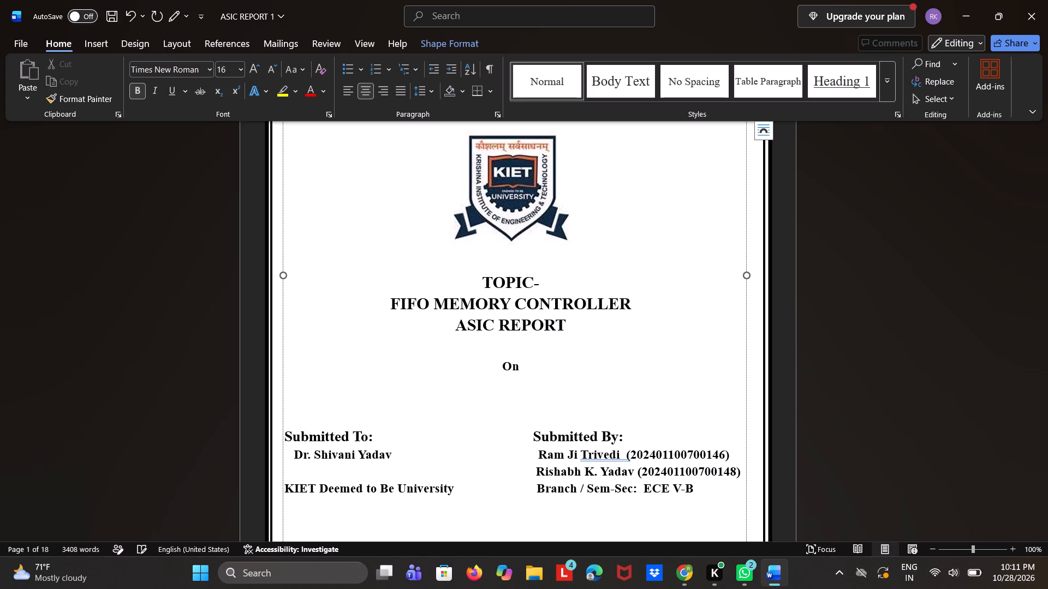
key("BackSpace")
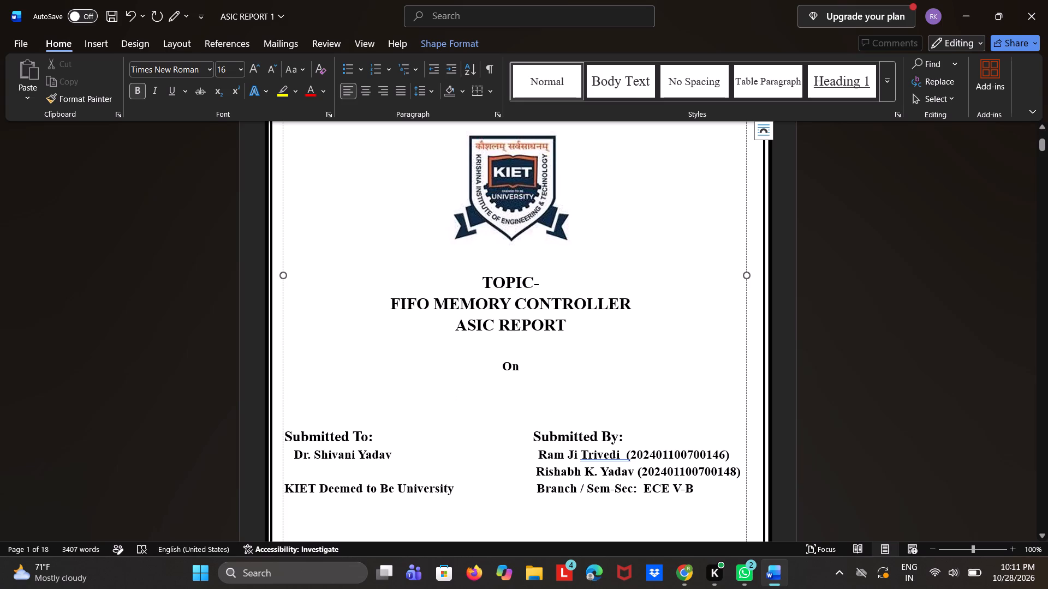
Delete the word "On" below ASIC REPORT on the cover page.
left_click(527, 368)
key("BackSpace")
key("BackSpace")
Raise the top edge of the Submitted To / Submitted By text box, leaving a moderate gap below ASIC REPORT.
left_click(497, 442)
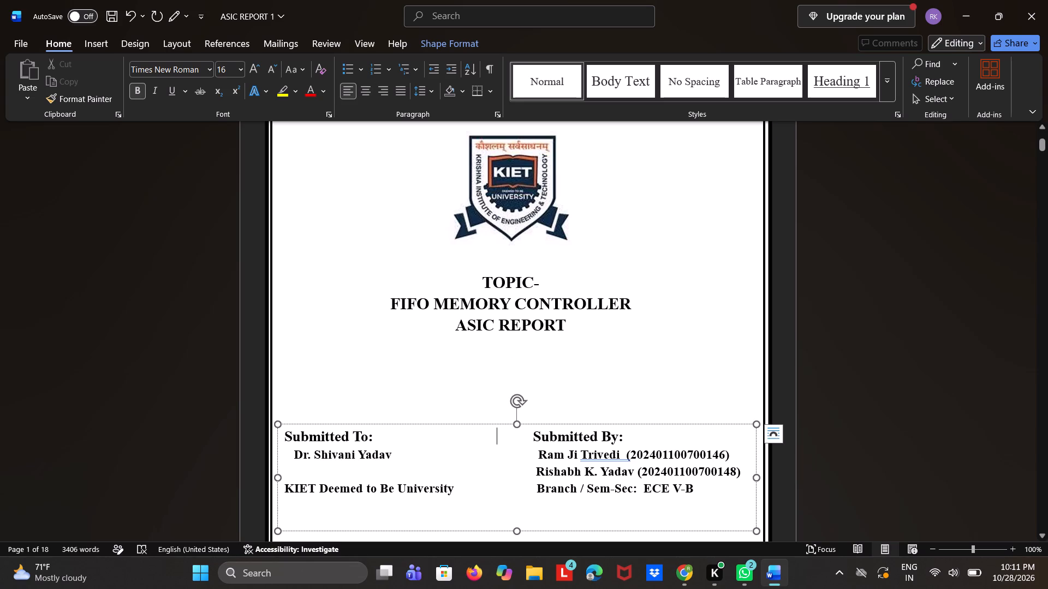
left_click_drag(516, 425, 520, 372)
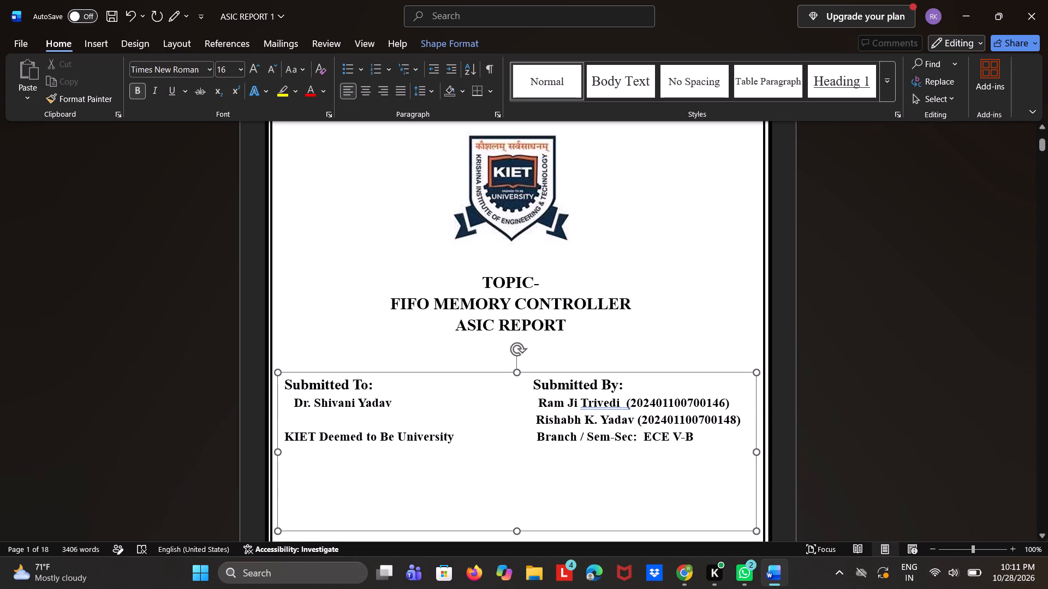
left_click_drag(520, 372, 520, 398)
left_click(629, 335)
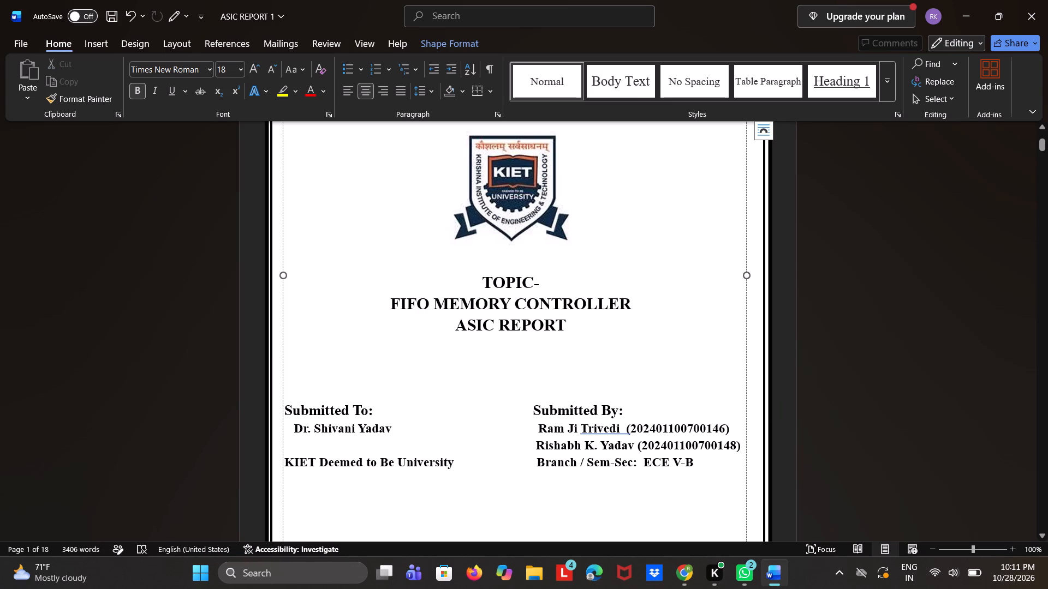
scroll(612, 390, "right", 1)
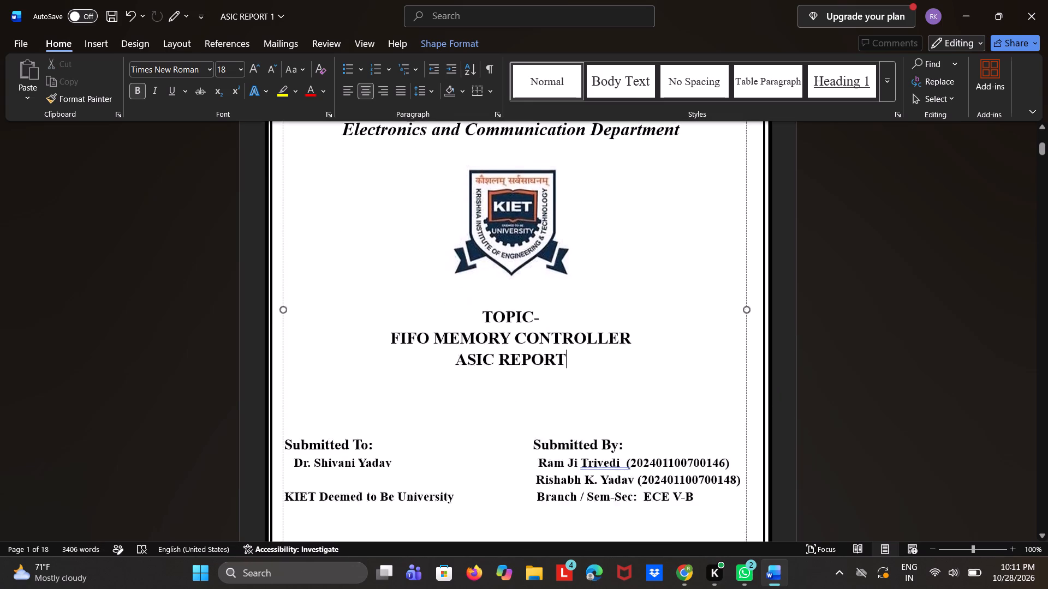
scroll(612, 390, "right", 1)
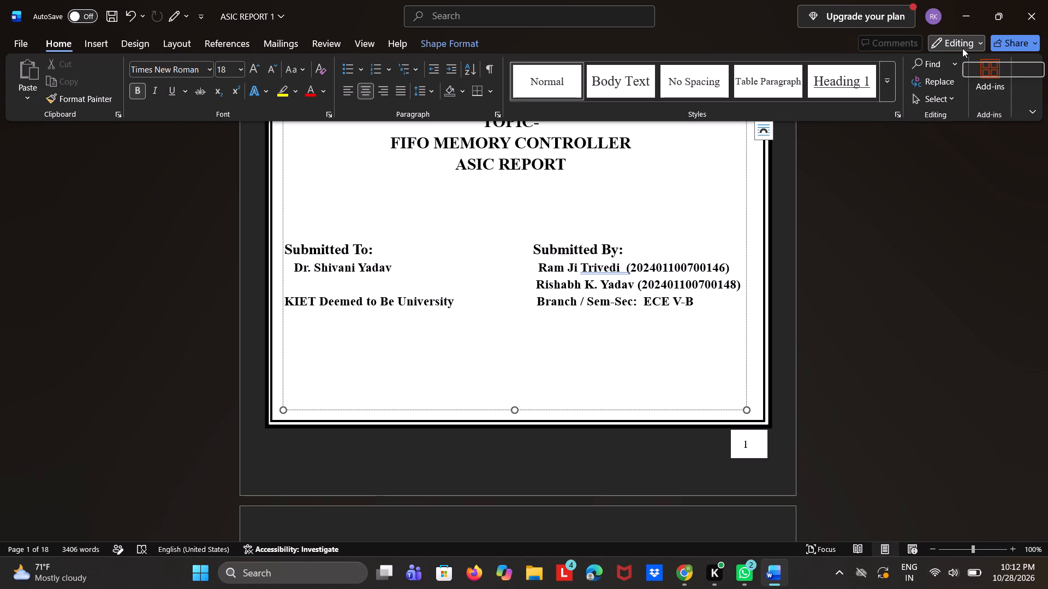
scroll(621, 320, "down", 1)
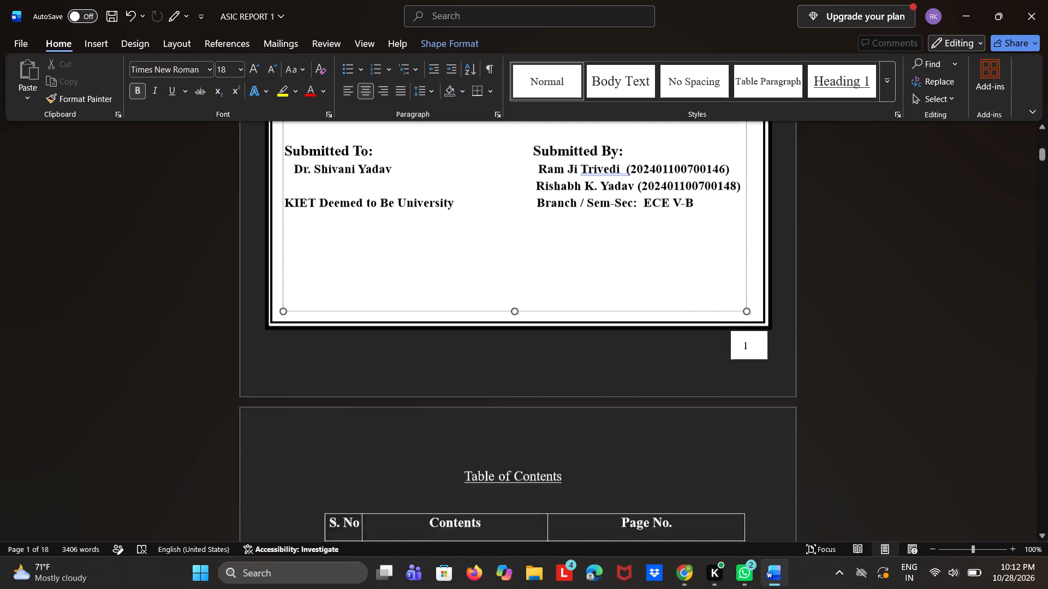
Right-align the ASIC REPORT line on the cover page.
scroll(621, 320, "down", 1)
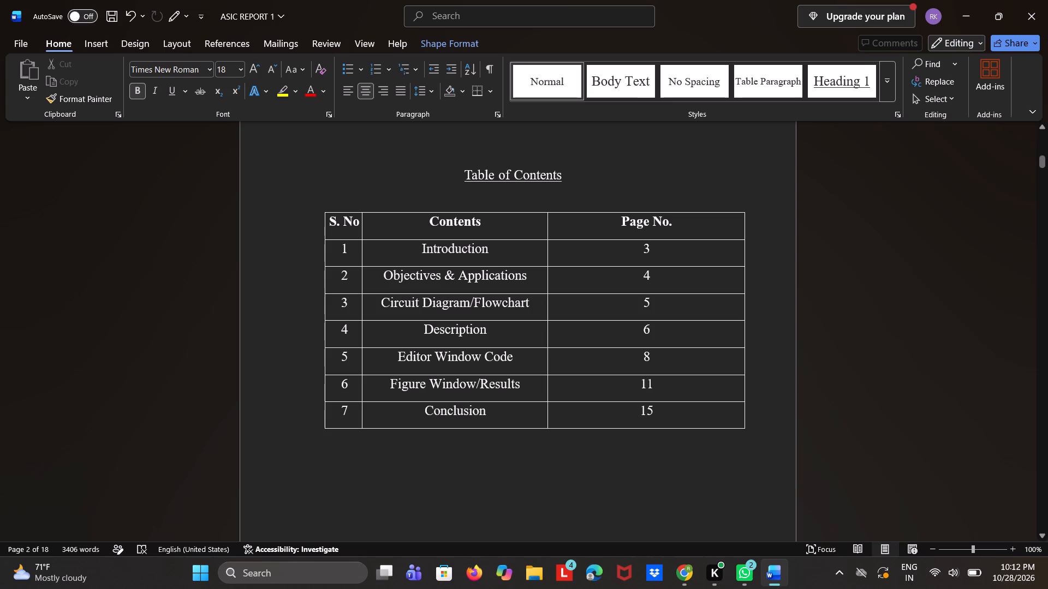
scroll(394, 269, "down", 2)
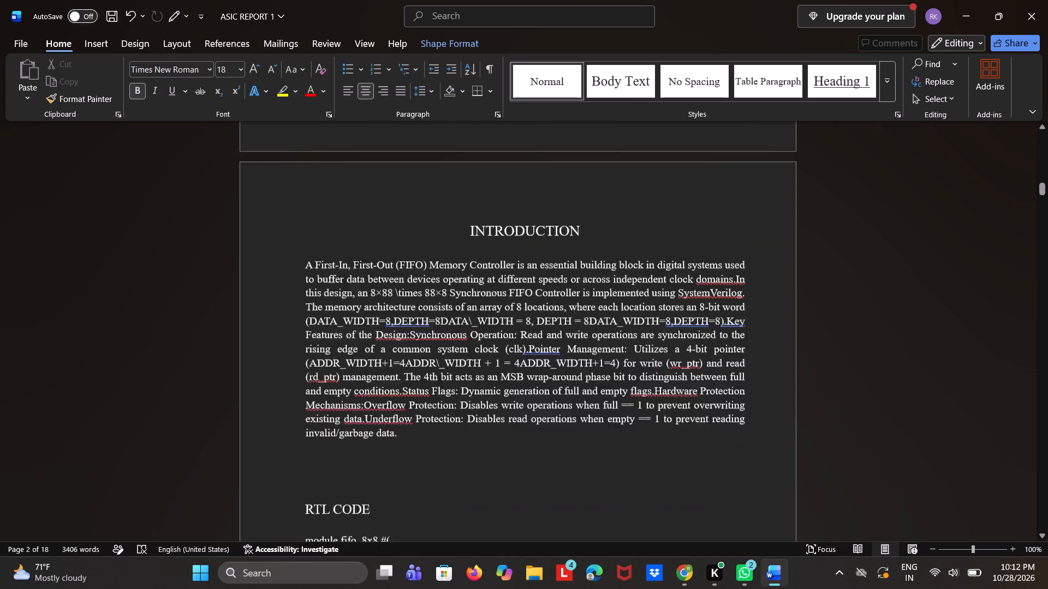
scroll(394, 269, "up", 1)
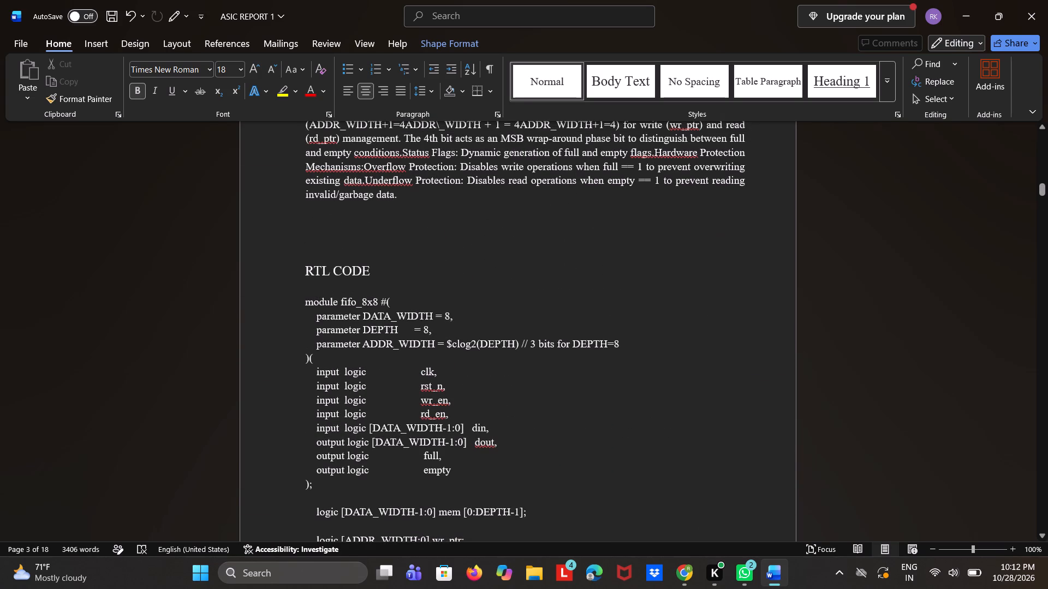
left_click(384, 99)
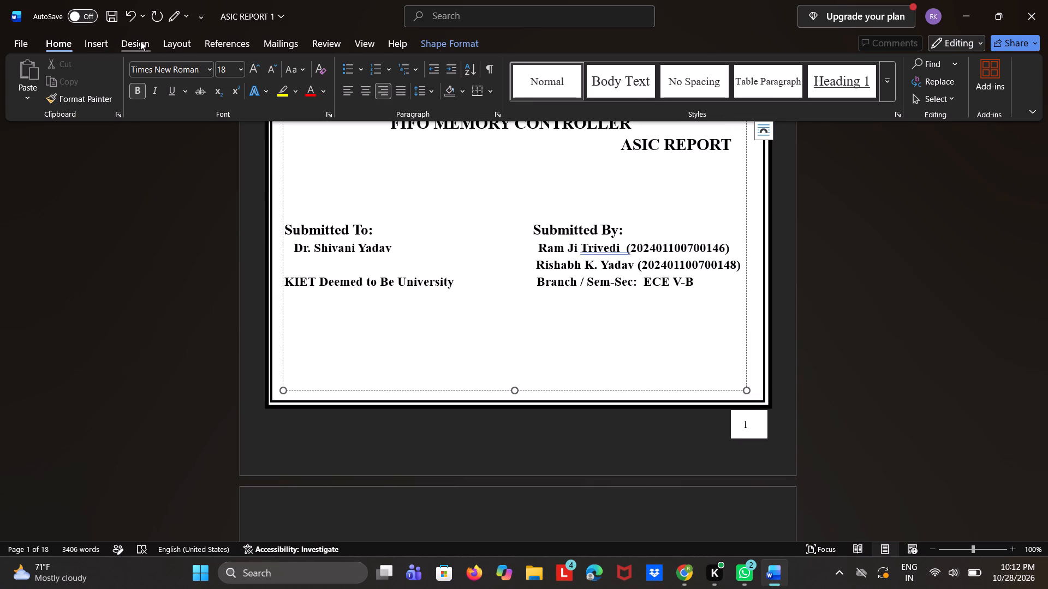
Reapply the document's current style set, the first one in the document formatting gallery.
left_click(174, 45)
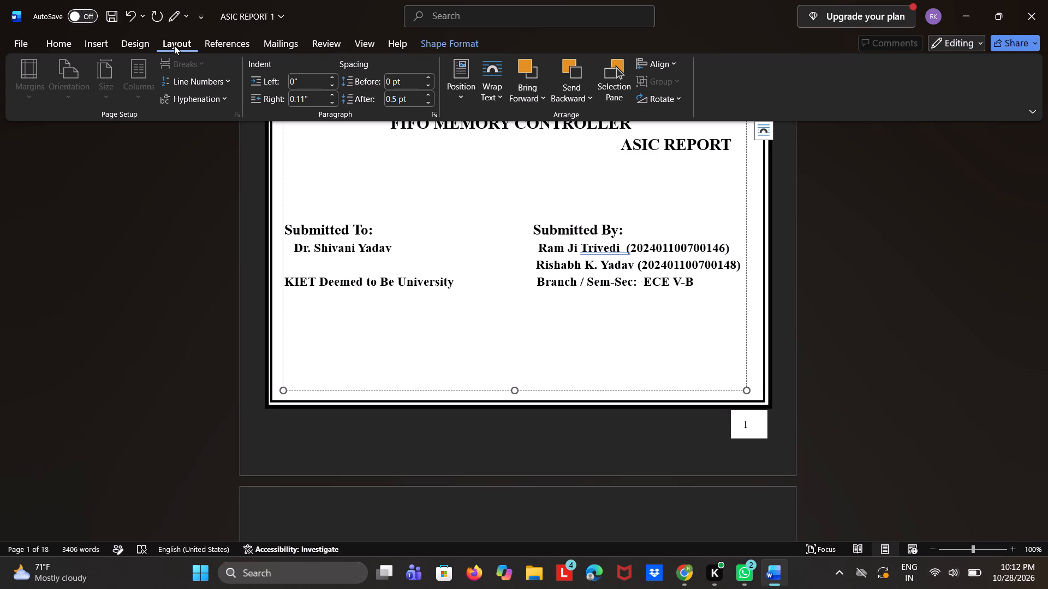
left_click(213, 40)
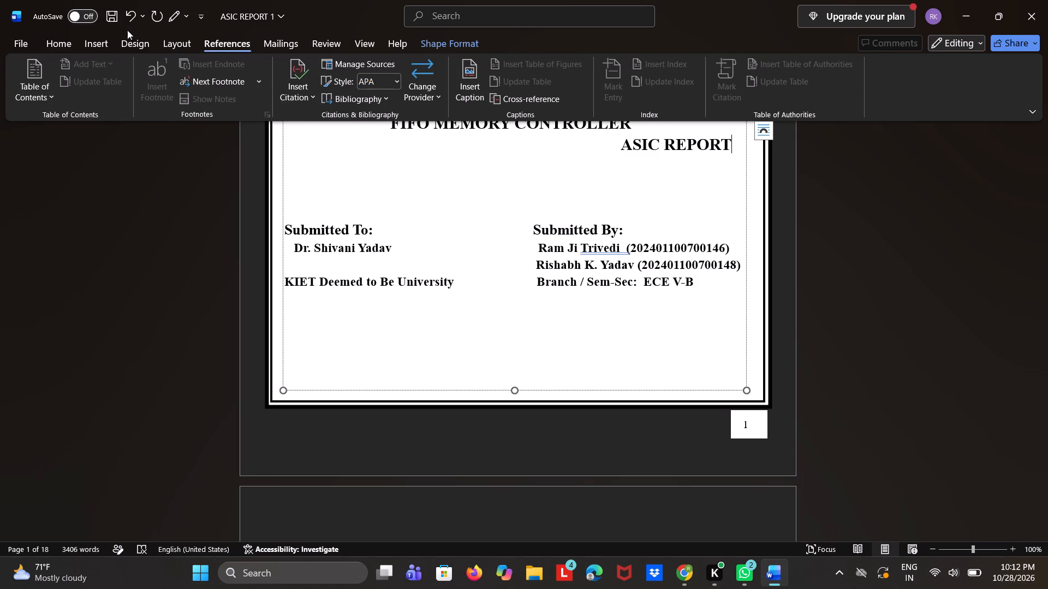
left_click(134, 47)
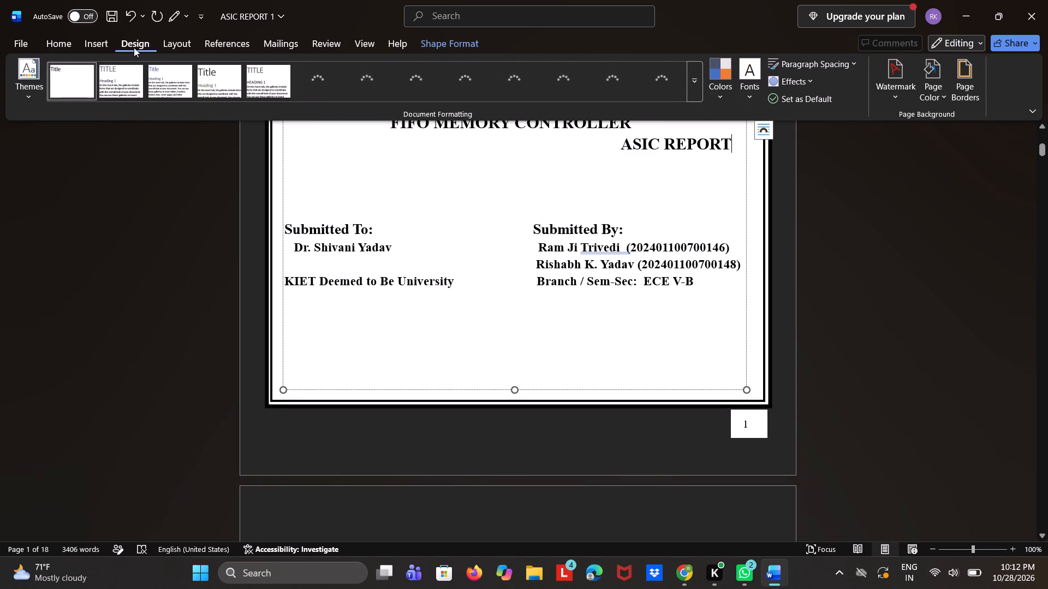
left_click(55, 86)
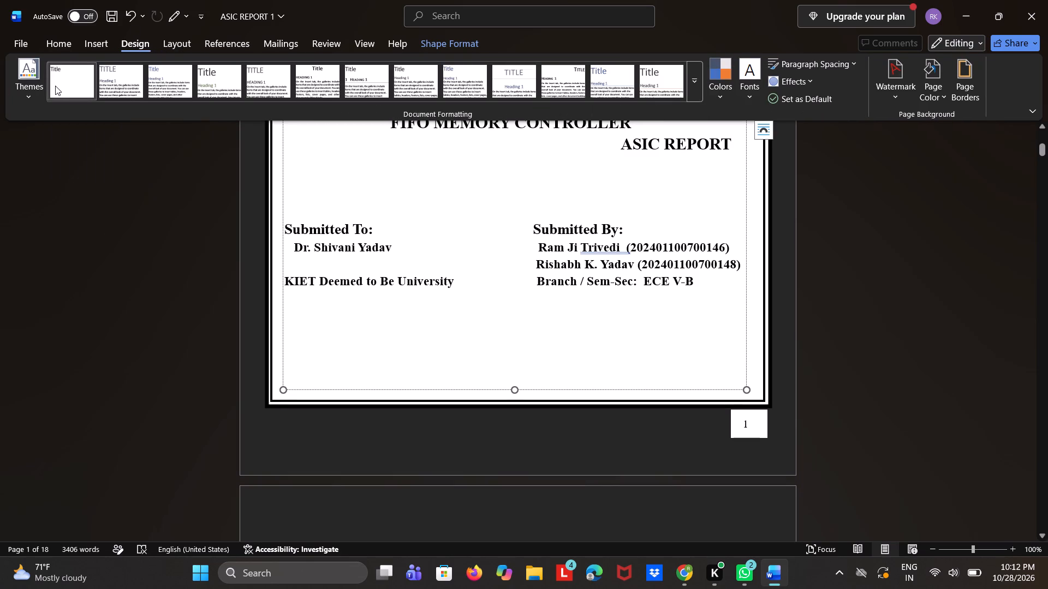
double_click(55, 86)
Set the theme fonts to the Office set with Calibri Light and Calibri.
left_click(755, 67)
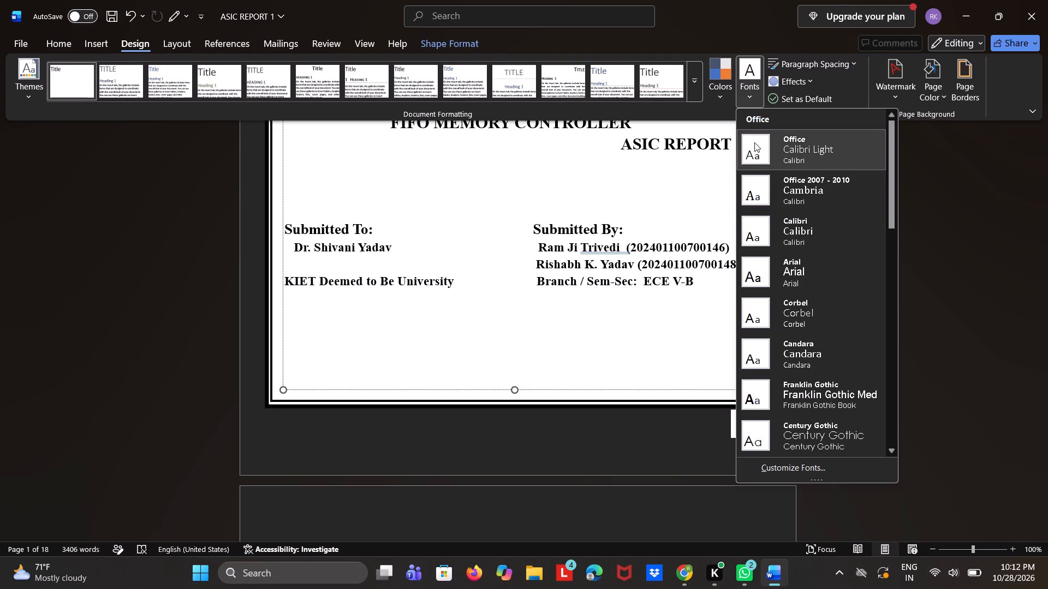
left_click(753, 154)
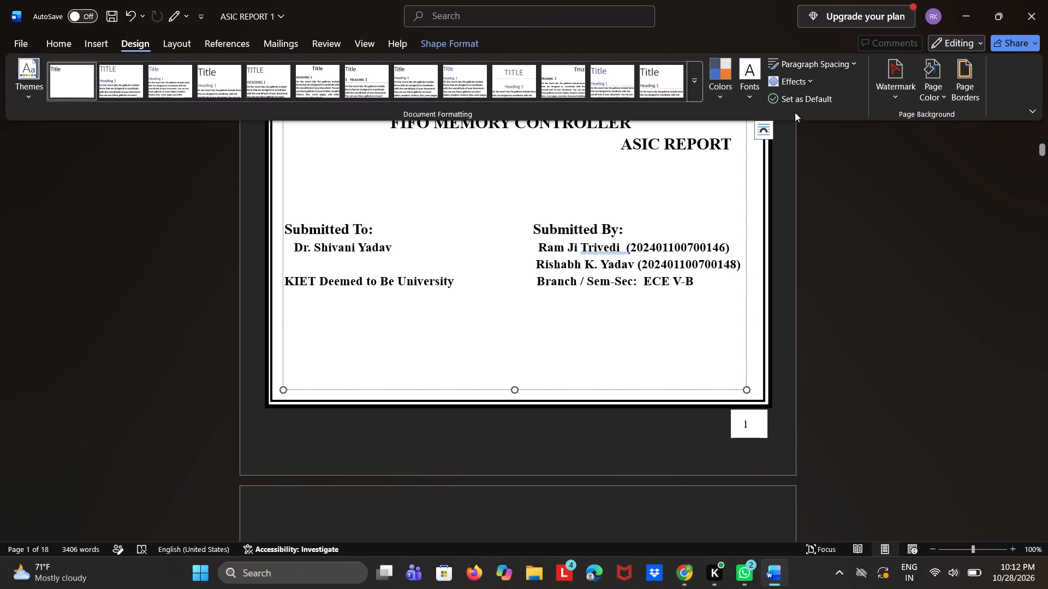
Look through the available theme colour sets and theme effects for the report.
left_click(717, 93)
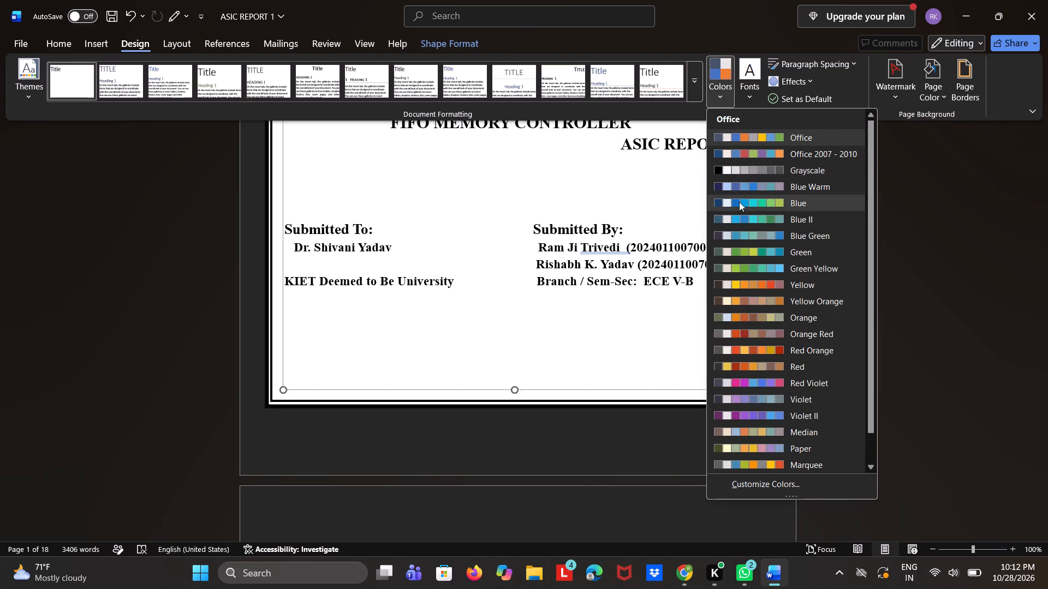
scroll(739, 202, "down", 1)
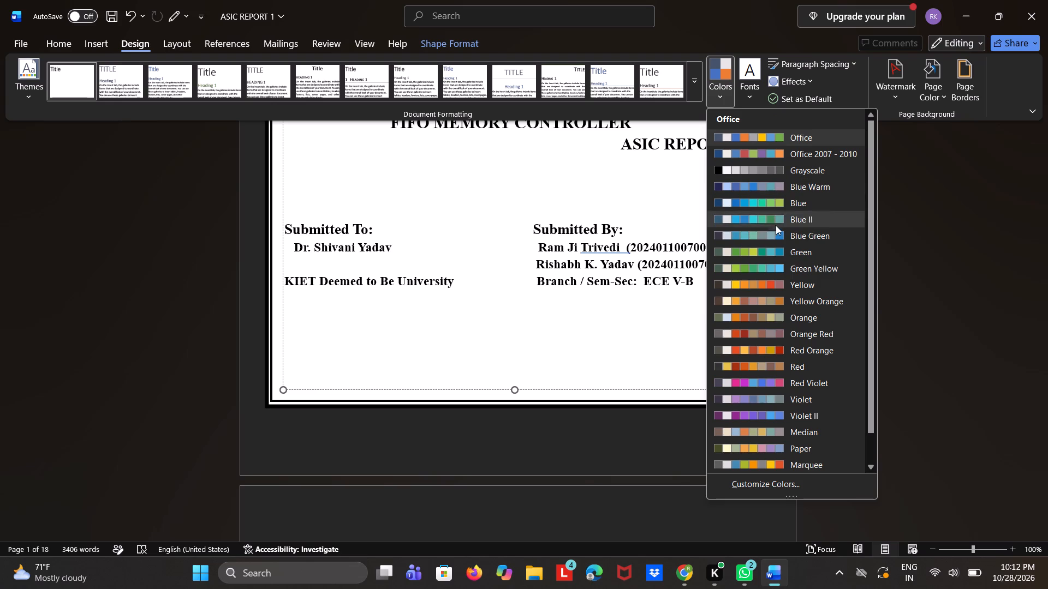
scroll(773, 386, "down", 2)
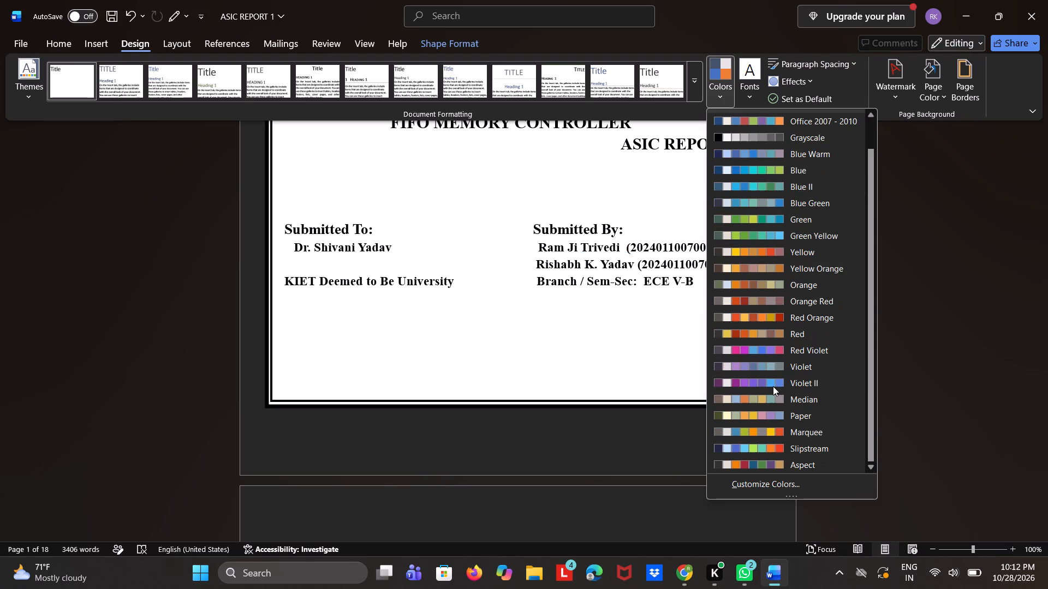
scroll(773, 386, "down", 1)
scroll(754, 161, "up", 15)
scroll(754, 161, "up", 19)
left_click(943, 137)
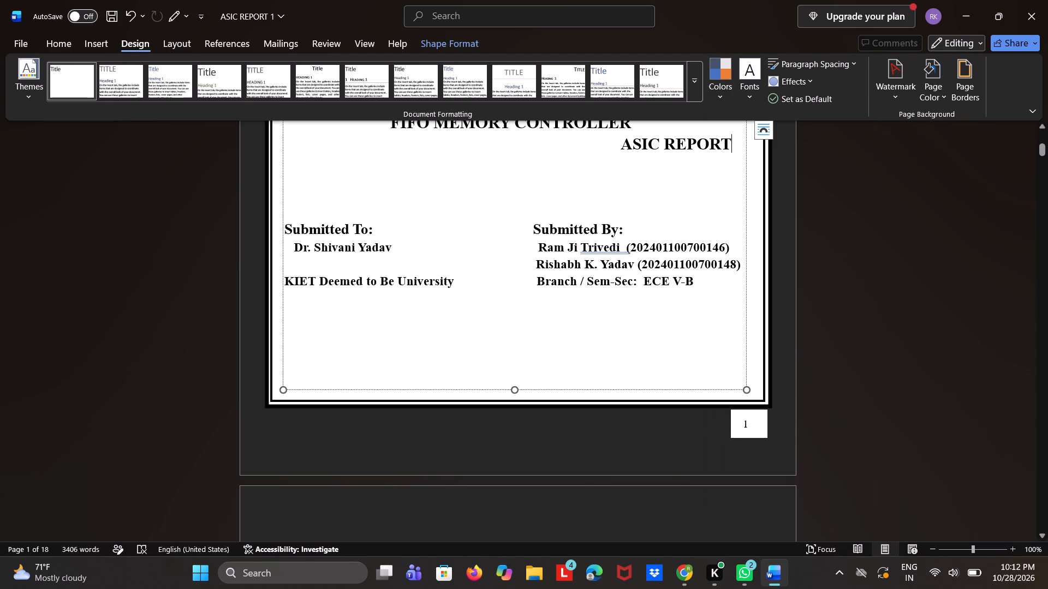
left_click(776, 74)
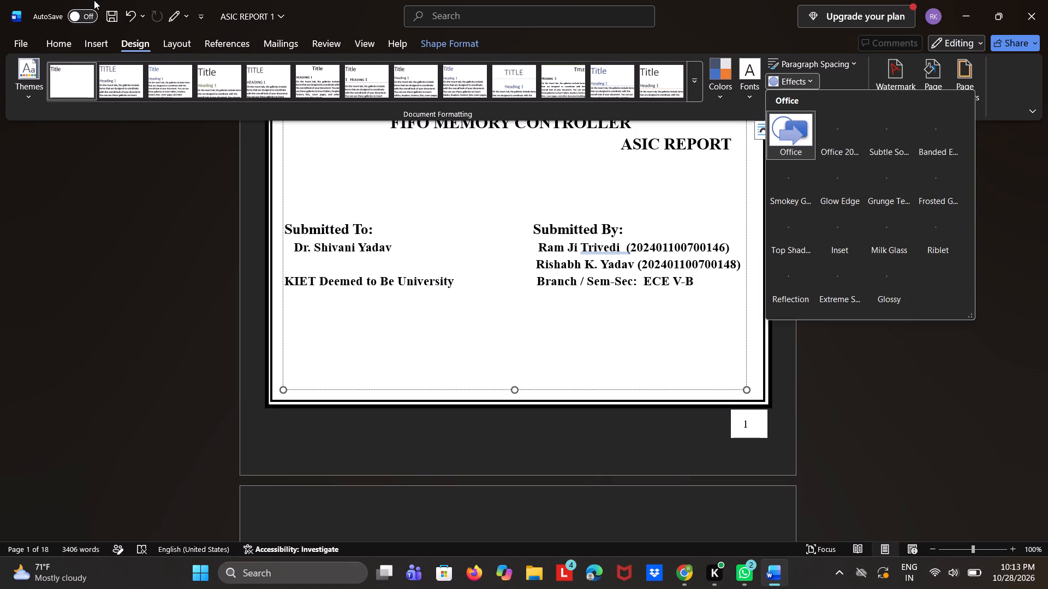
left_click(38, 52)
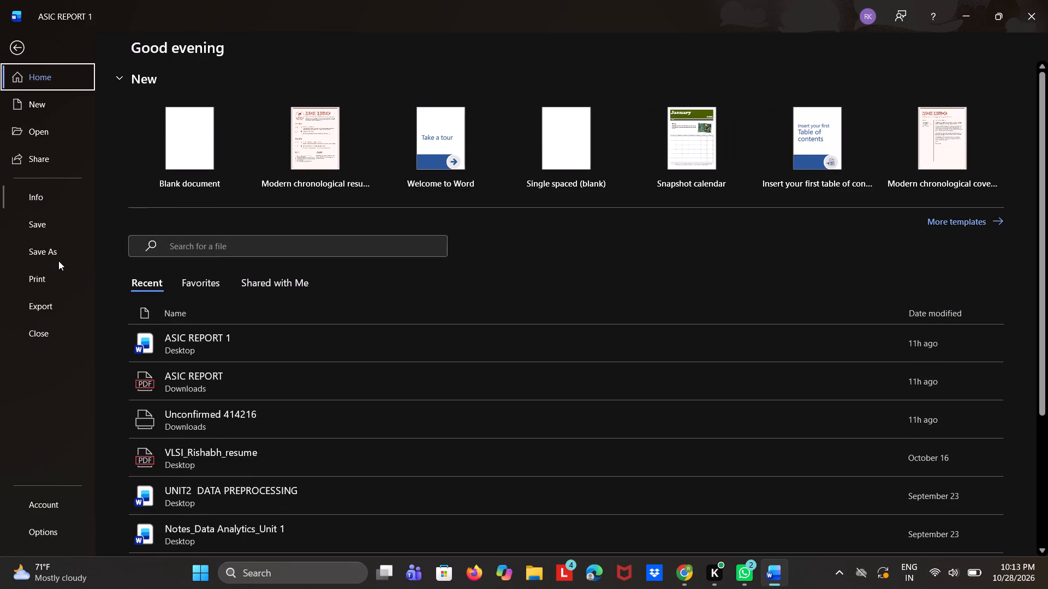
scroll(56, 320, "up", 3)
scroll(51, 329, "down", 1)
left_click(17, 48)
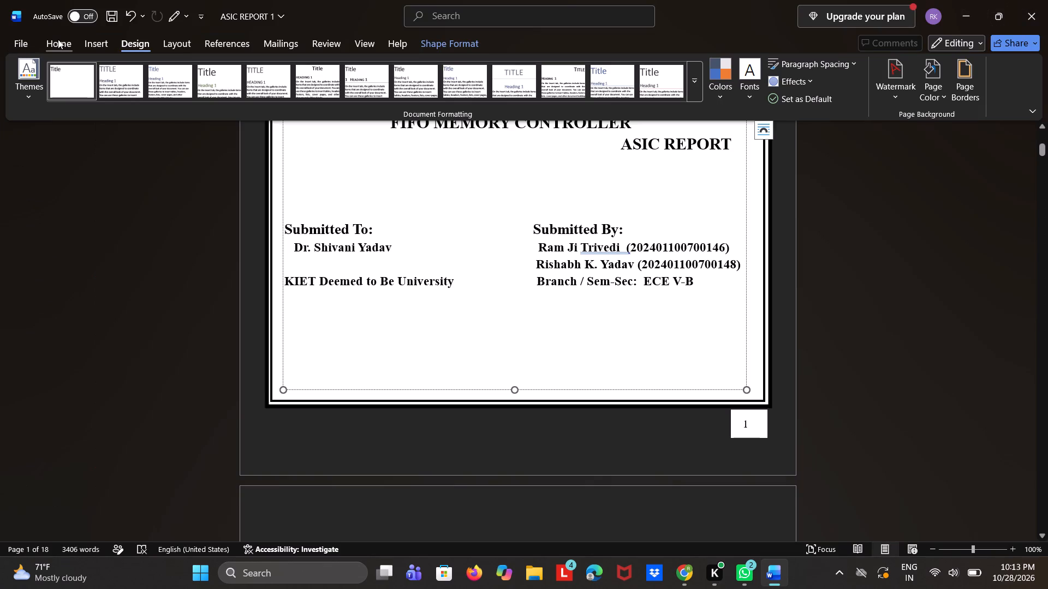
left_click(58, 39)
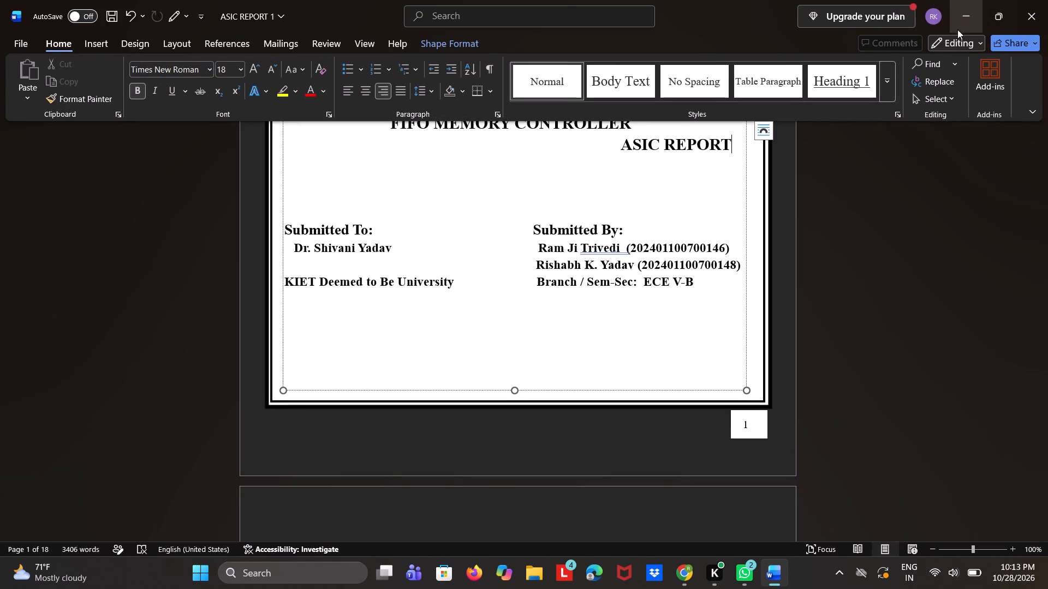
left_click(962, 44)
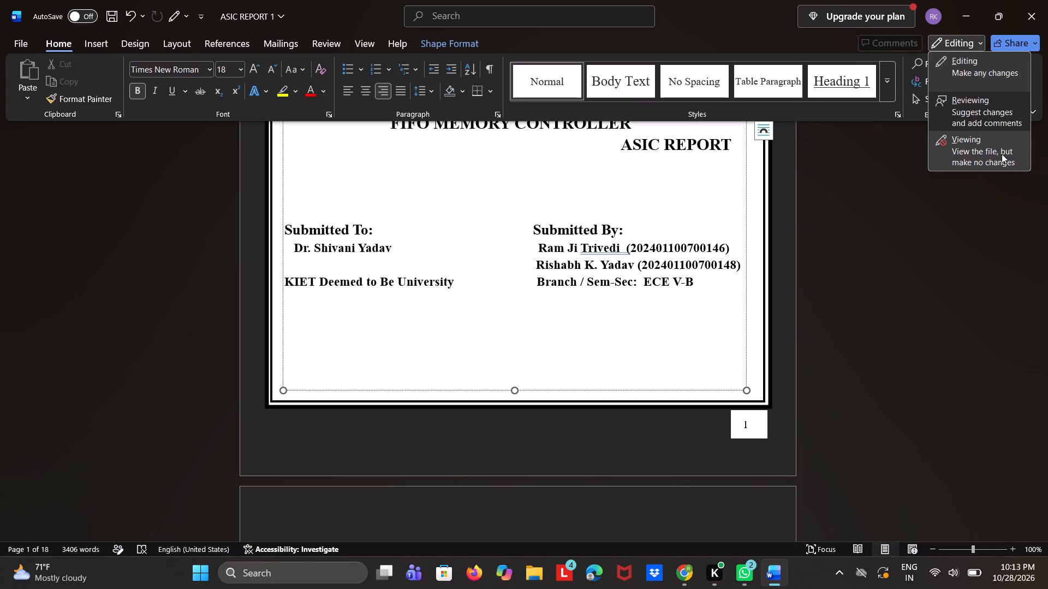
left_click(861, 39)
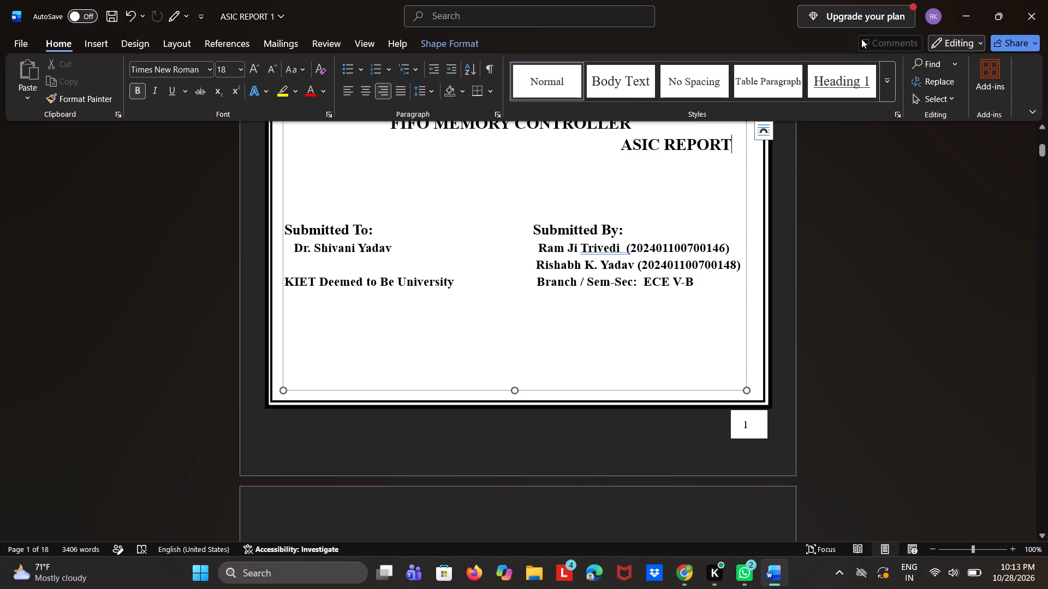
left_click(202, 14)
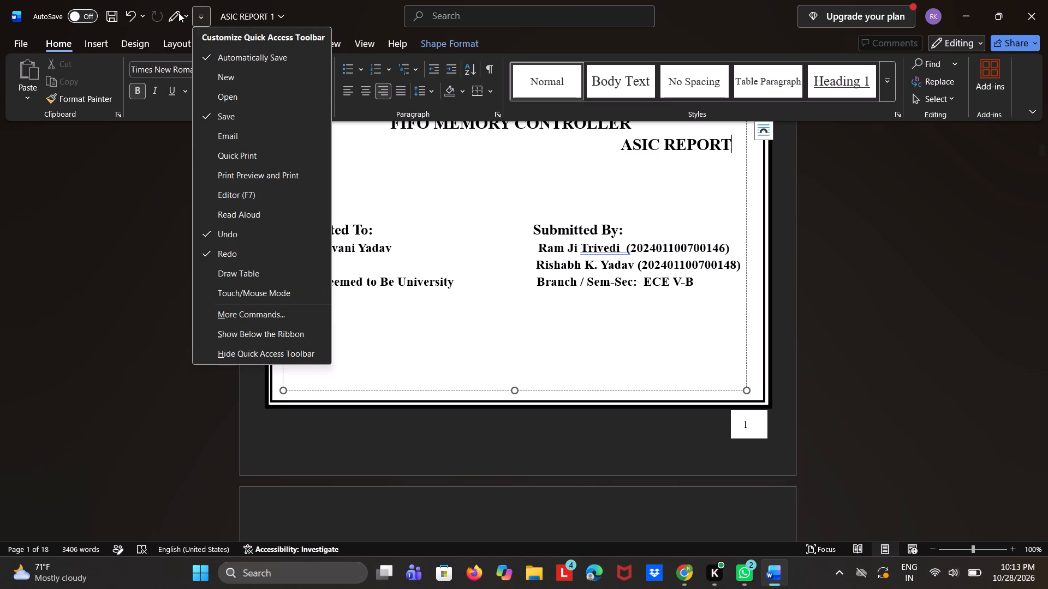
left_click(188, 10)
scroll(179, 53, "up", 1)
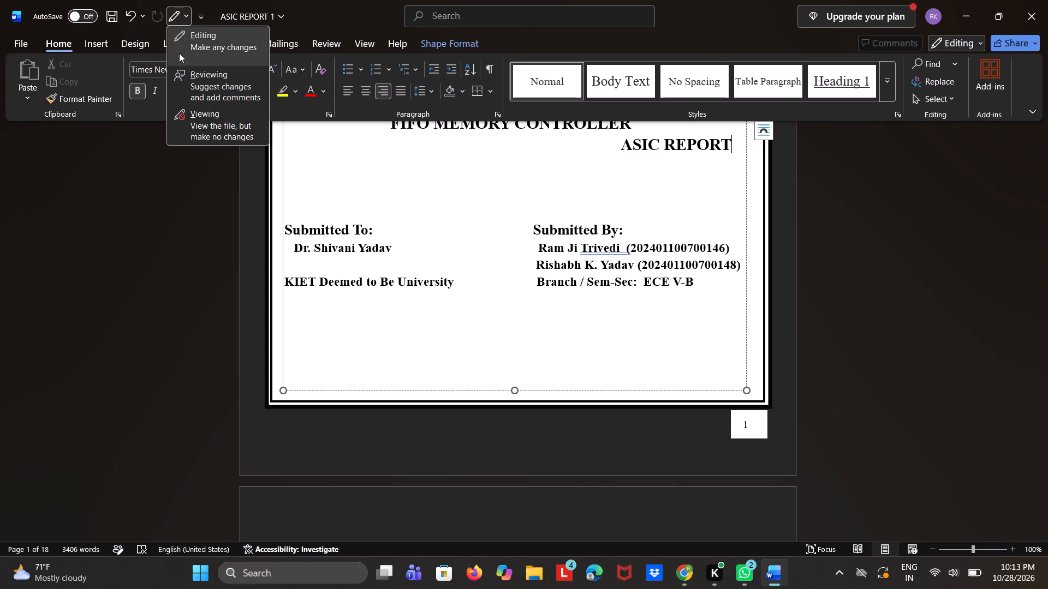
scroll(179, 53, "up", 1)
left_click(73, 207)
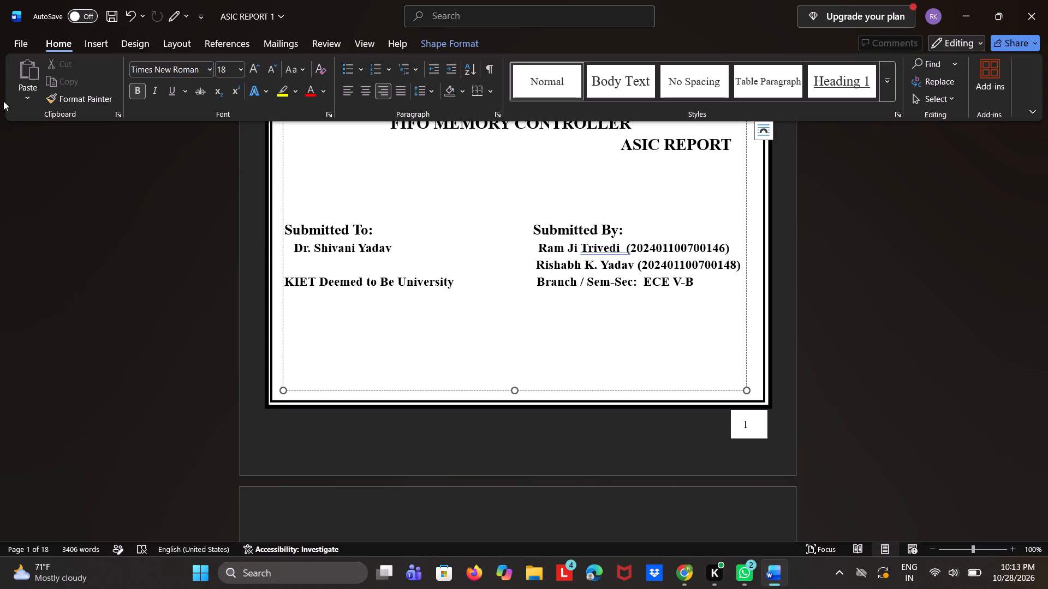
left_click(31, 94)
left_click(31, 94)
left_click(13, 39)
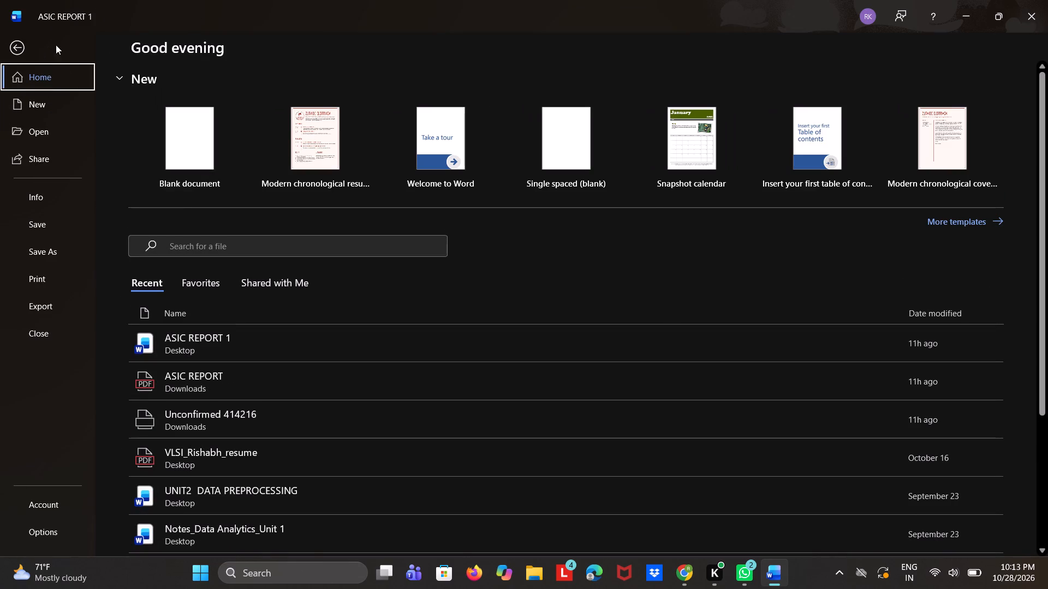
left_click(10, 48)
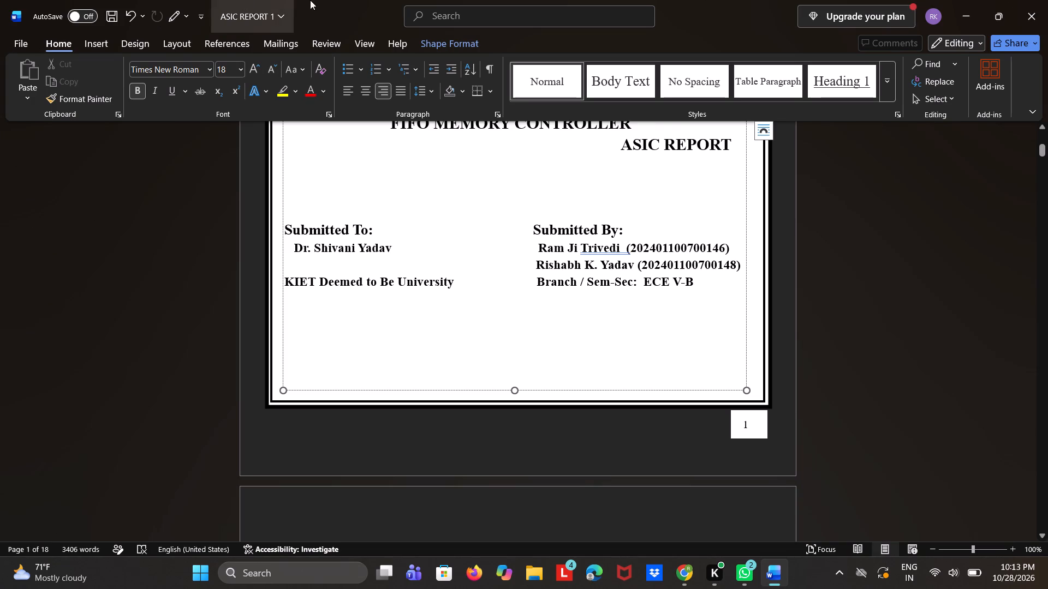
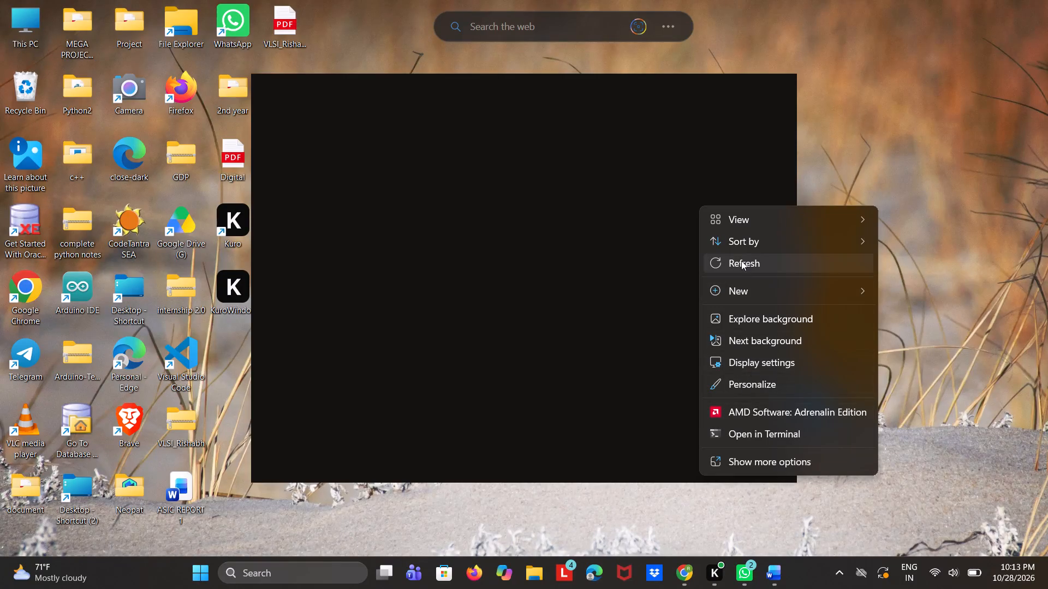
Look through the Windows personalization settings for the background, contrast themes and desktop themes.
left_click(776, 463)
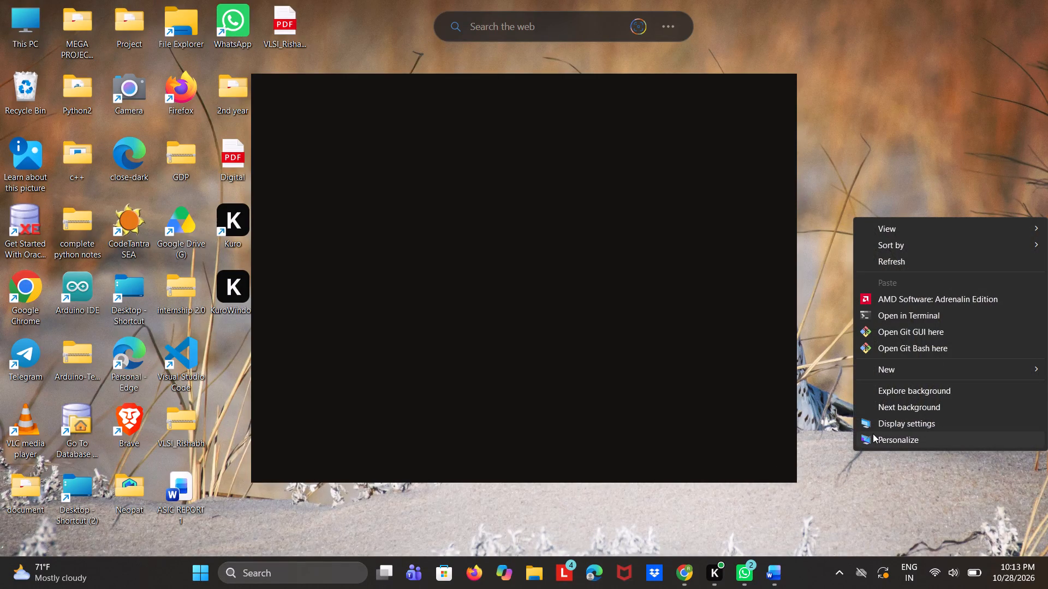
left_click(873, 434)
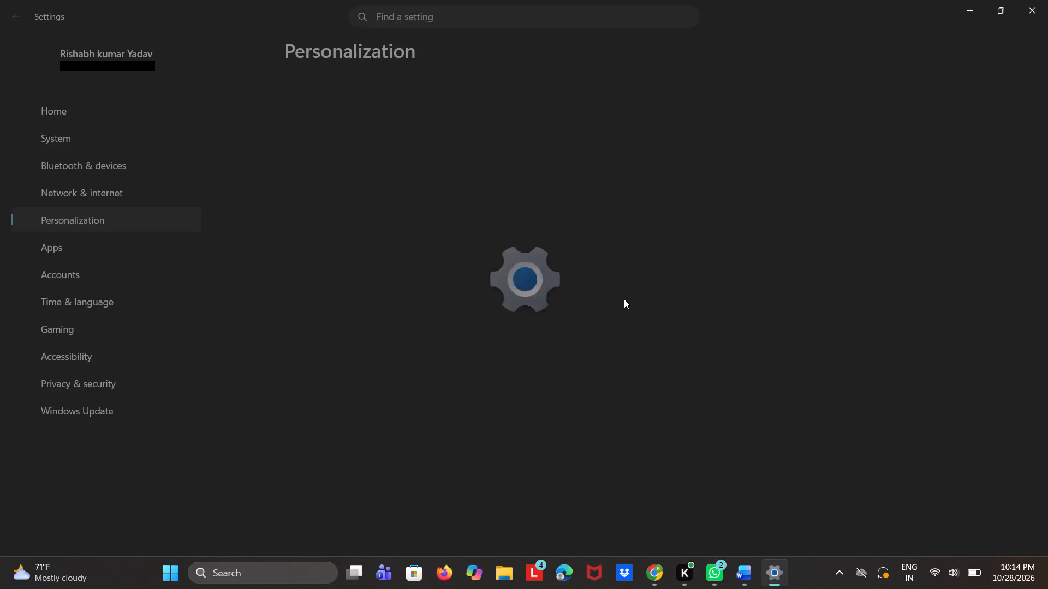
double_click(439, 271)
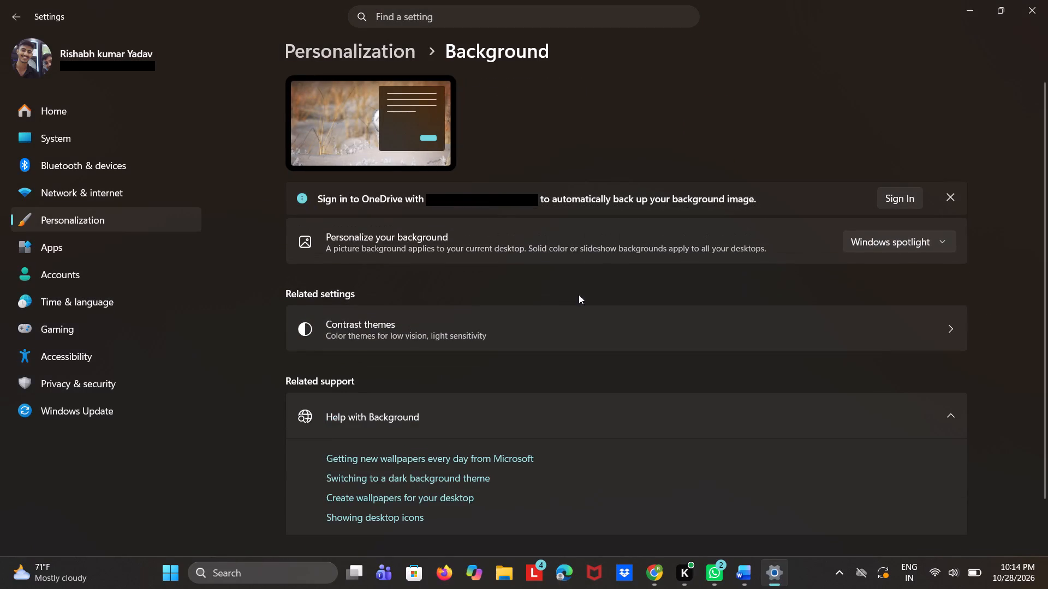
left_click(557, 327)
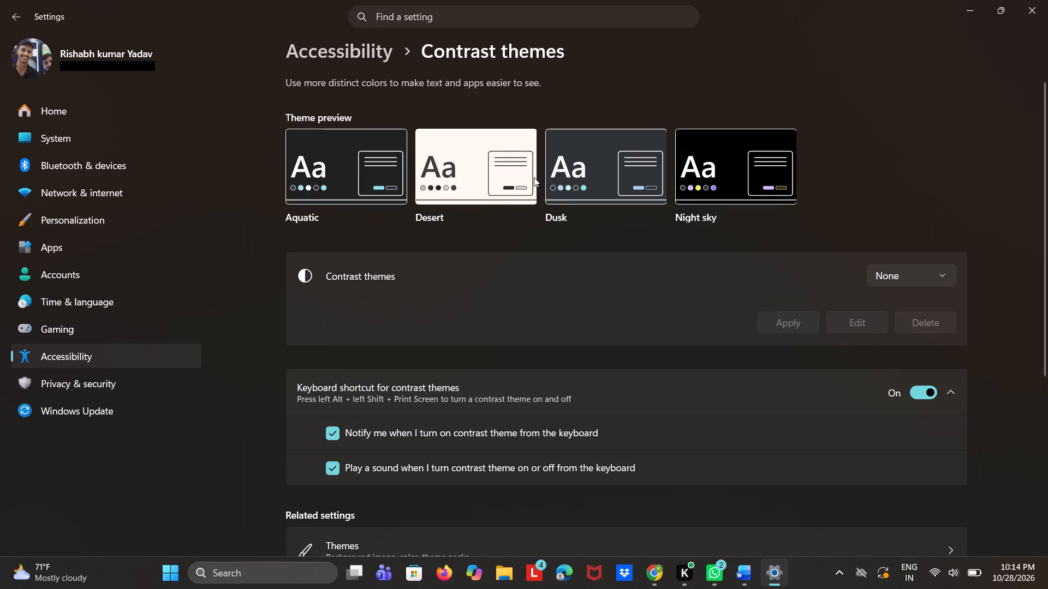
double_click(455, 164)
left_click(940, 270)
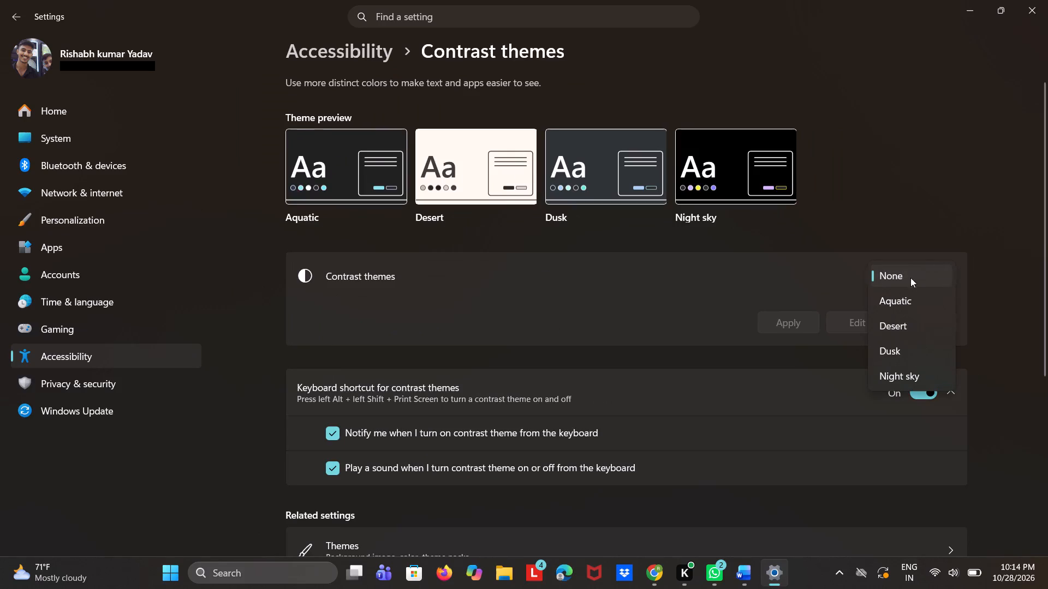
left_click(743, 272)
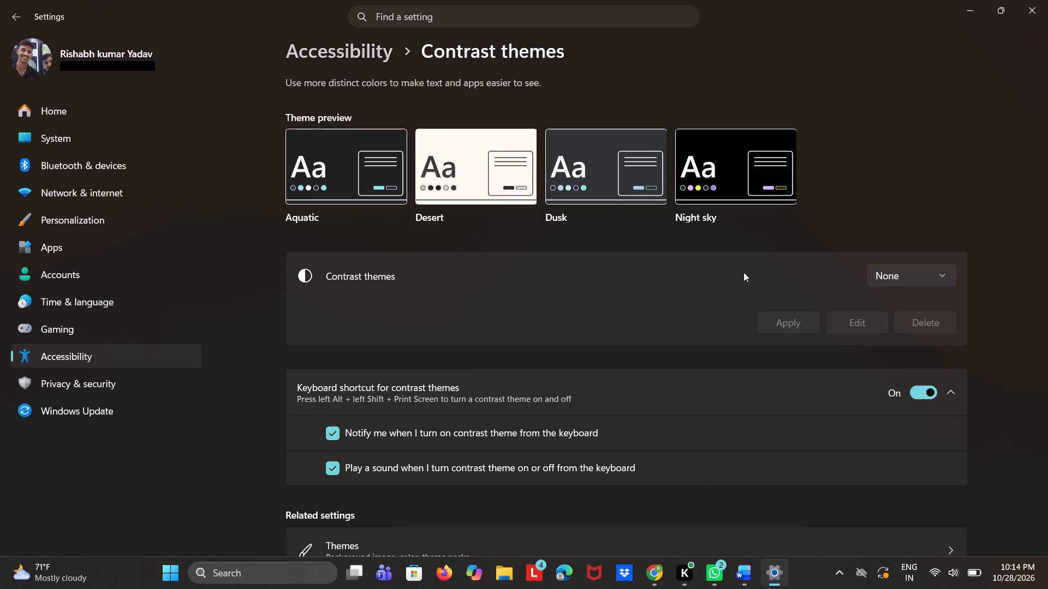
scroll(698, 418, "down", 3)
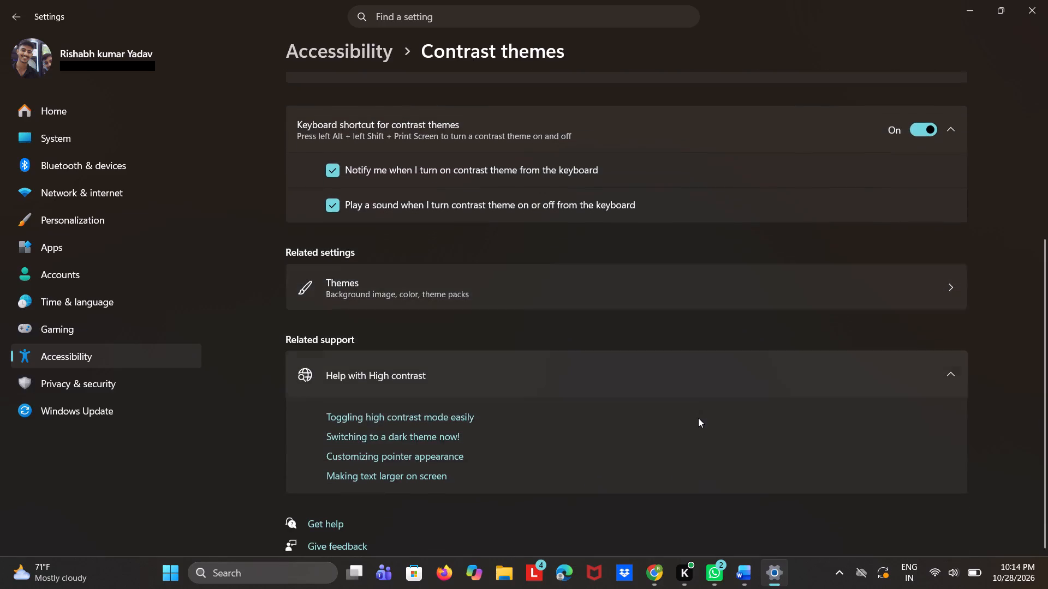
left_click(501, 267)
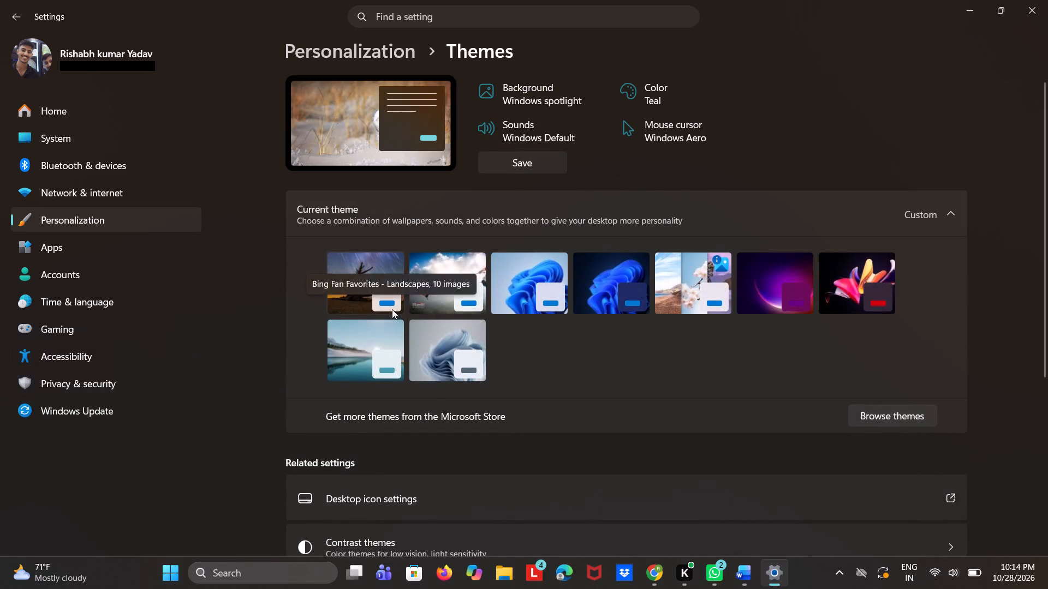
scroll(456, 368, "down", 2)
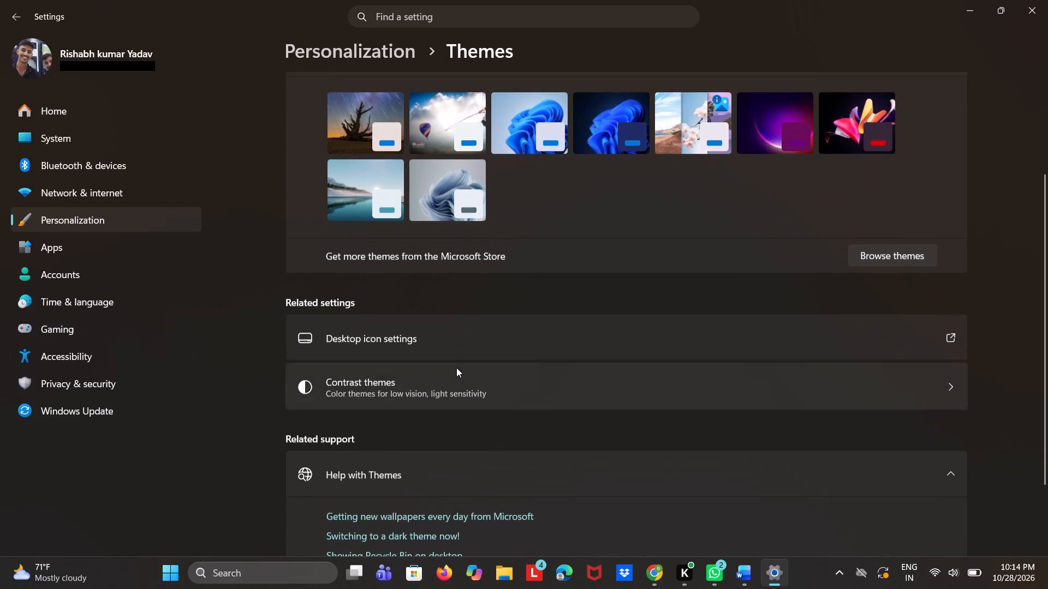
scroll(456, 368, "up", 1)
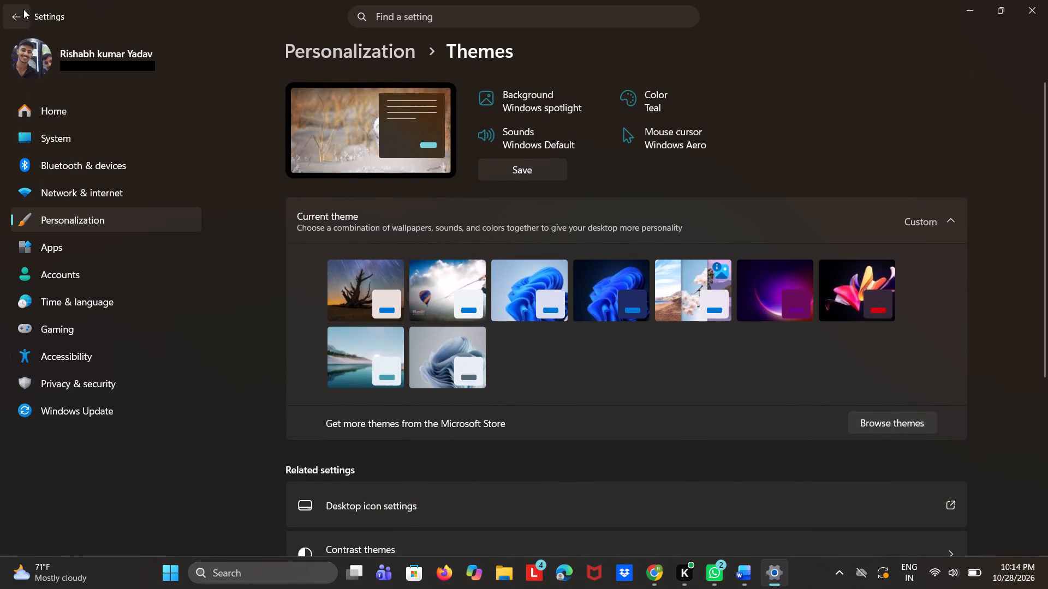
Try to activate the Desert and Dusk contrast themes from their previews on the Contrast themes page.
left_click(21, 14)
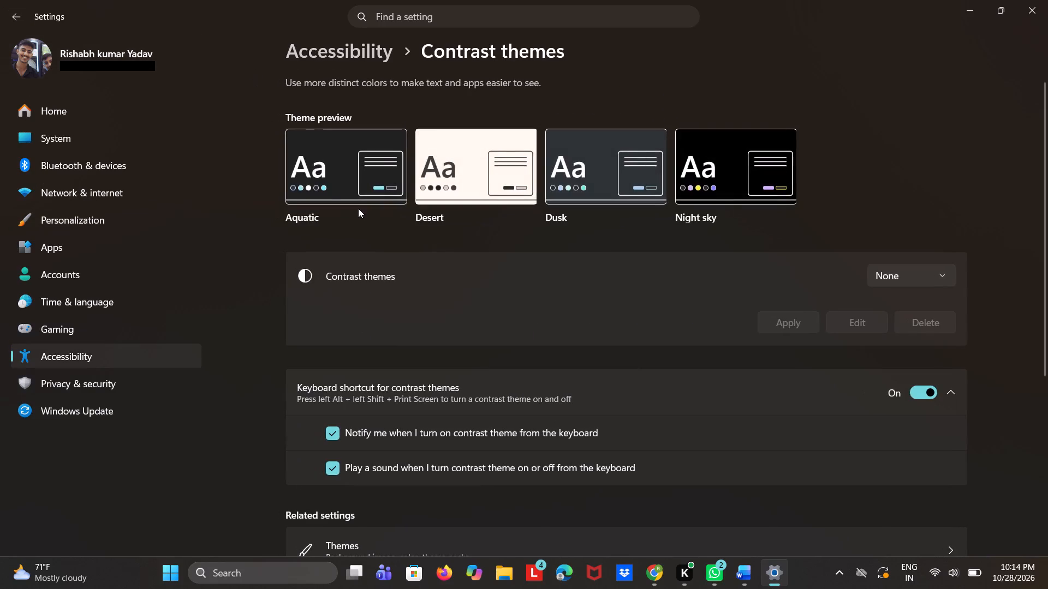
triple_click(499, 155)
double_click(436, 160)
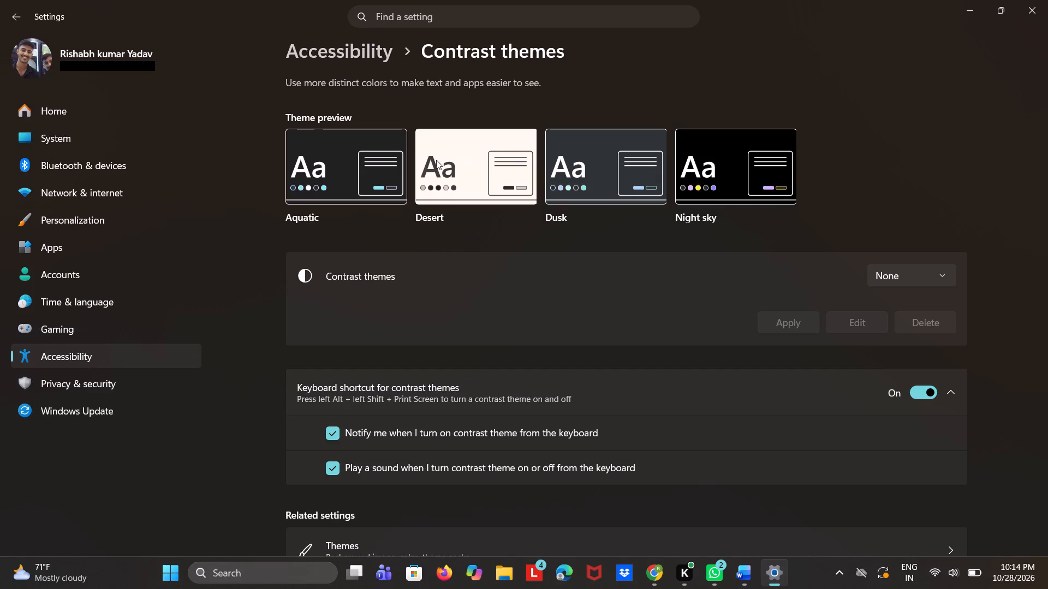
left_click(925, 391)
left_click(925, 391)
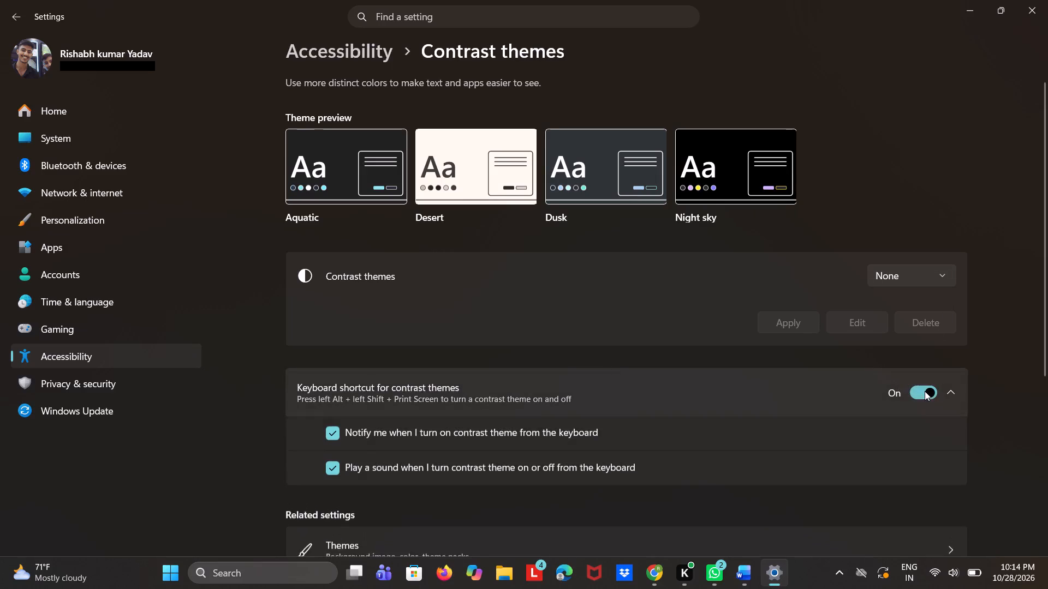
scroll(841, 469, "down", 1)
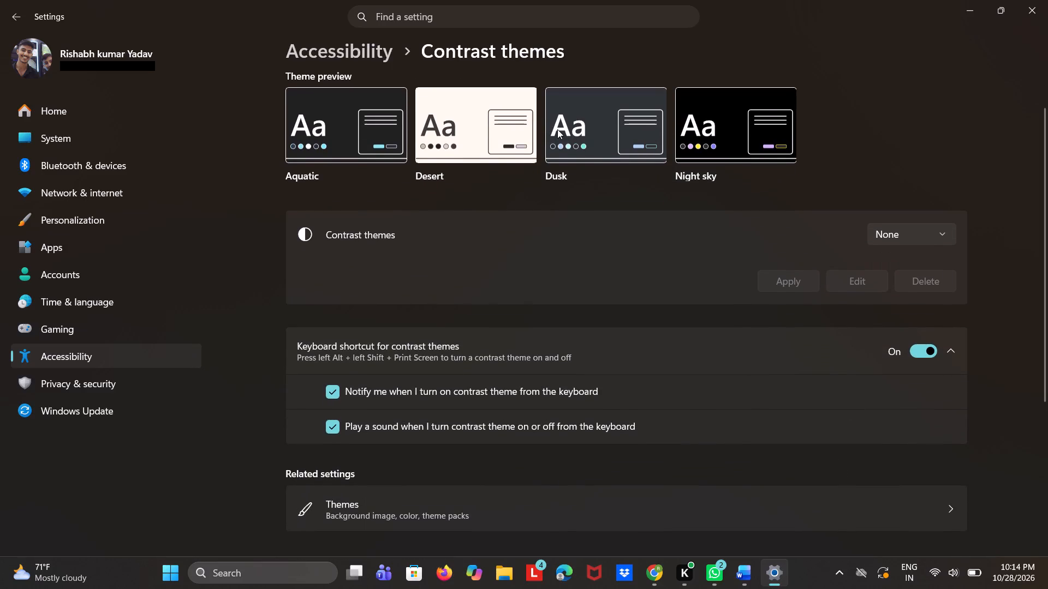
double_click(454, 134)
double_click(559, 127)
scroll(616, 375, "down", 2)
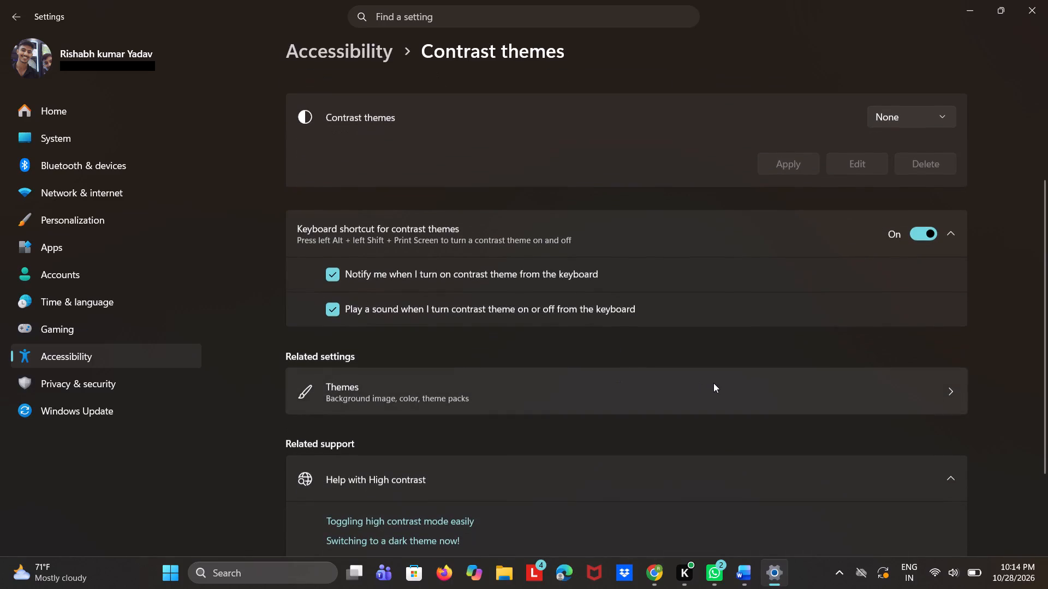
Apply the Lenovo desktop theme with the hot-air balloon picture.
left_click(713, 383)
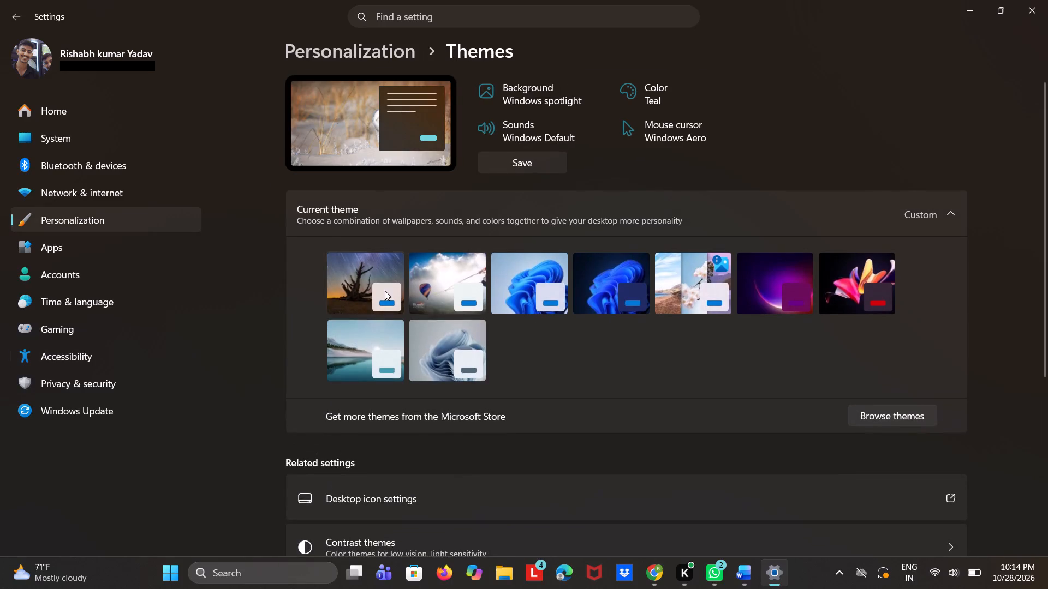
scroll(381, 288, "down", 1)
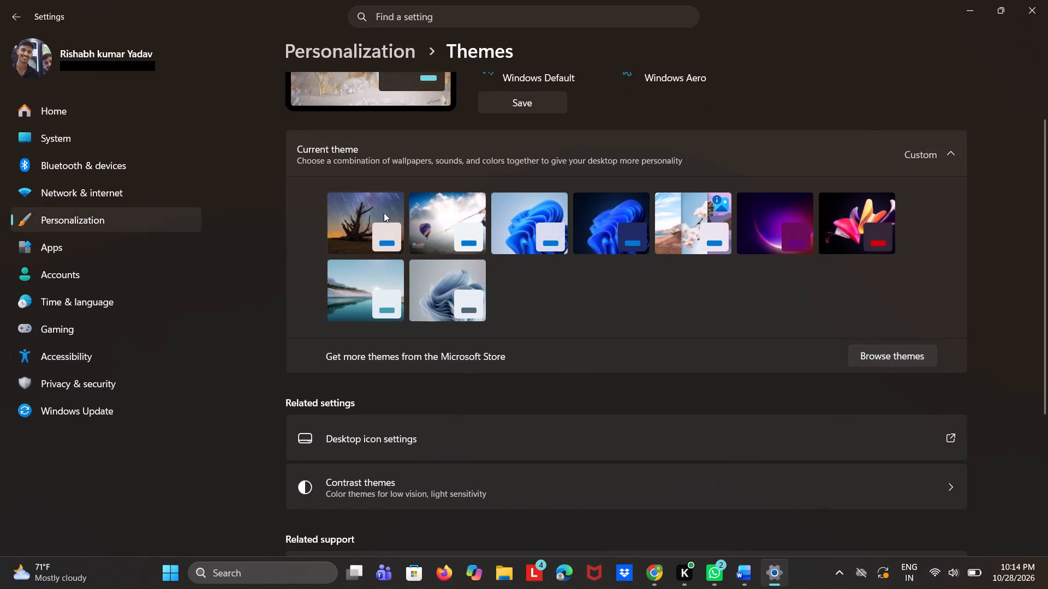
left_click(463, 192)
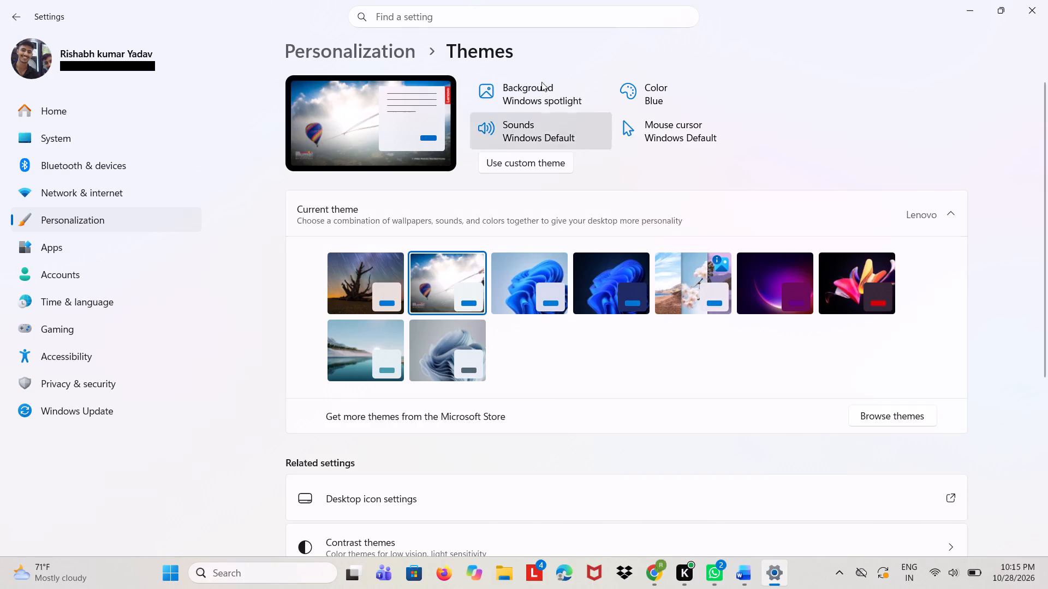
Look over the desktop background options for the applied theme and return to the desktop themes.
left_click(539, 109)
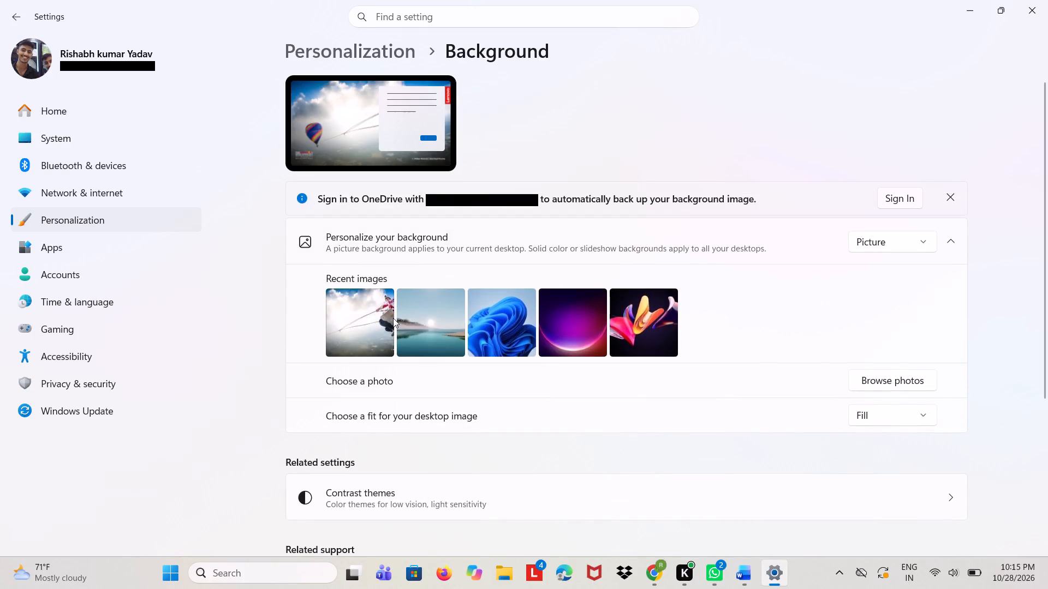
scroll(445, 456, "down", 2)
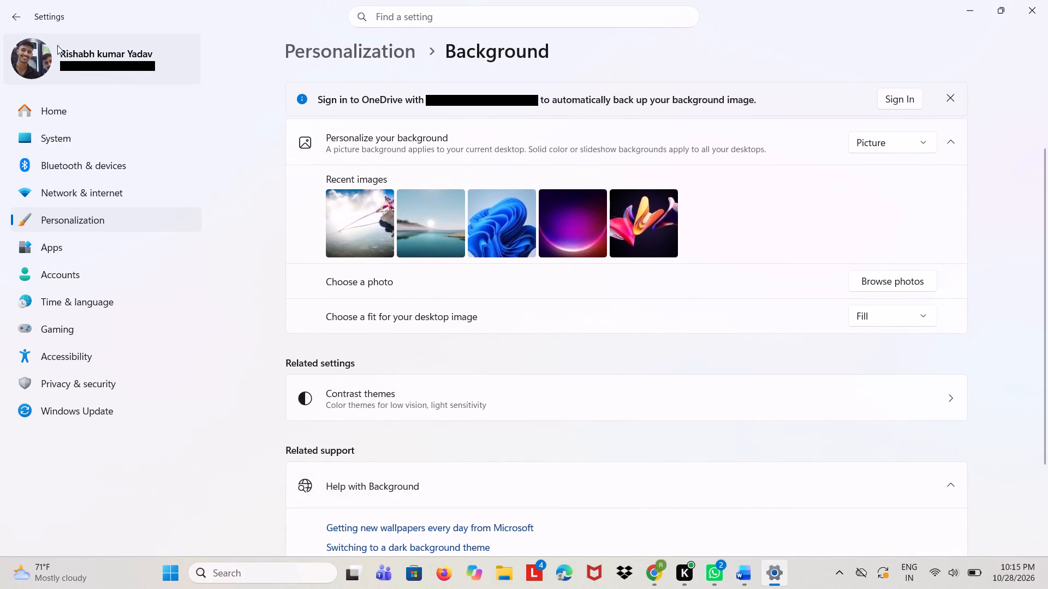
left_click(17, 20)
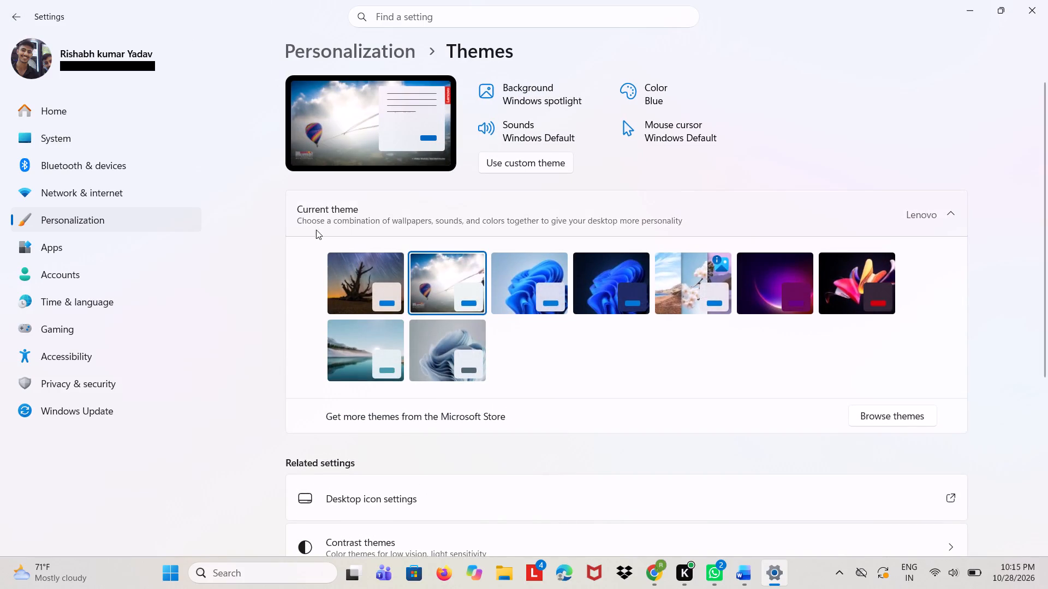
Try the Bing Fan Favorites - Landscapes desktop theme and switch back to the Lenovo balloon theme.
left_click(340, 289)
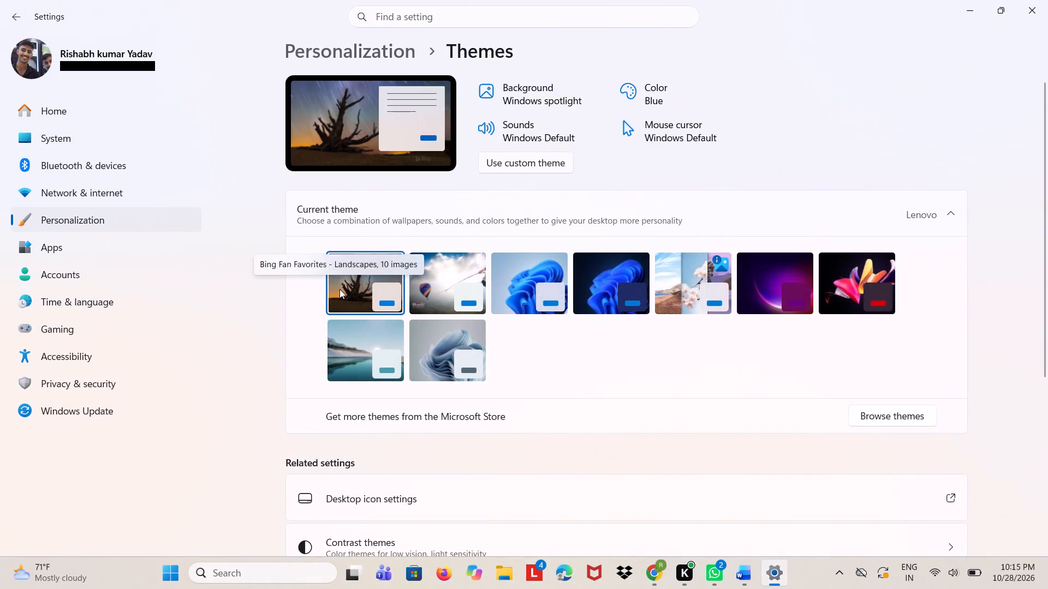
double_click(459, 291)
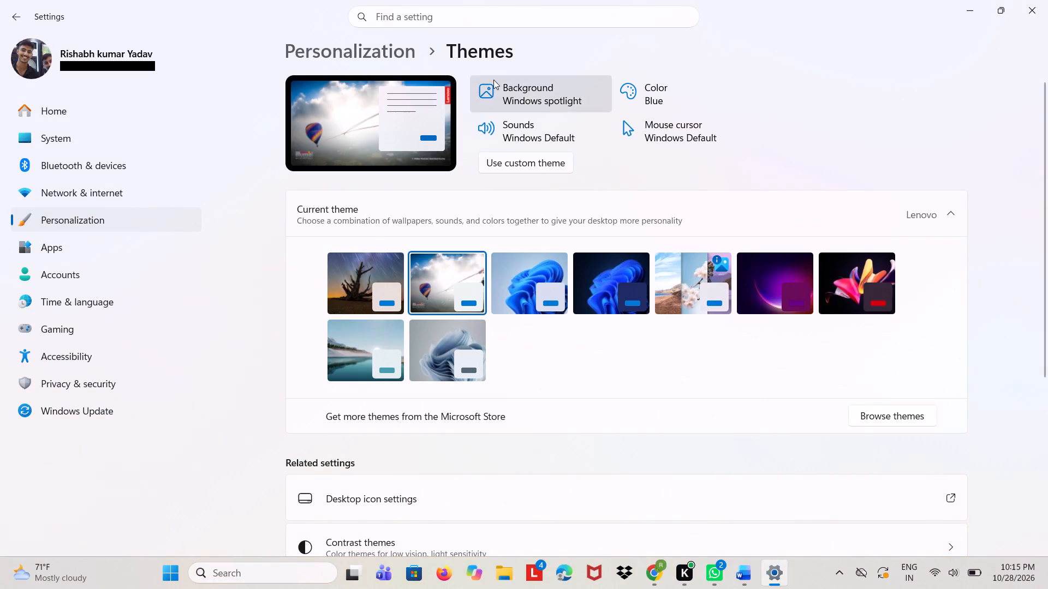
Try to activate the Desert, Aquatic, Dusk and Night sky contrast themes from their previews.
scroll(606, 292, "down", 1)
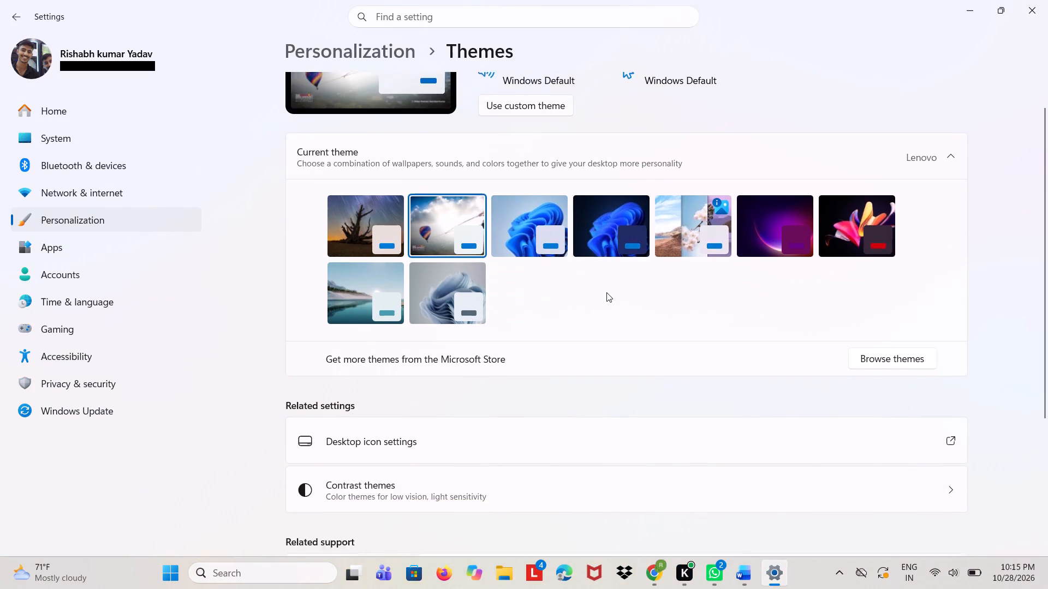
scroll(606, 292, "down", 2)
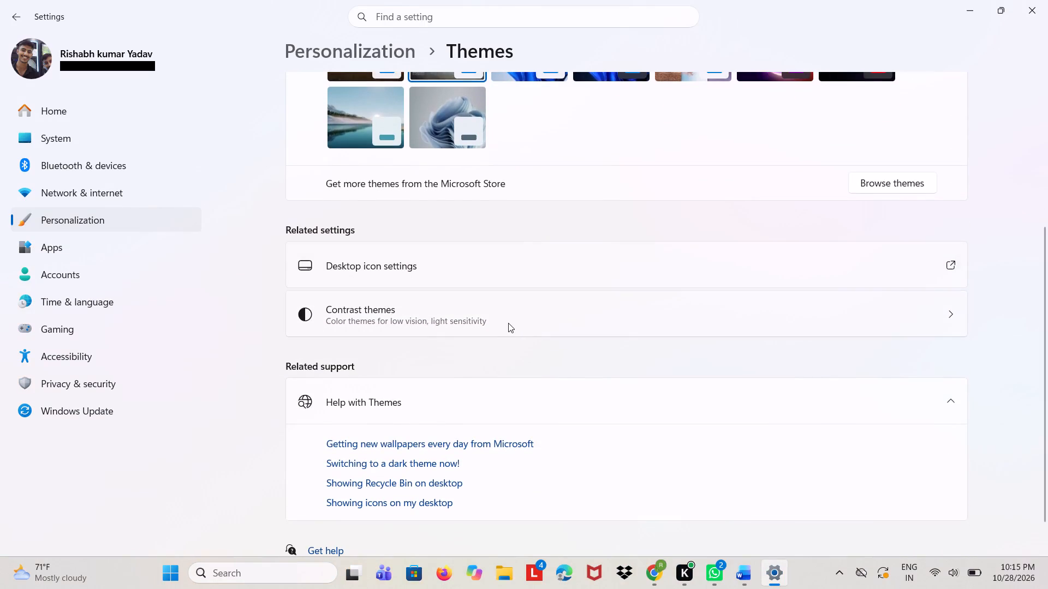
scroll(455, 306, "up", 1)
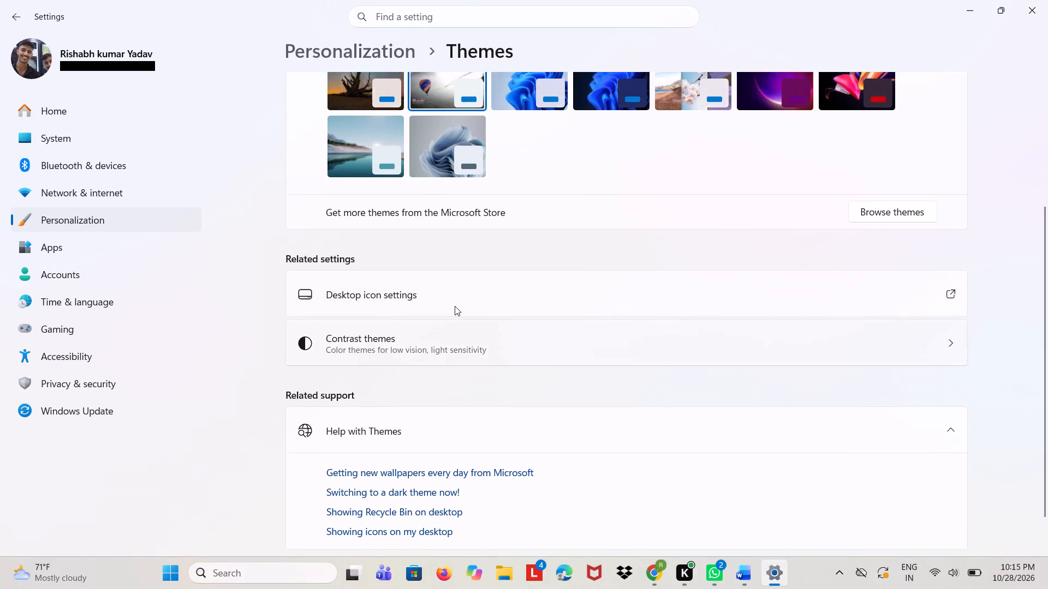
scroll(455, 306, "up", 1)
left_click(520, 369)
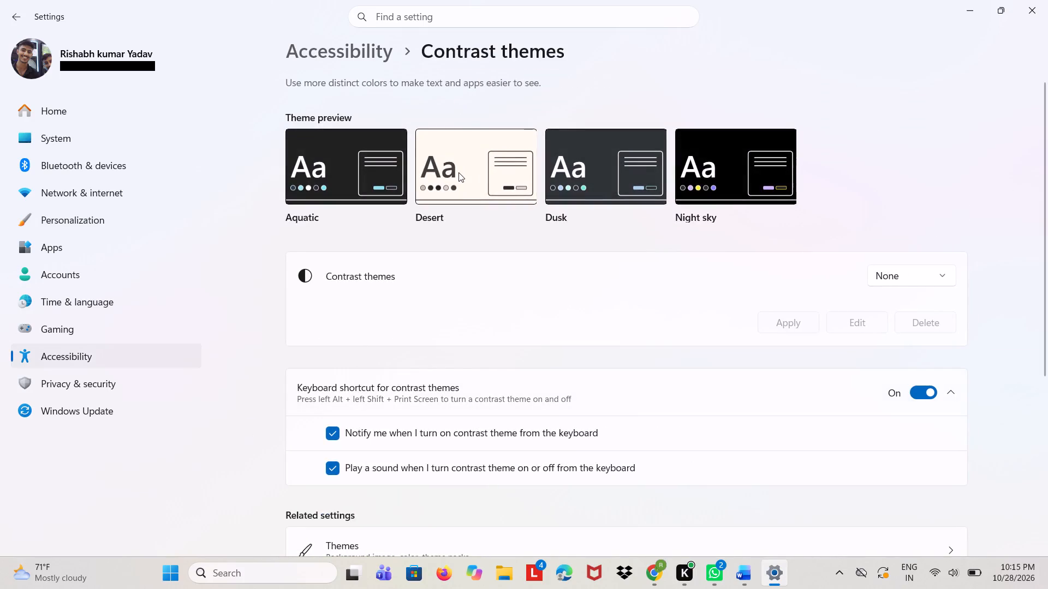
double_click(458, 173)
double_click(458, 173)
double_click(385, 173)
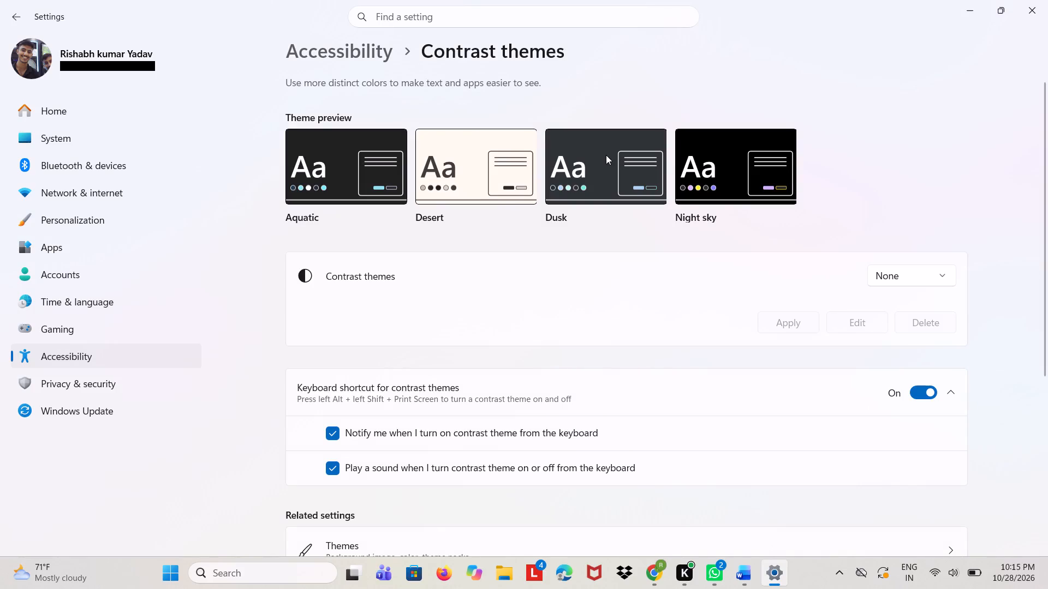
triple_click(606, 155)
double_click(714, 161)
Return to the desktop themes, try the Bing Fan Favorites - Landscapes theme and apply the Flow theme.
left_click(13, 21)
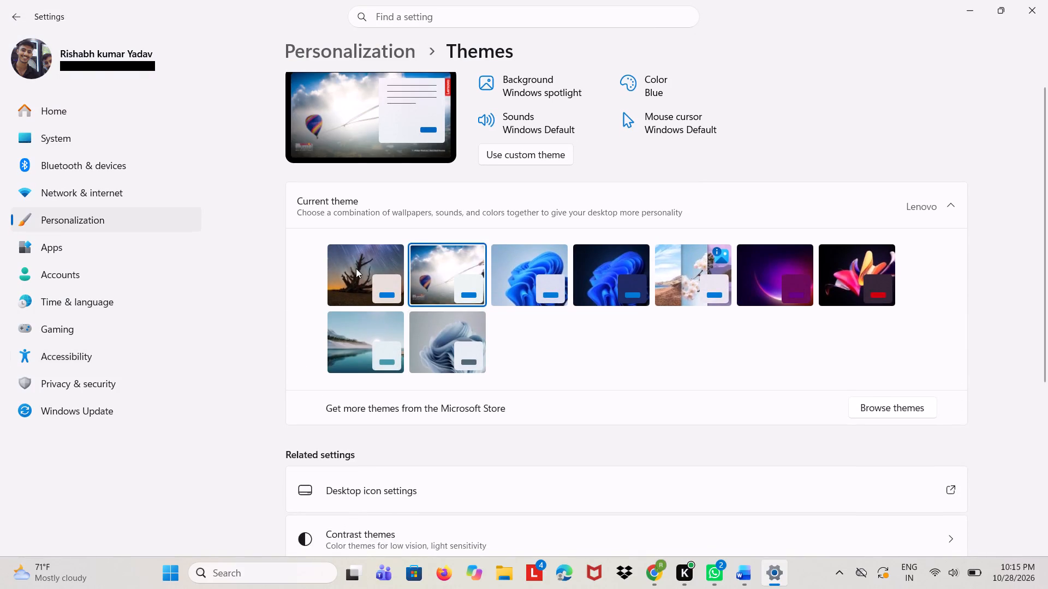
double_click(356, 268)
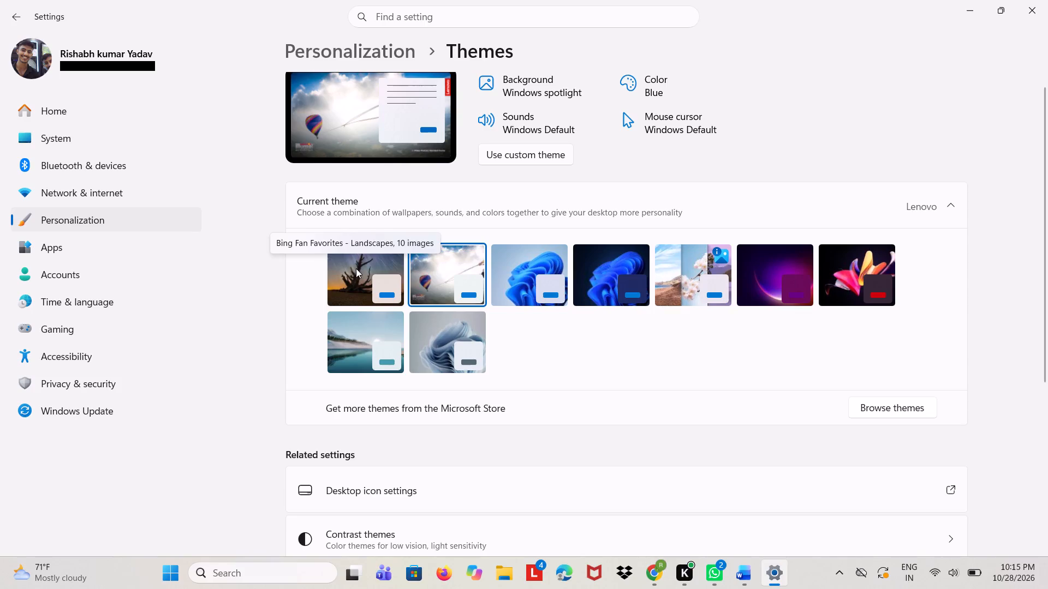
scroll(356, 268, "down", 2)
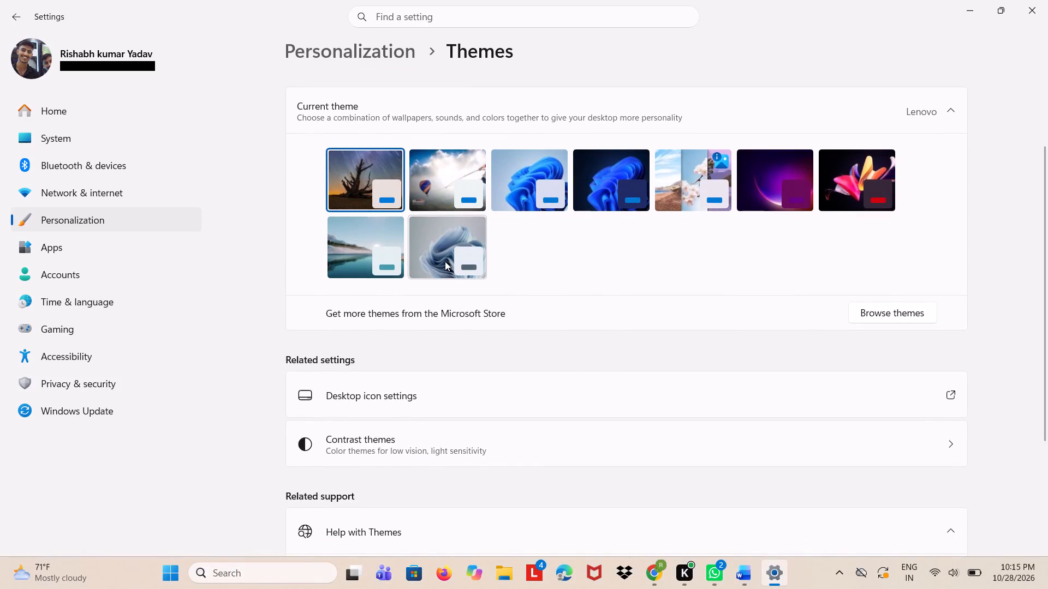
double_click(445, 261)
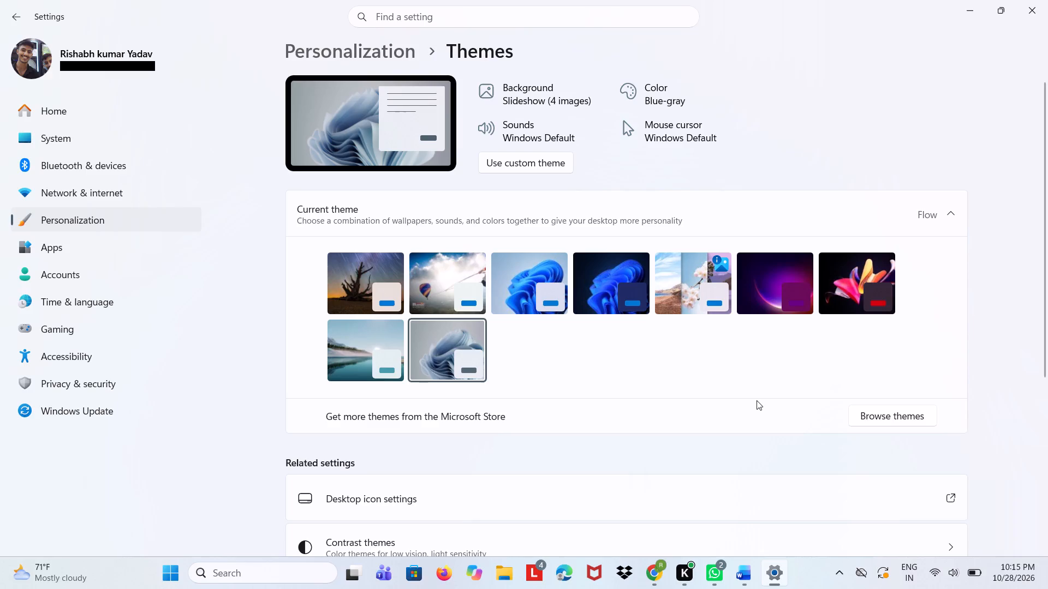
Look over the contrast theme settings, return to the desktop themes and review the themes and related settings there.
scroll(514, 275, "up", 1)
scroll(514, 275, "down", 1)
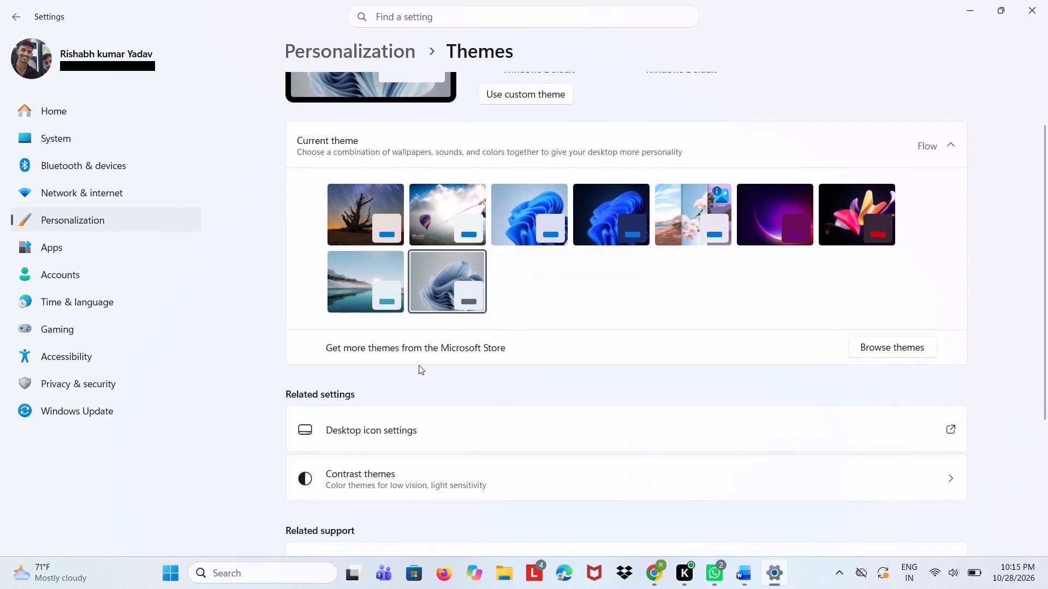
scroll(428, 467, "down", 1)
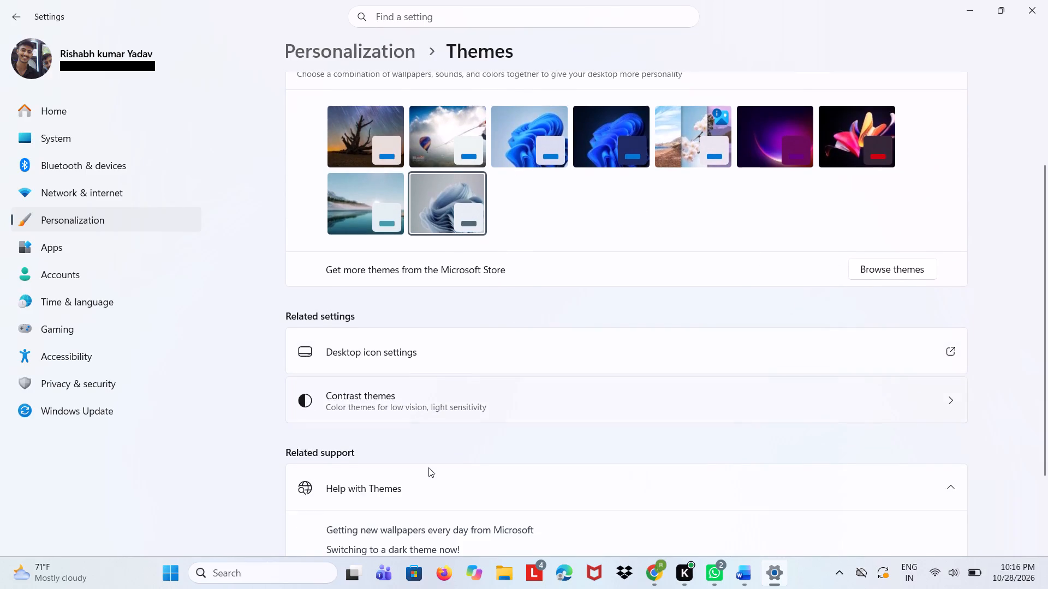
left_click(577, 413)
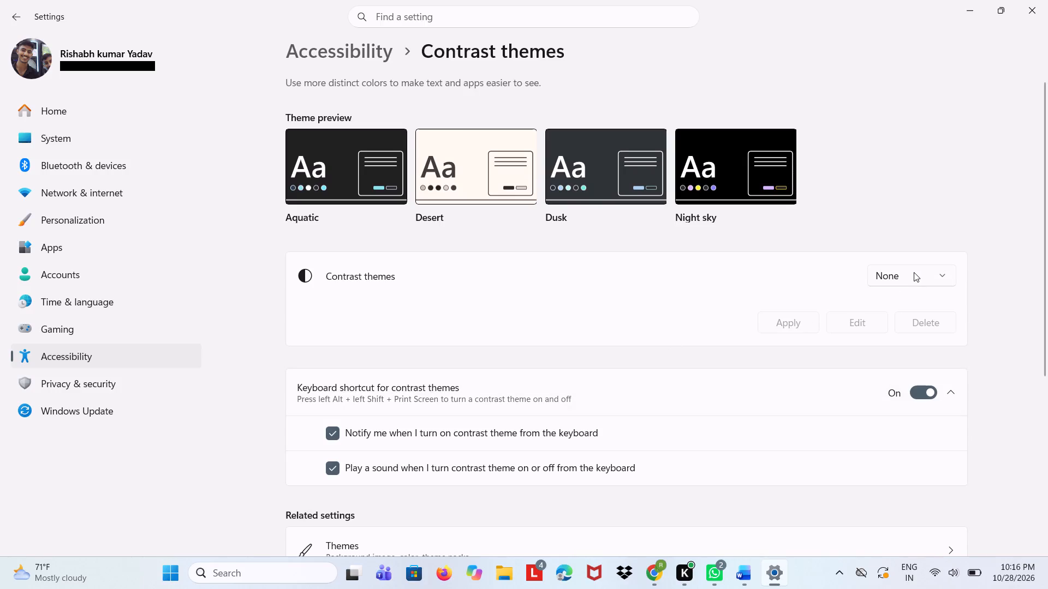
scroll(774, 478, "down", 1)
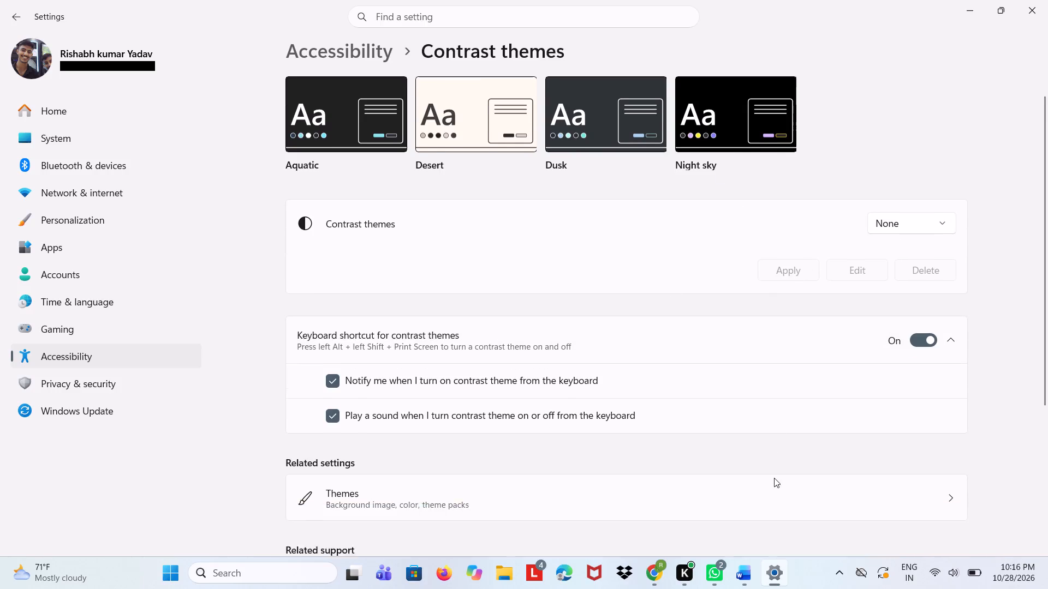
scroll(774, 478, "down", 2)
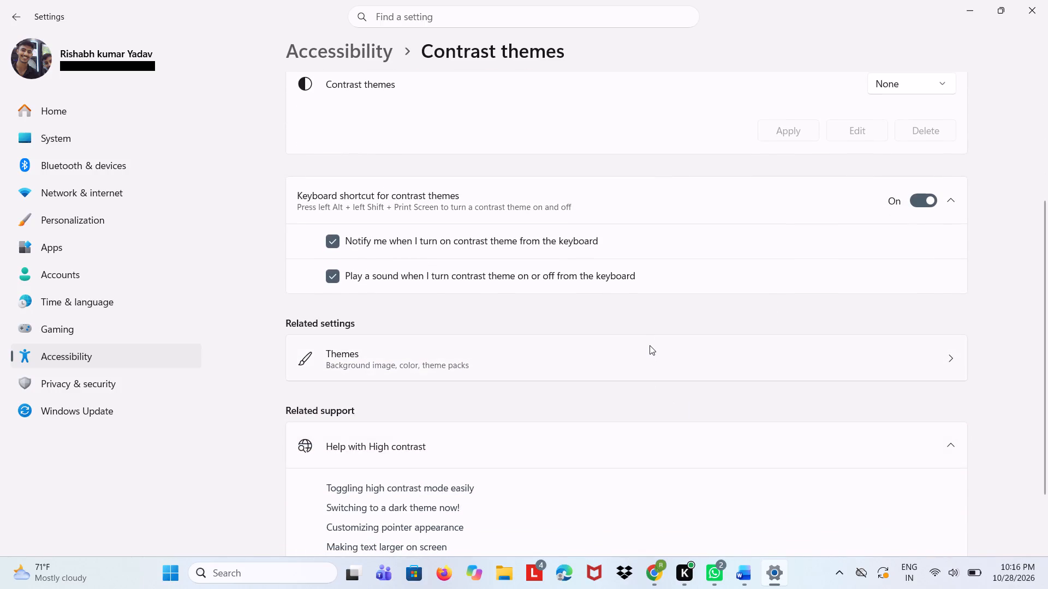
left_click(650, 345)
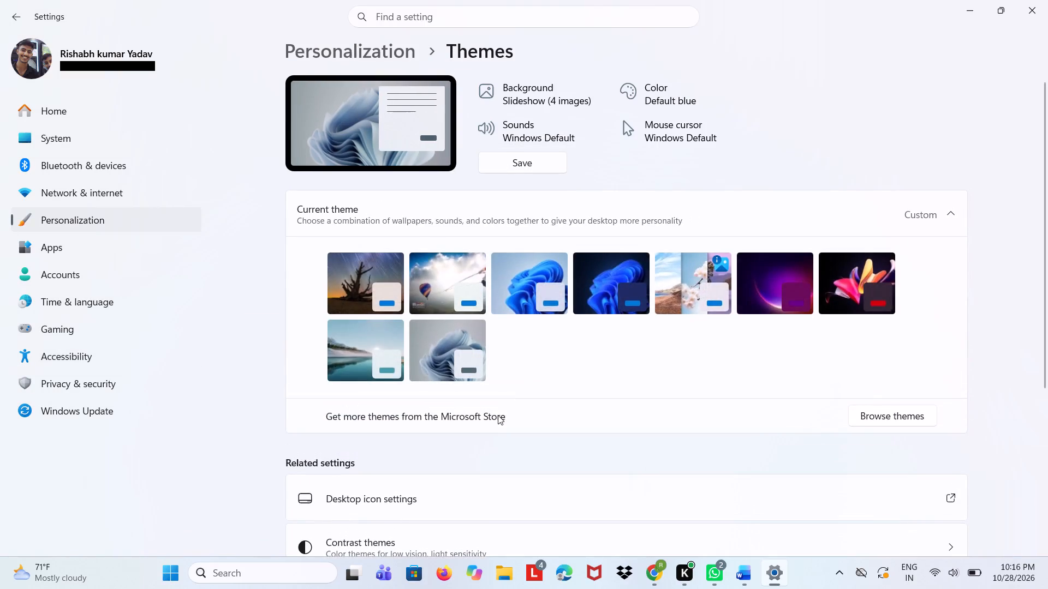
scroll(498, 415, "down", 1)
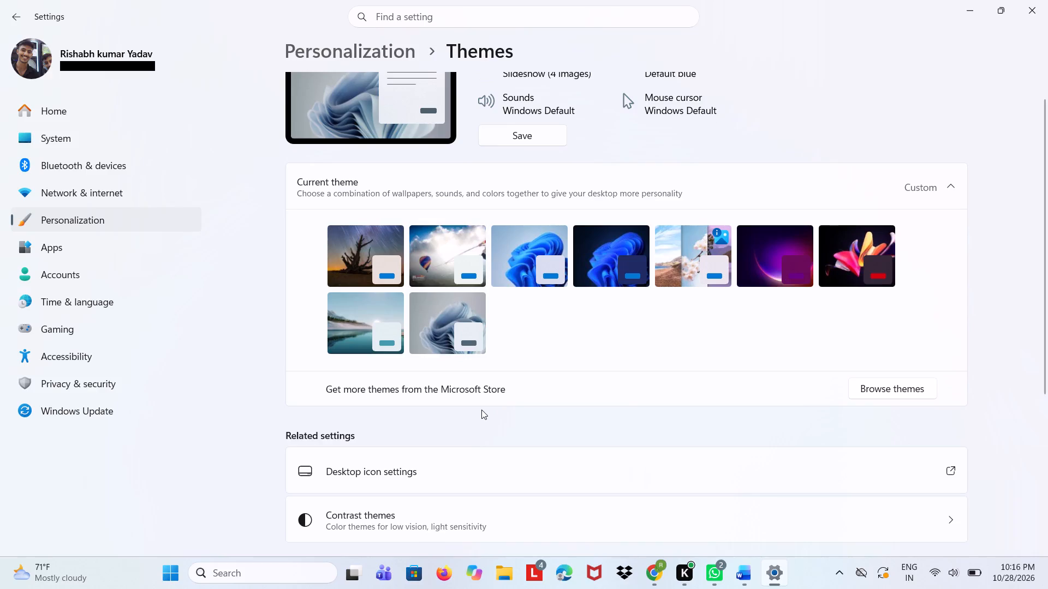
scroll(541, 423, "up", 1)
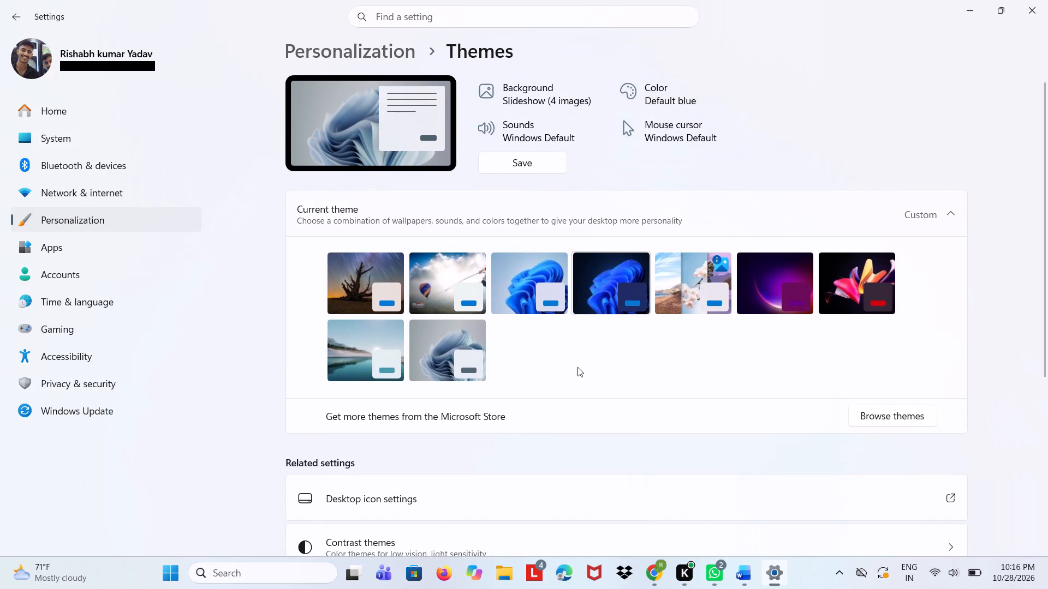
scroll(577, 367, "down", 2)
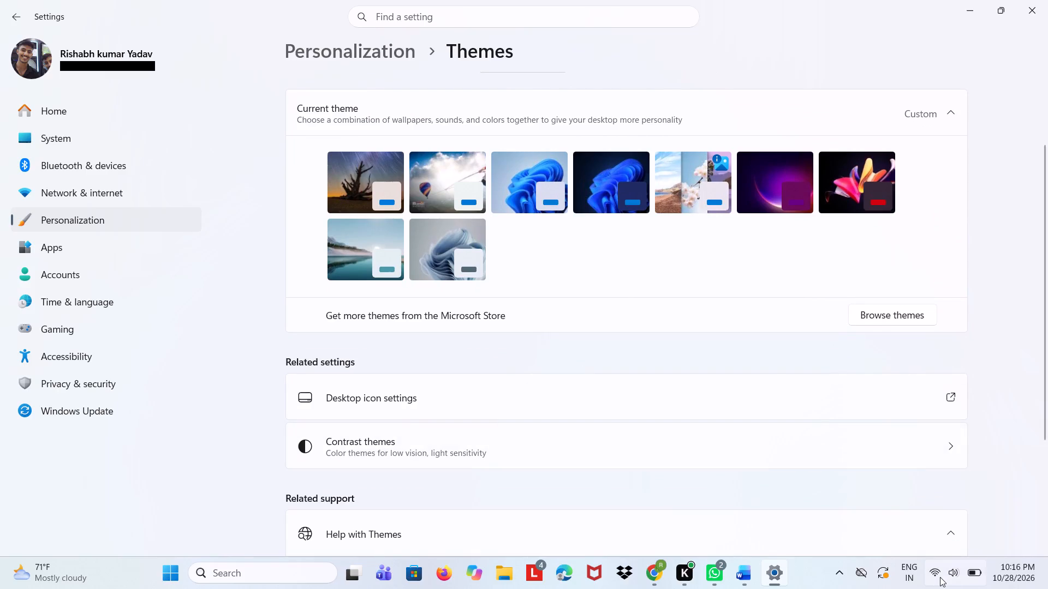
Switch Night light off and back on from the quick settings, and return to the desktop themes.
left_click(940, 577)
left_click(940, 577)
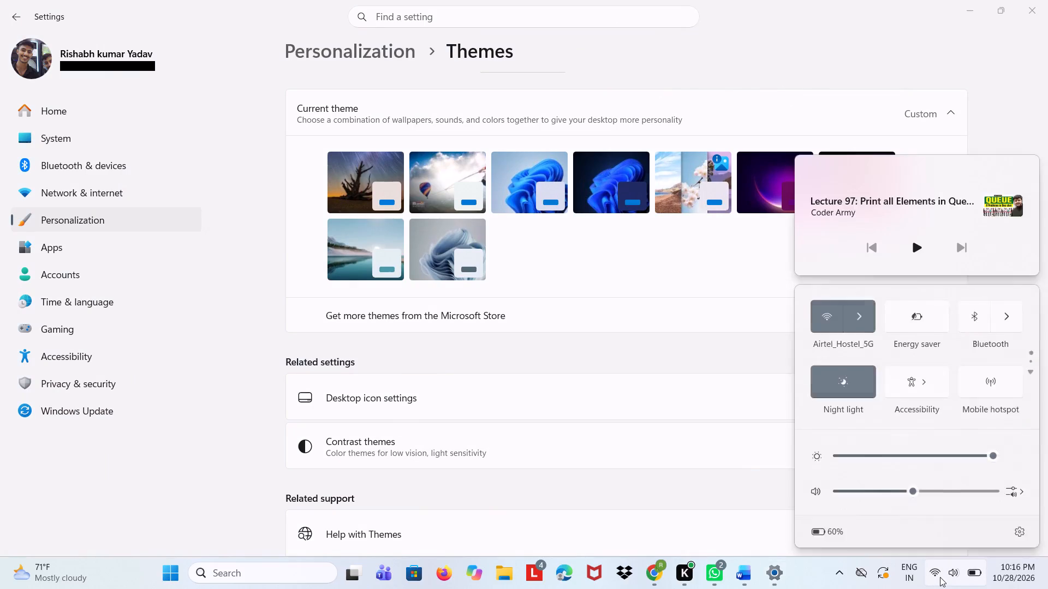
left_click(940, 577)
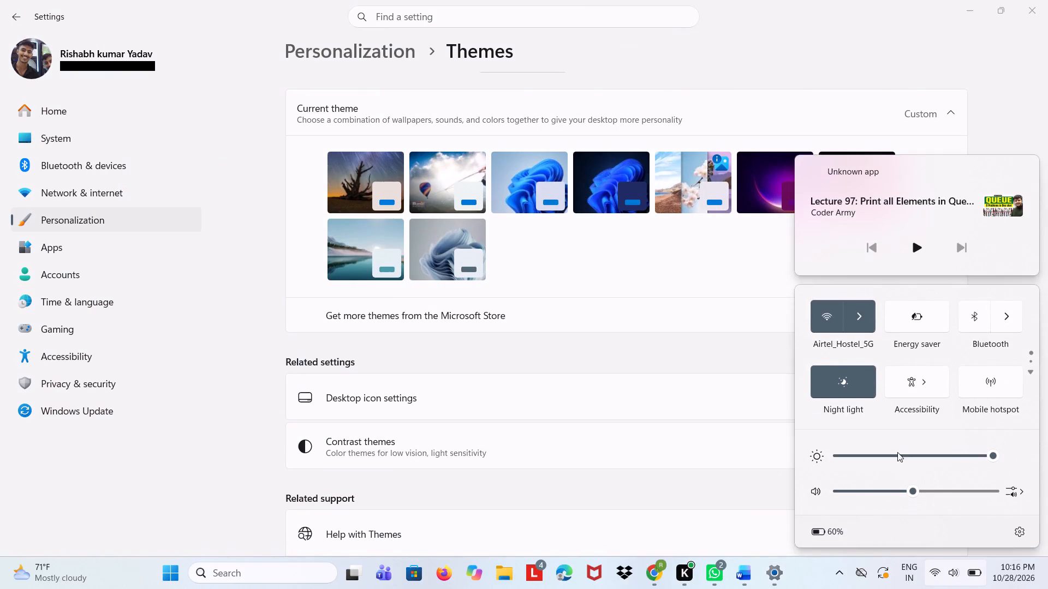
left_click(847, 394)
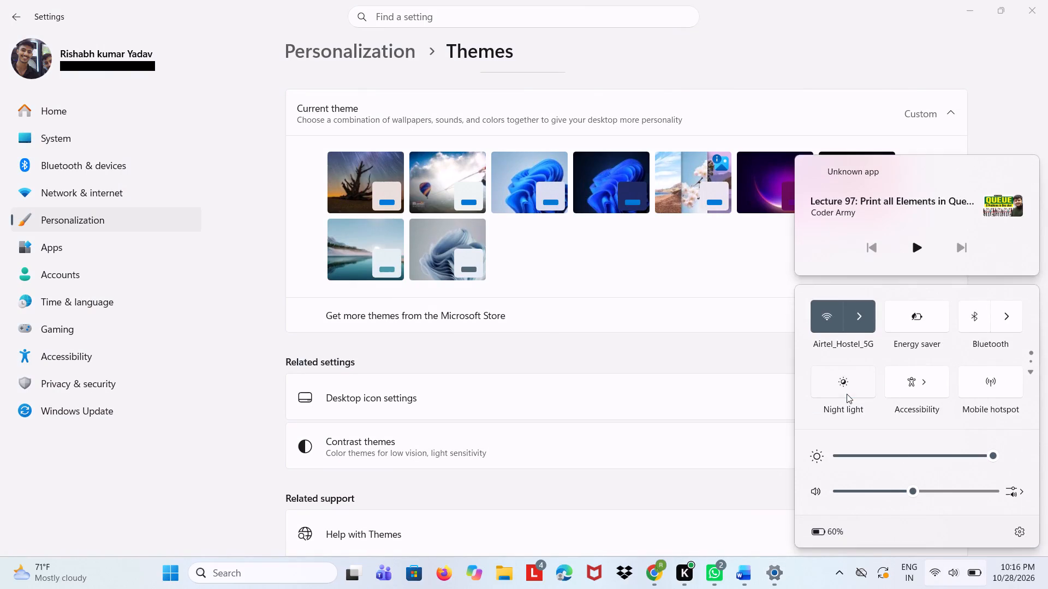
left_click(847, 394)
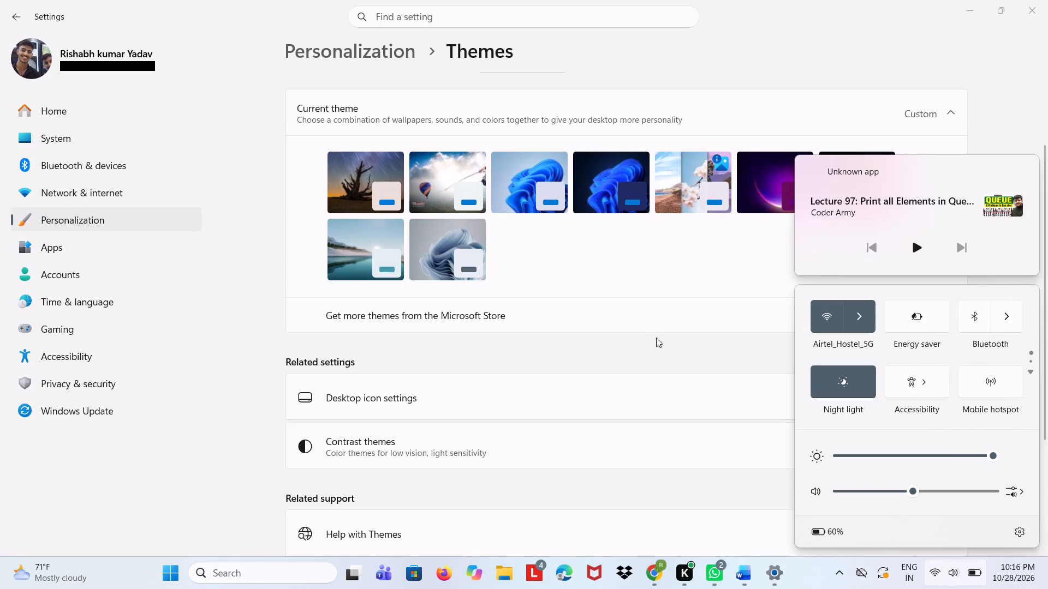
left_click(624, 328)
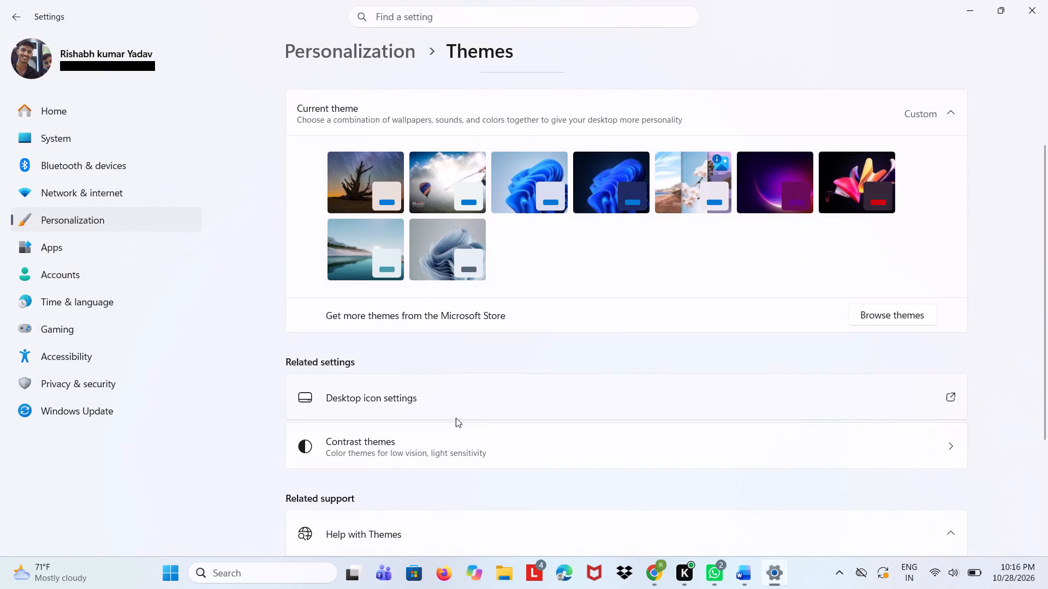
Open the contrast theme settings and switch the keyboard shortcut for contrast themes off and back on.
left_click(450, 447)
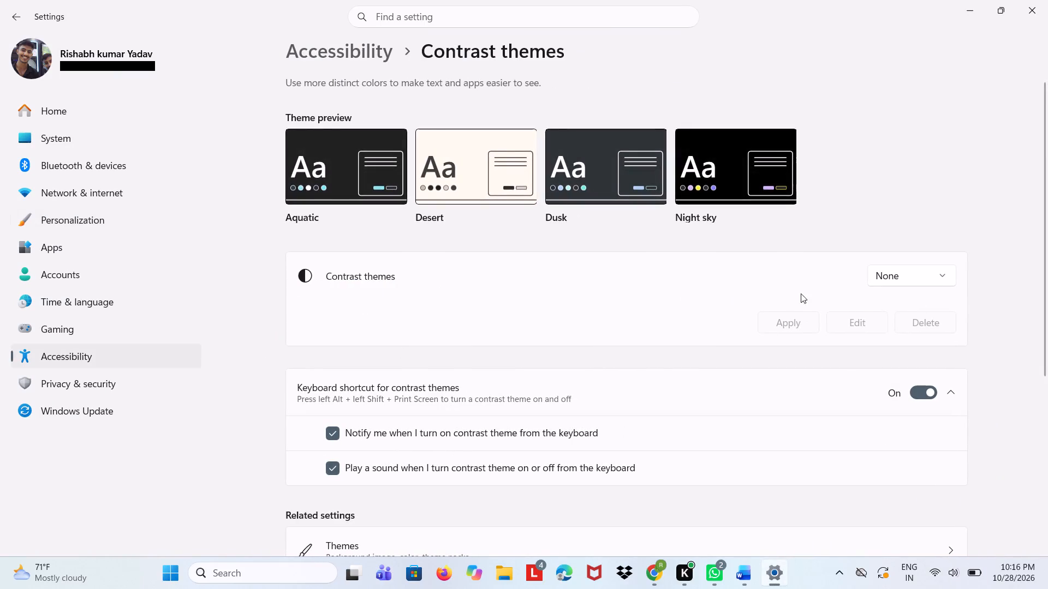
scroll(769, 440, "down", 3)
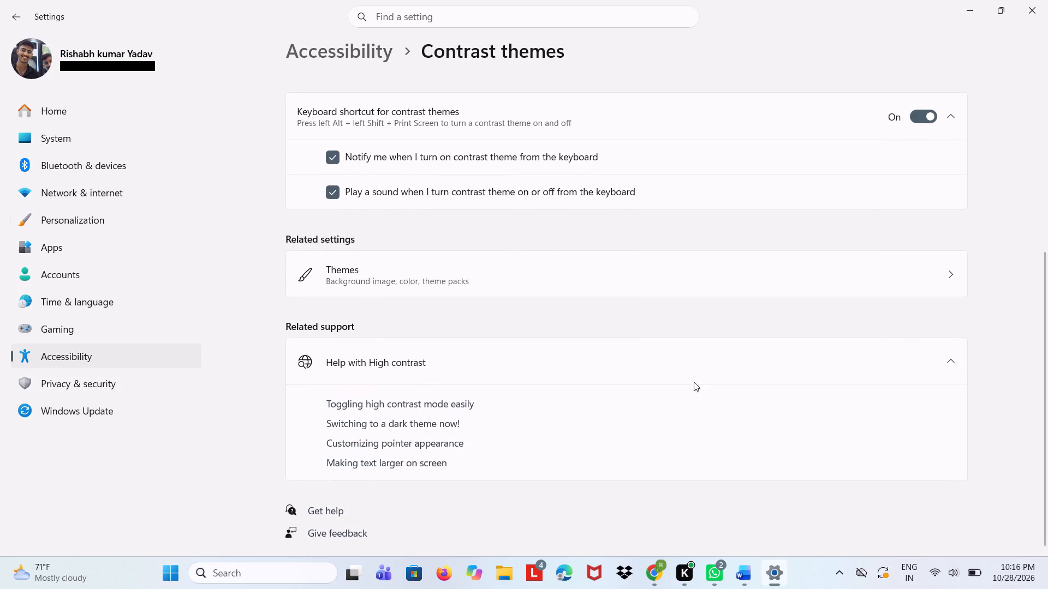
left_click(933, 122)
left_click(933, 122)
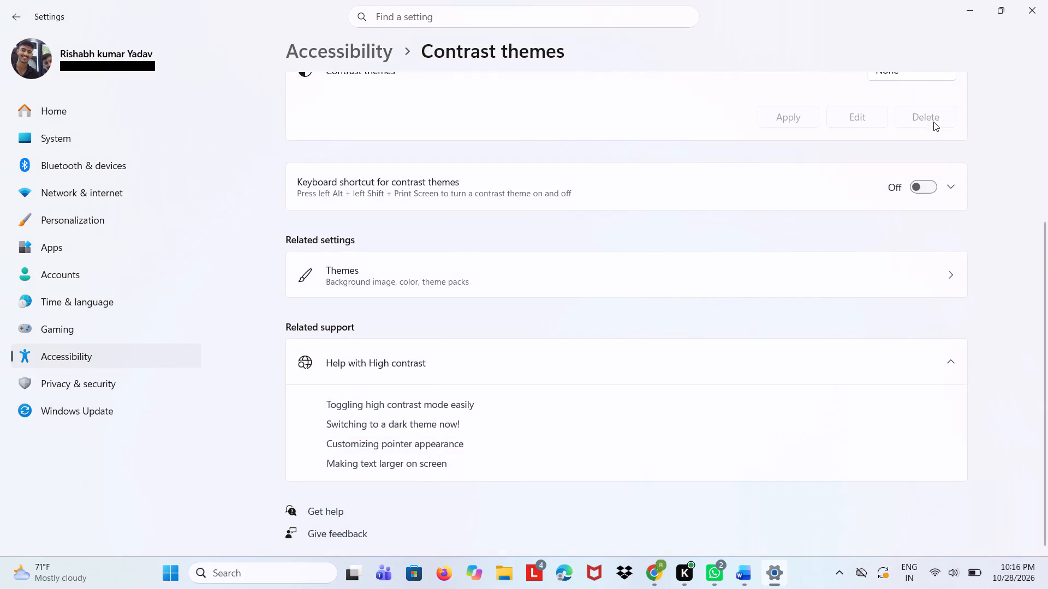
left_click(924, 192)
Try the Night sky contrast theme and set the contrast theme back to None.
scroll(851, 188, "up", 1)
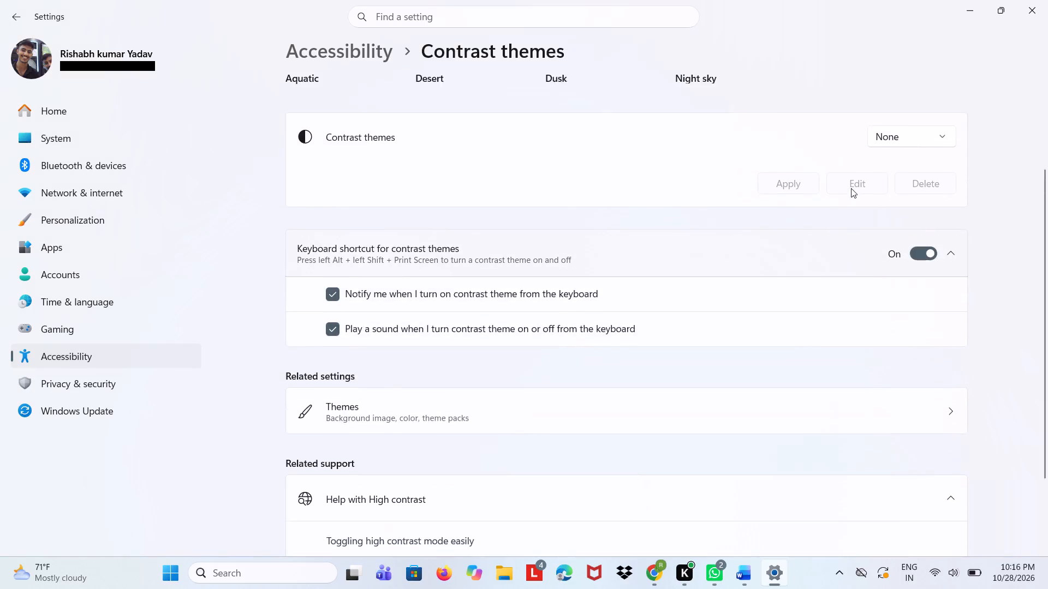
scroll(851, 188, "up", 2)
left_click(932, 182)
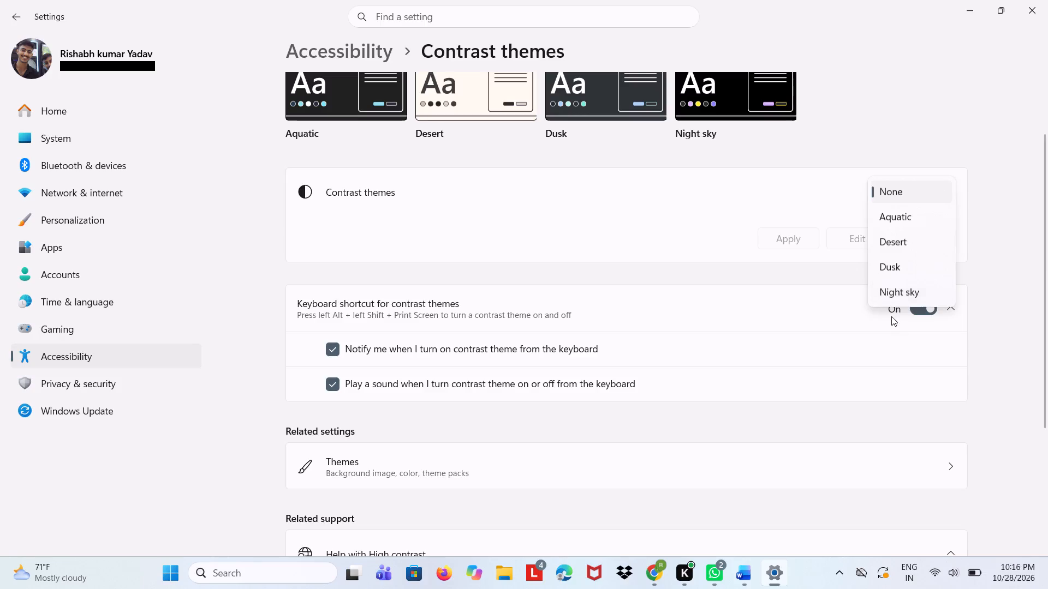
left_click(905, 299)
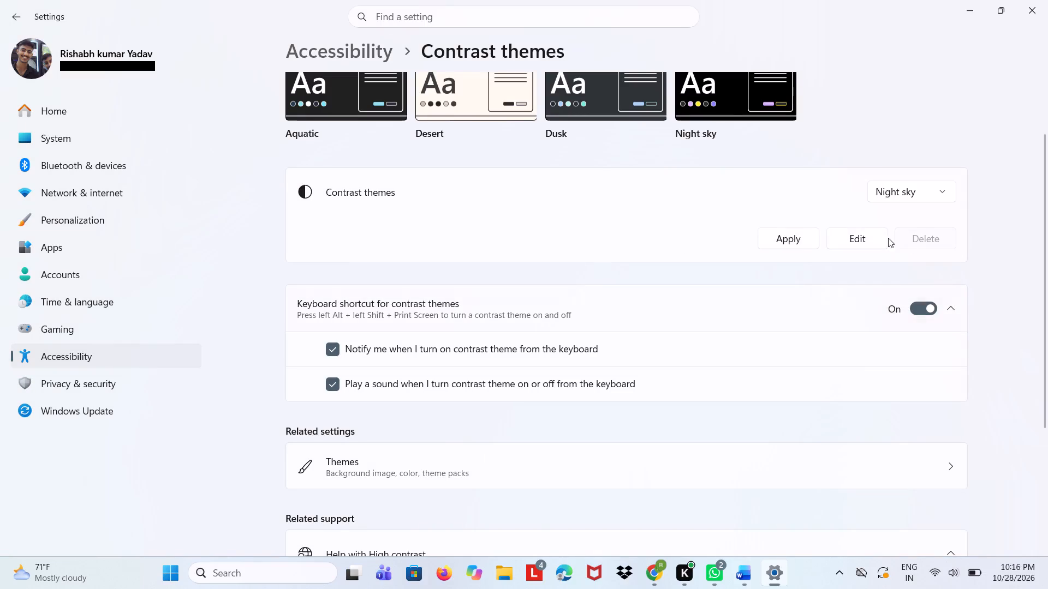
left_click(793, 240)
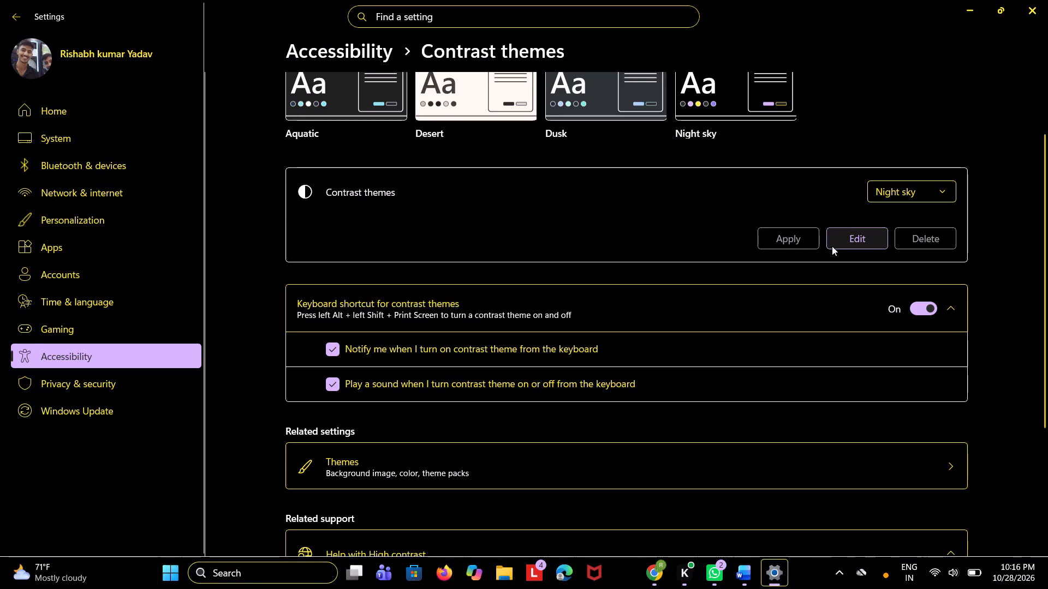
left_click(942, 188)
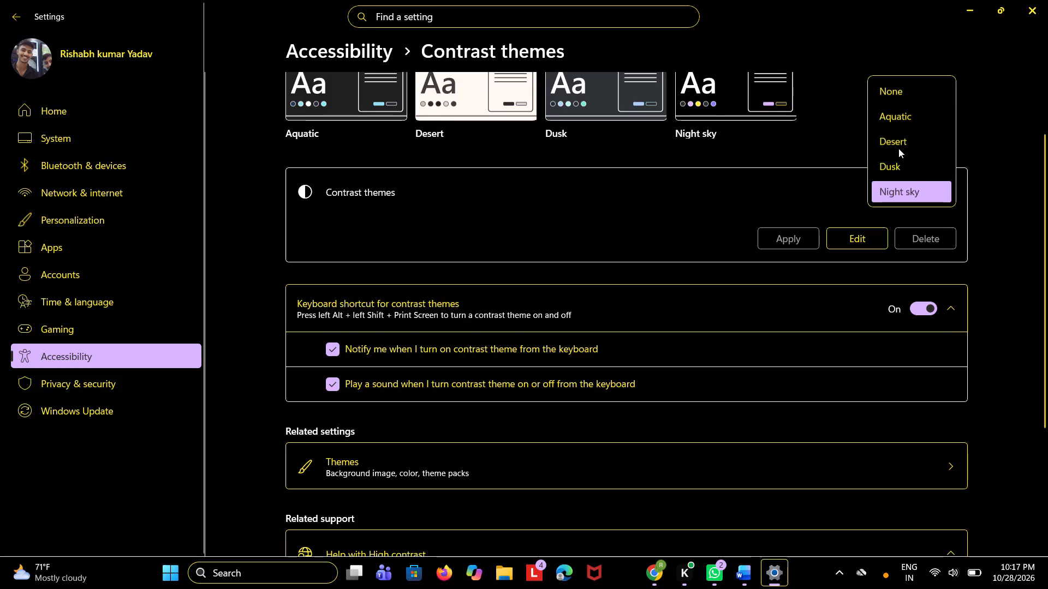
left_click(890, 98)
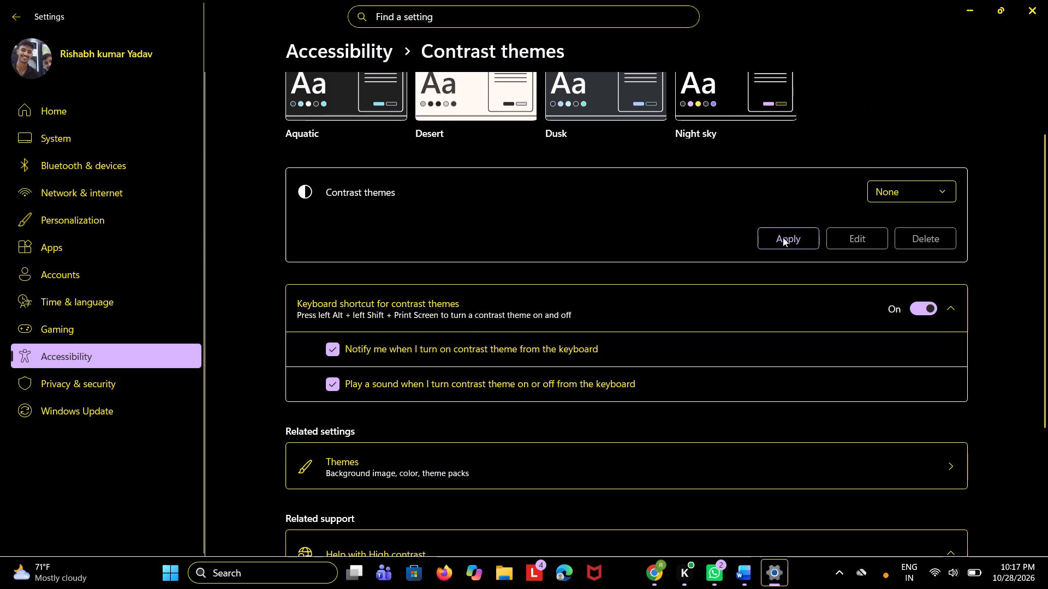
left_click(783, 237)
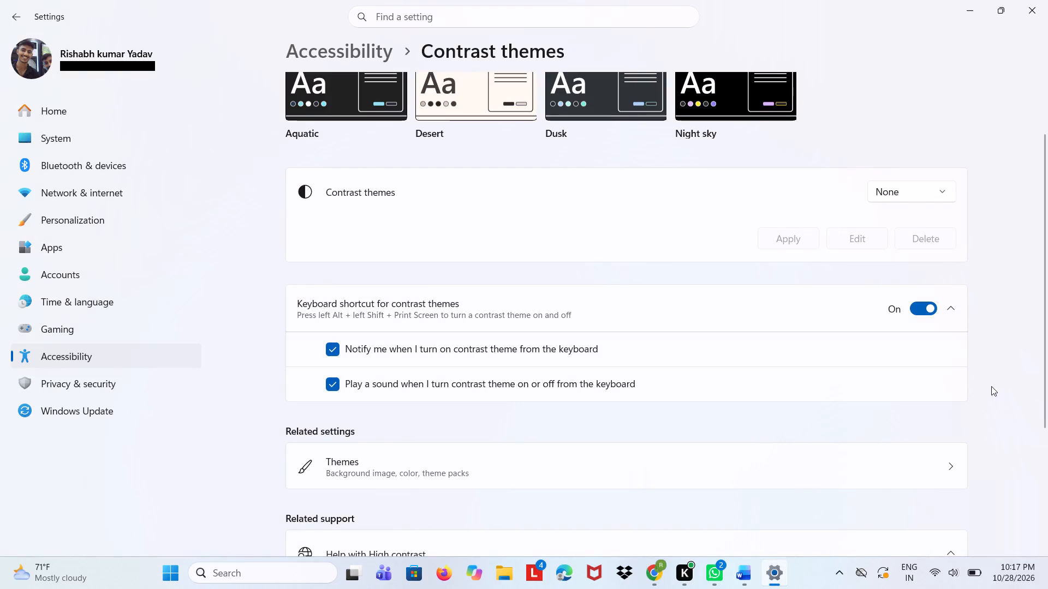
Switch to the ASIC REPORT 1 document in Word and look over its cover, table of contents, introduction and RTL code pages.
left_click(737, 582)
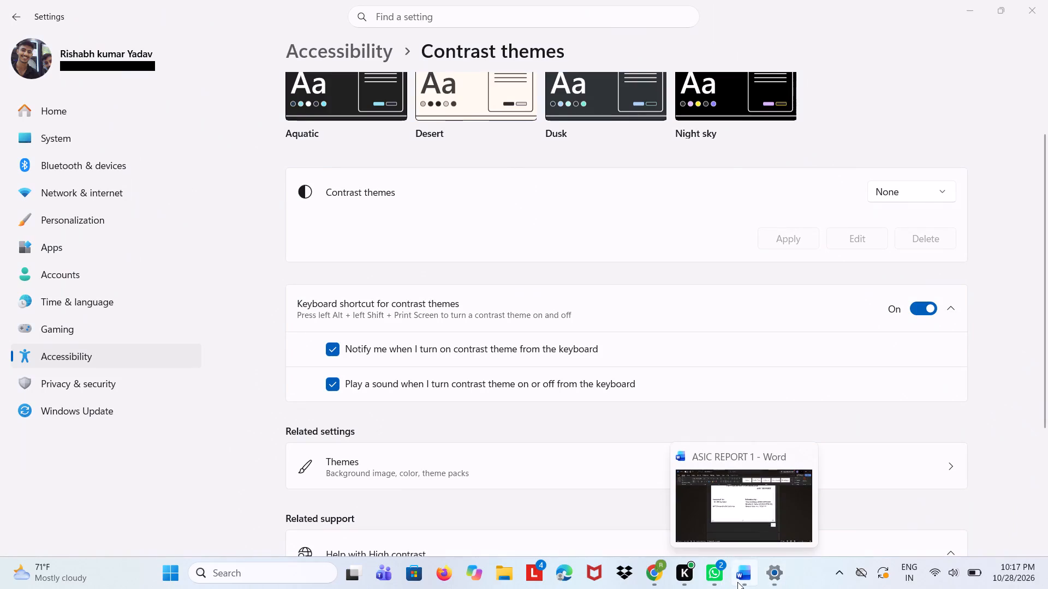
left_click(740, 491)
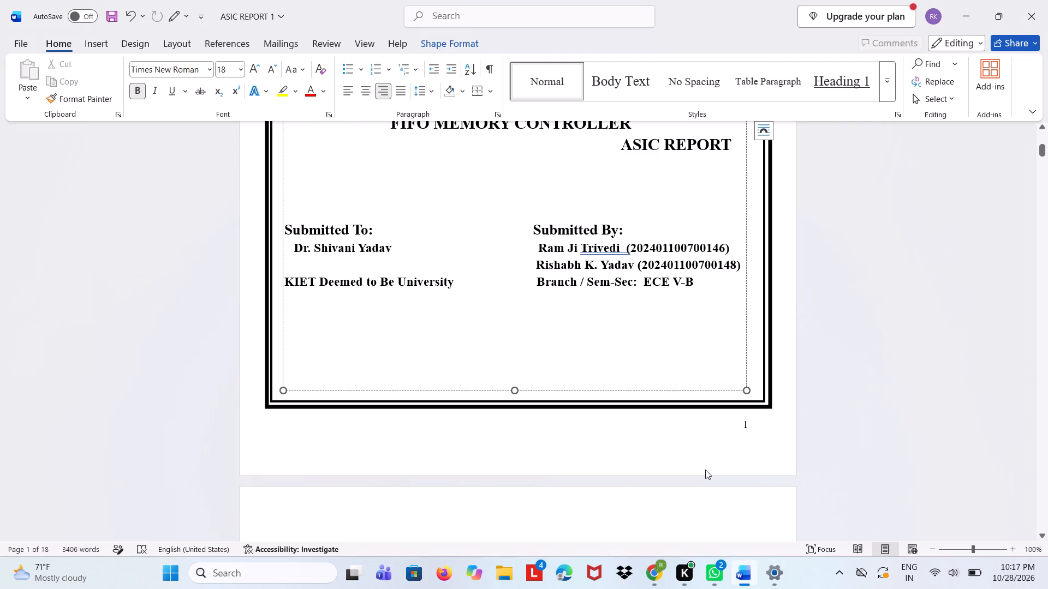
scroll(705, 470, "down", 2)
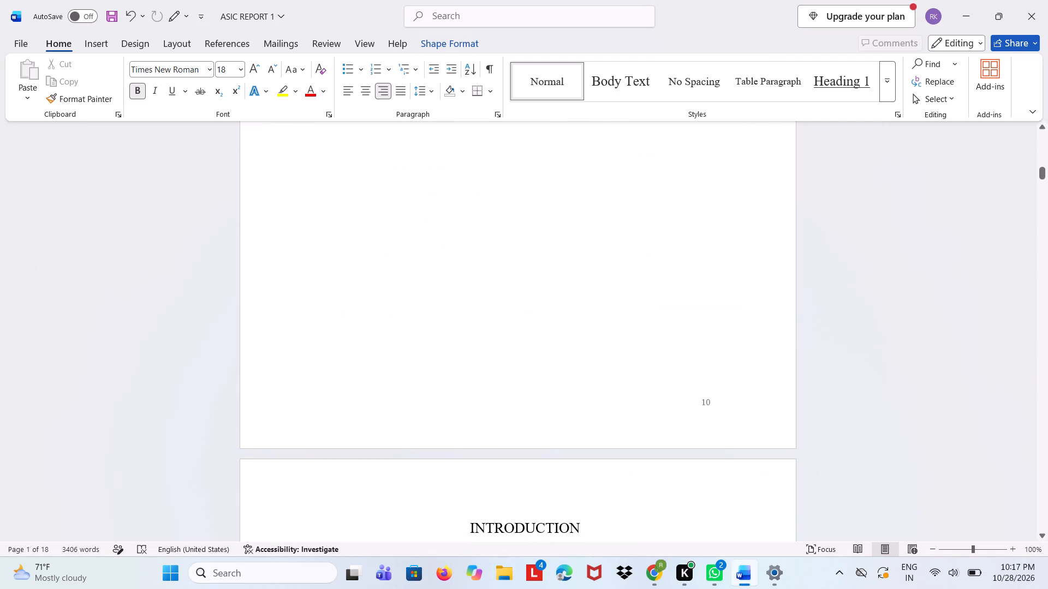
scroll(705, 470, "down", 2)
scroll(705, 470, "up", 1)
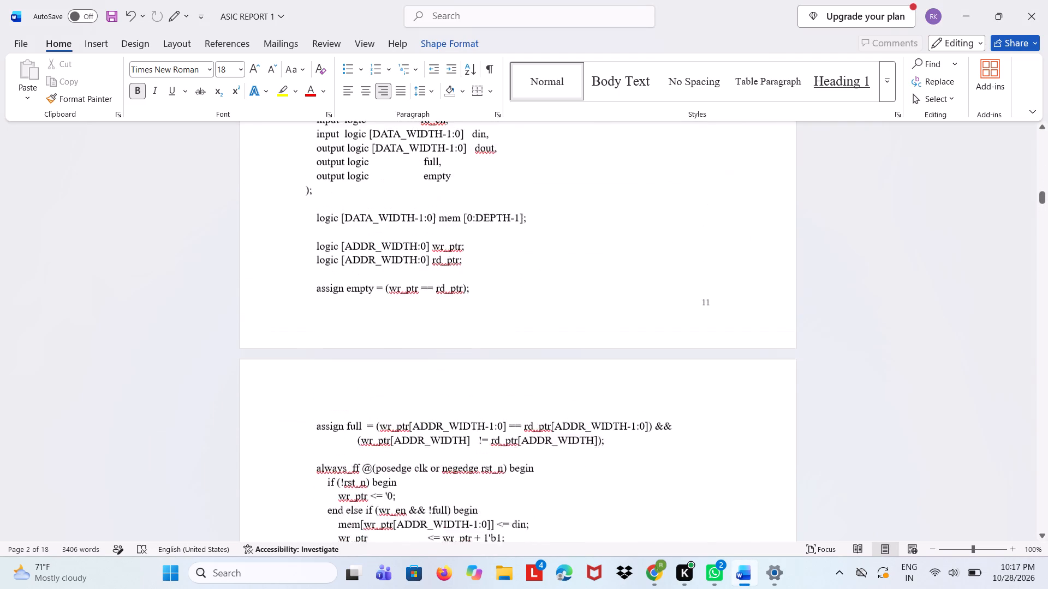
scroll(705, 470, "up", 1)
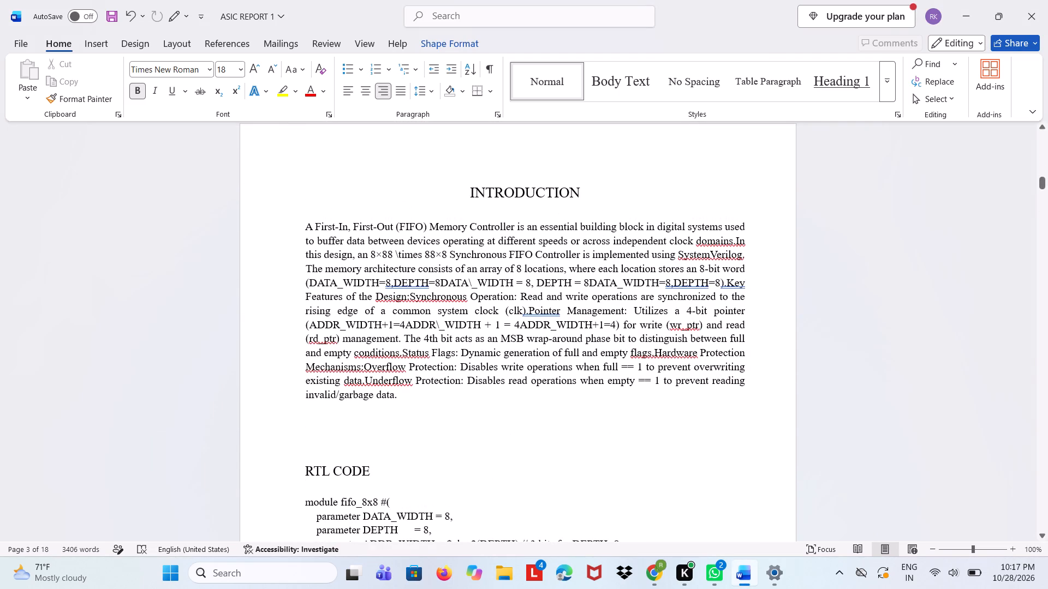
scroll(705, 470, "up", 2)
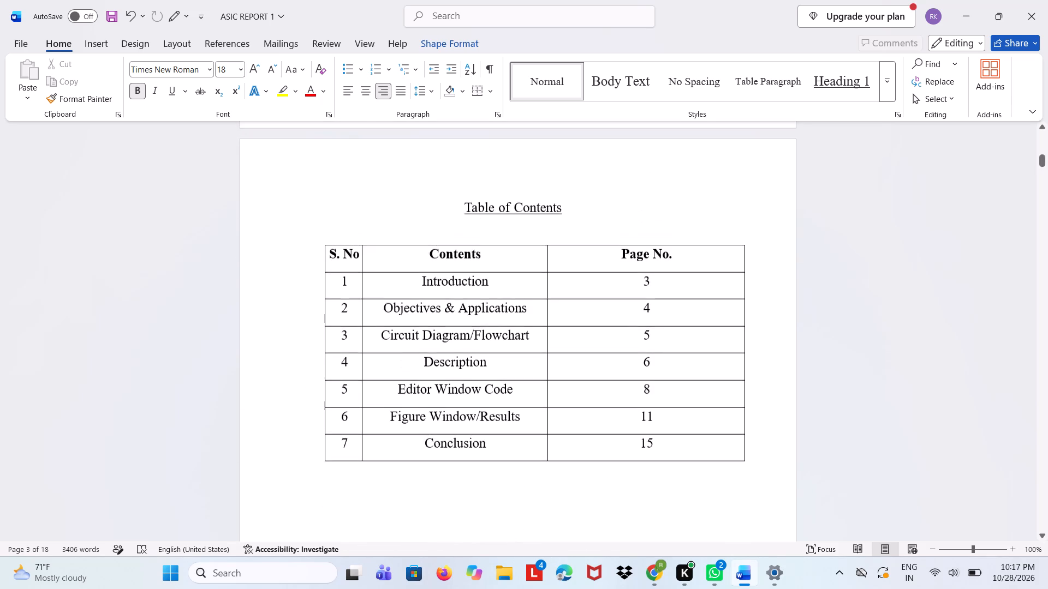
scroll(705, 470, "up", 3)
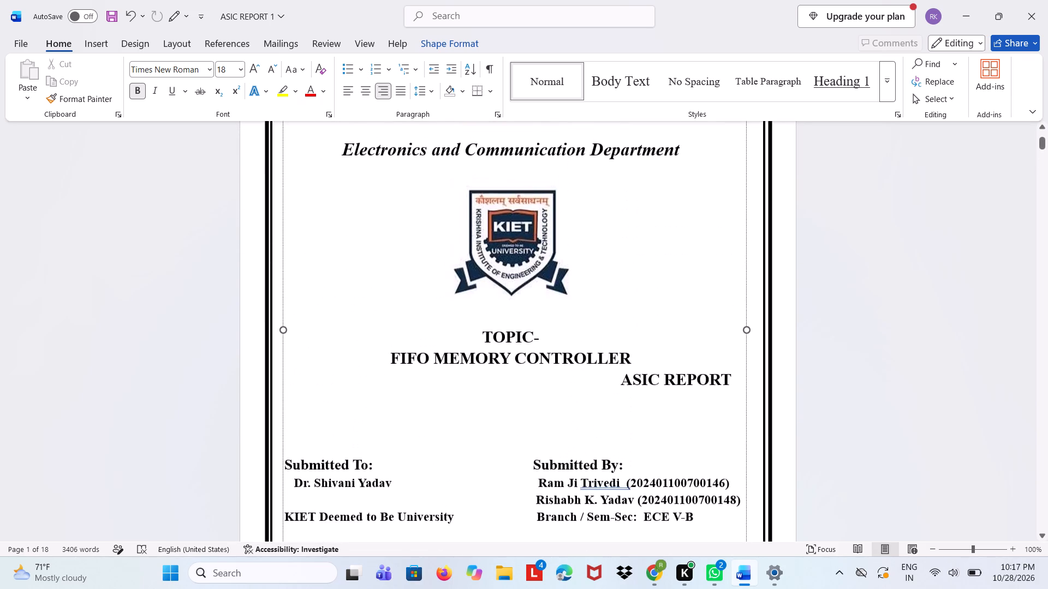
Undo the right alignment of the ASIC REPORT line on the cover page.
key("ctrl+z")
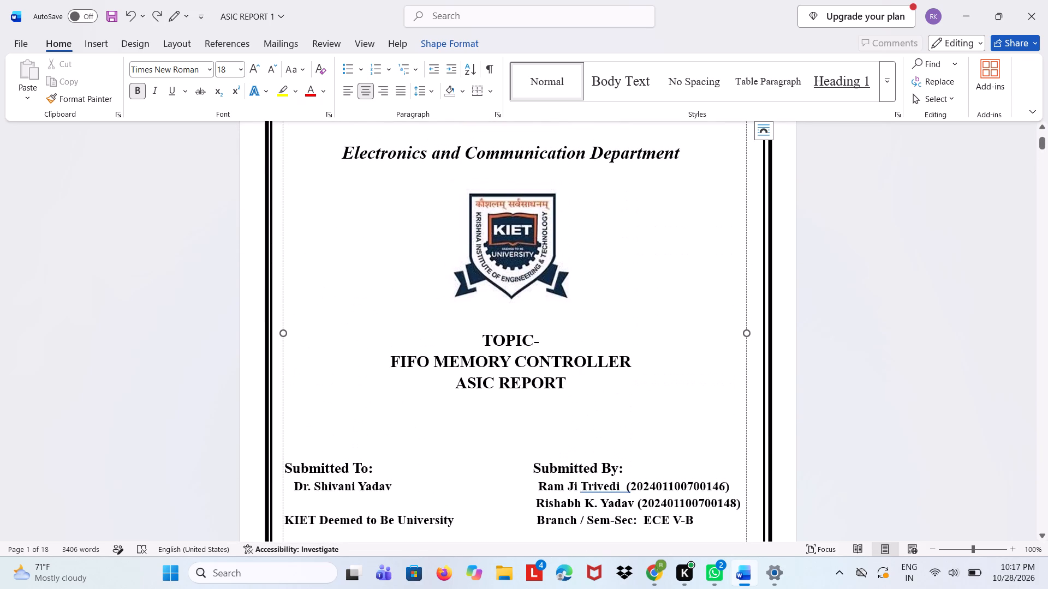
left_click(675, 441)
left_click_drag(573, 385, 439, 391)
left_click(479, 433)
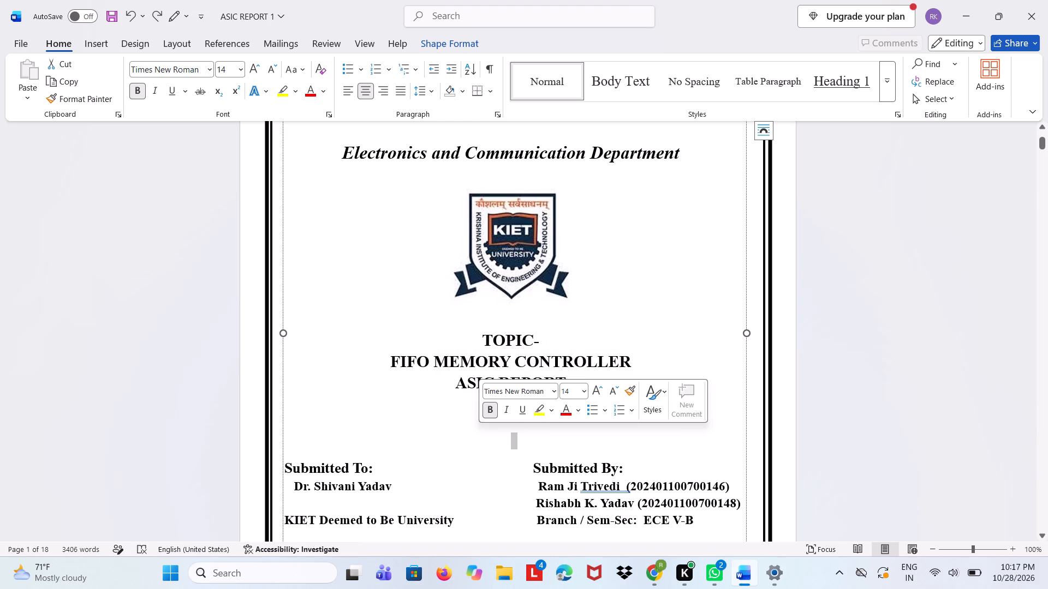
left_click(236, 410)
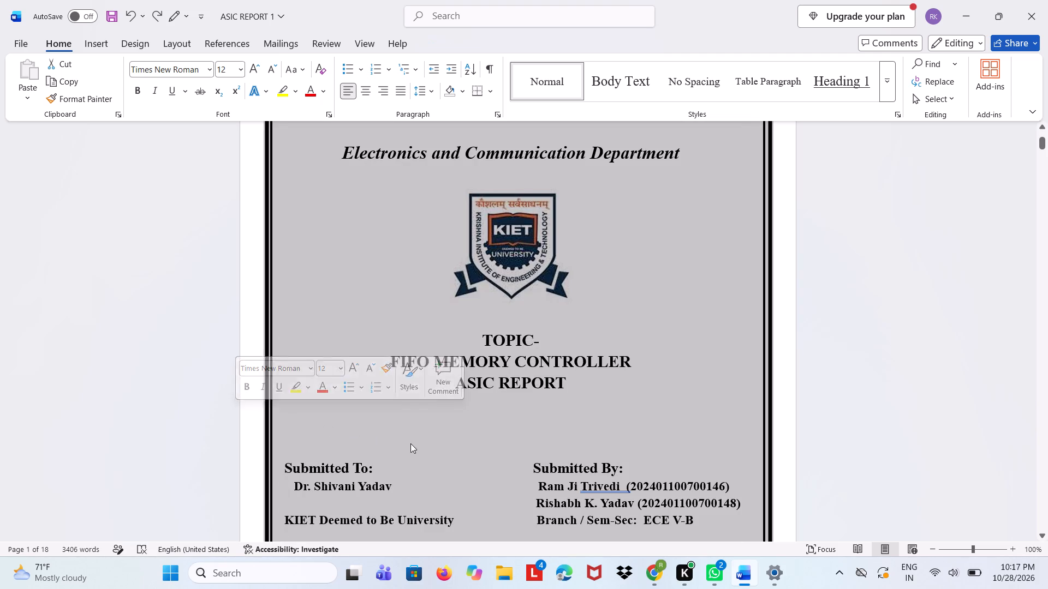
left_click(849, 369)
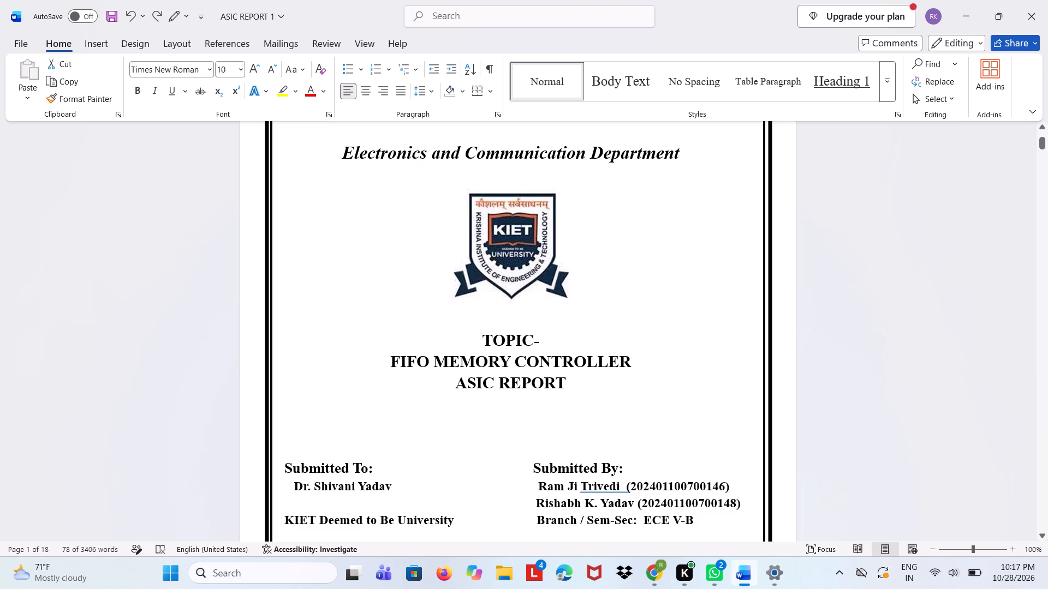
Look through the report's code, netlist and timing pages to the end and return to the cover page.
scroll(708, 385, "down", 5)
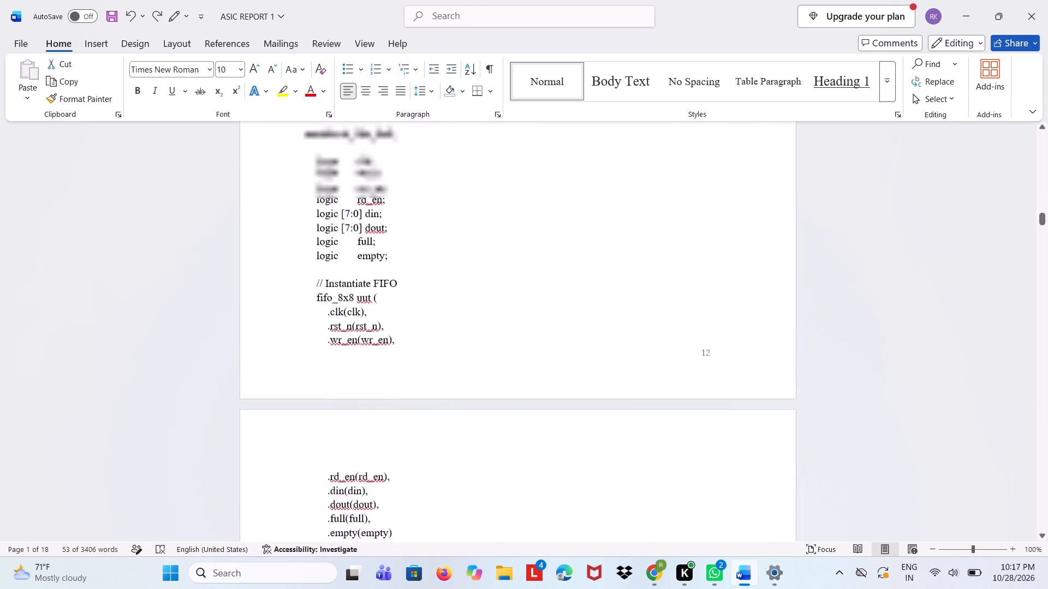
scroll(708, 385, "down", 6)
scroll(708, 385, "up", 1)
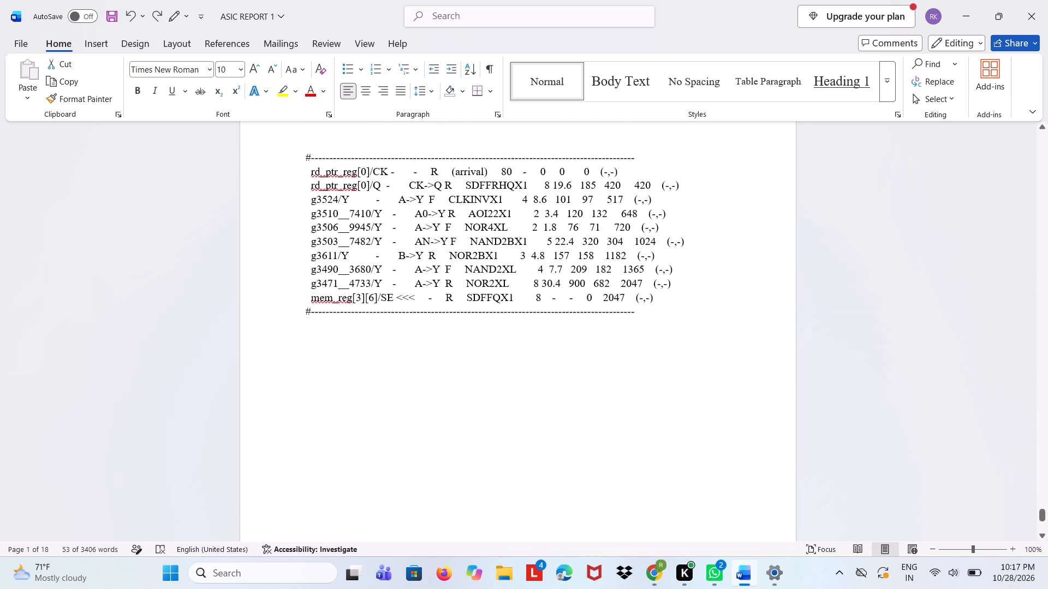
scroll(708, 385, "up", 2)
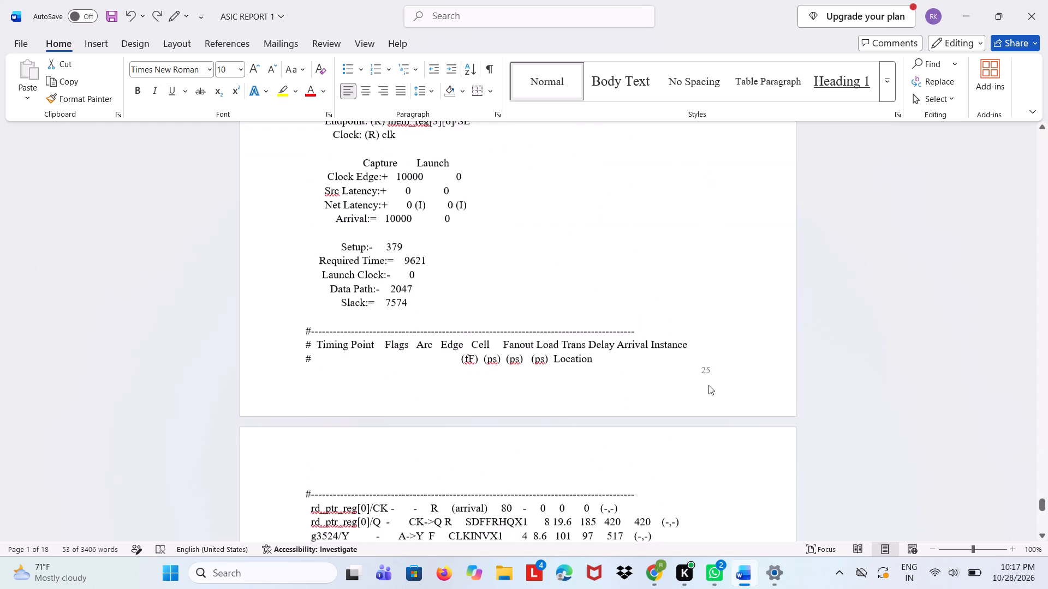
scroll(708, 385, "up", 6)
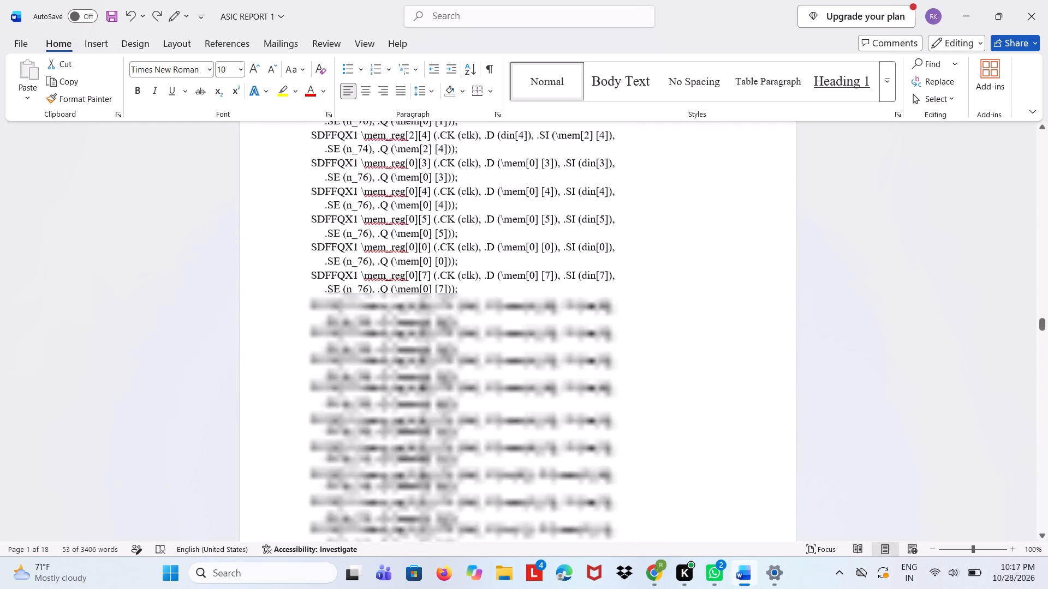
scroll(708, 385, "up", 9)
scroll(708, 385, "down", 1)
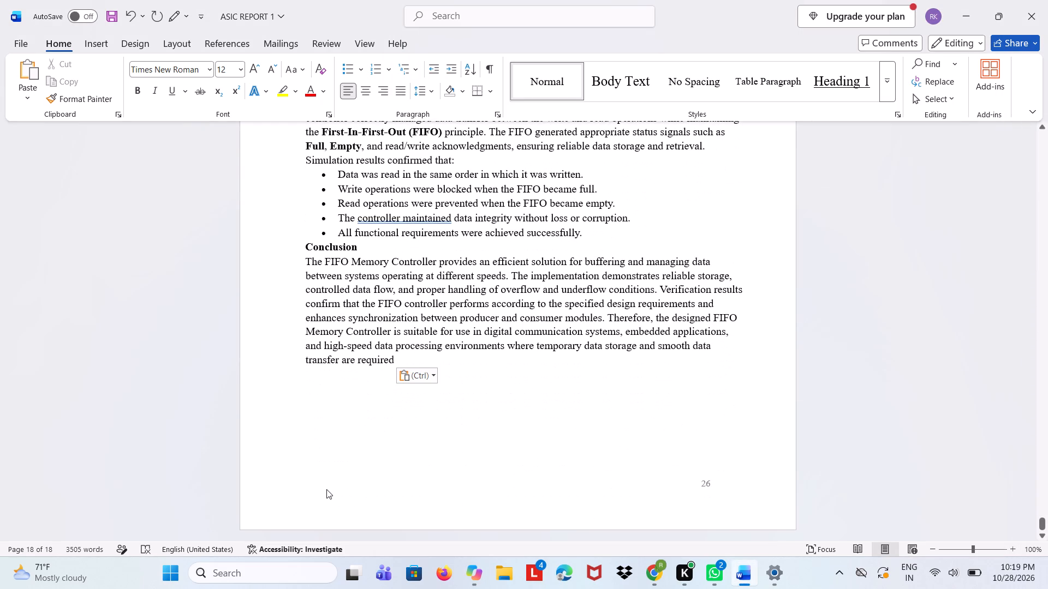
Insert three blank, unbulleted lines between the last Result bullet and the Conclusion heading.
scroll(326, 489, "up", 1)
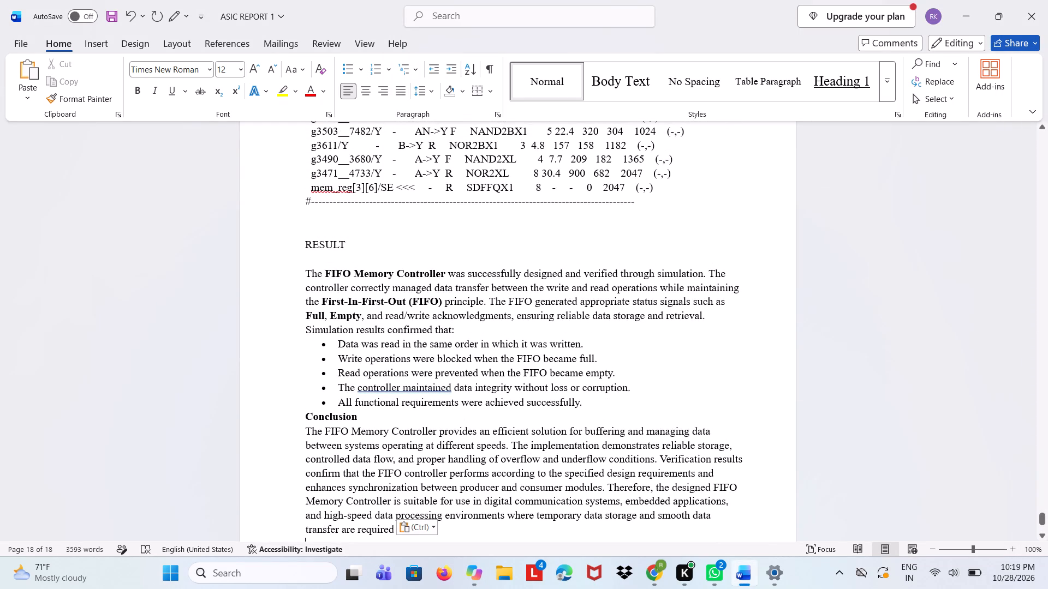
left_click(605, 401)
key("Return")
key("Return")
key("Return")
key("Return")
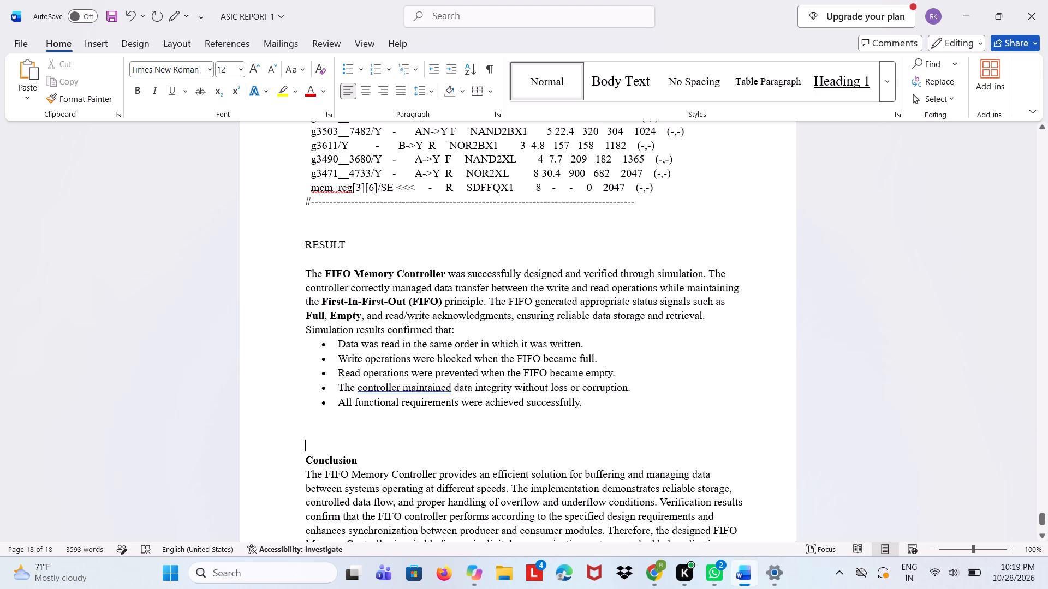
Set the font size of the Result paragraph and its bullet list, including the blank lines below, to 11.
left_click_drag(304, 272, 612, 445)
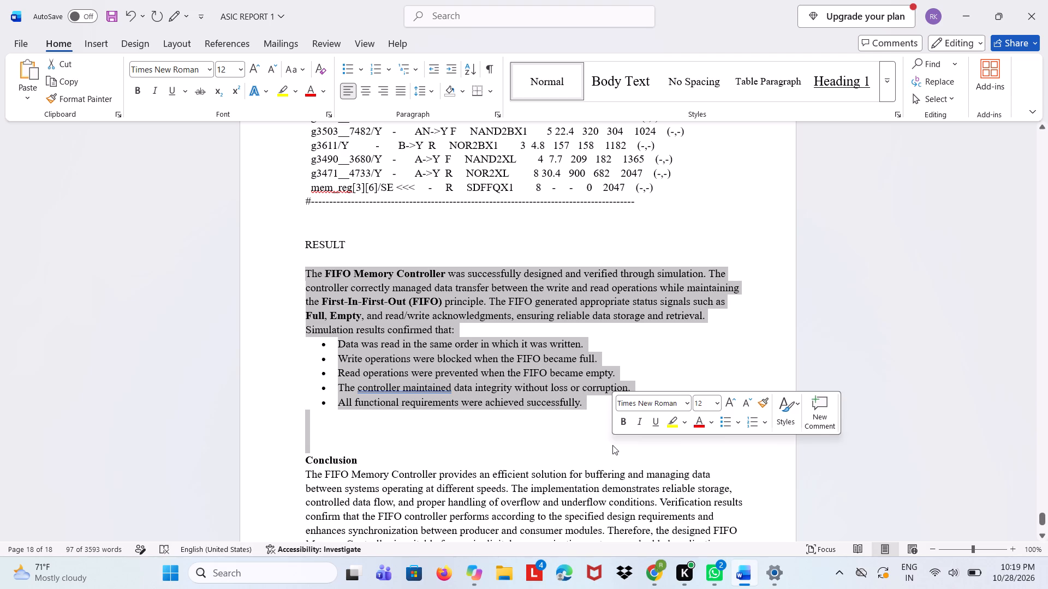
left_click(704, 402)
key("BackSpace")
type("11")
left_click(548, 447)
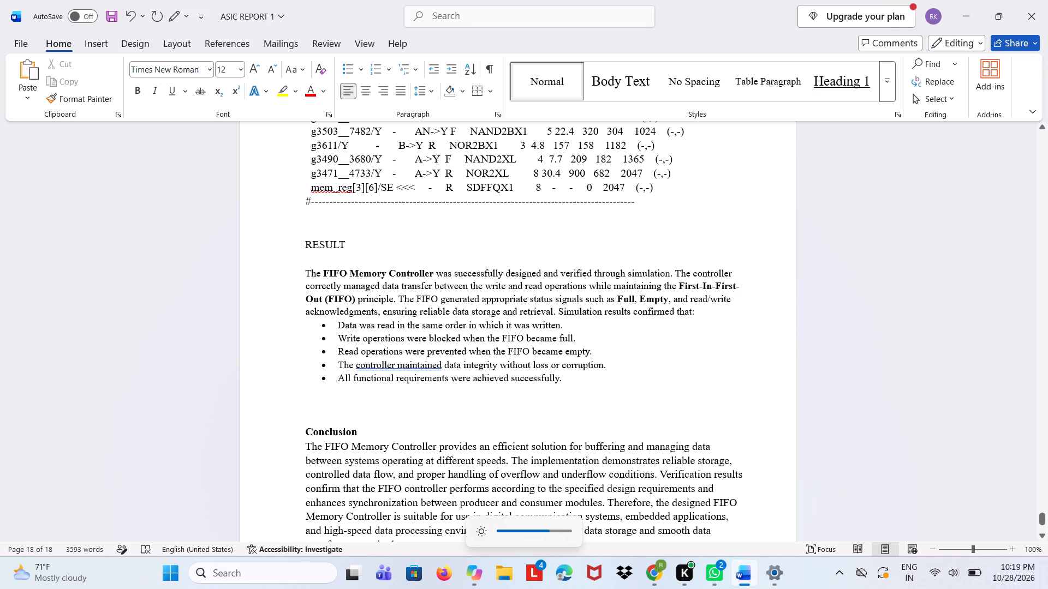
Set the font size of the RESULT heading to 15.
left_click_drag(361, 243, 281, 241)
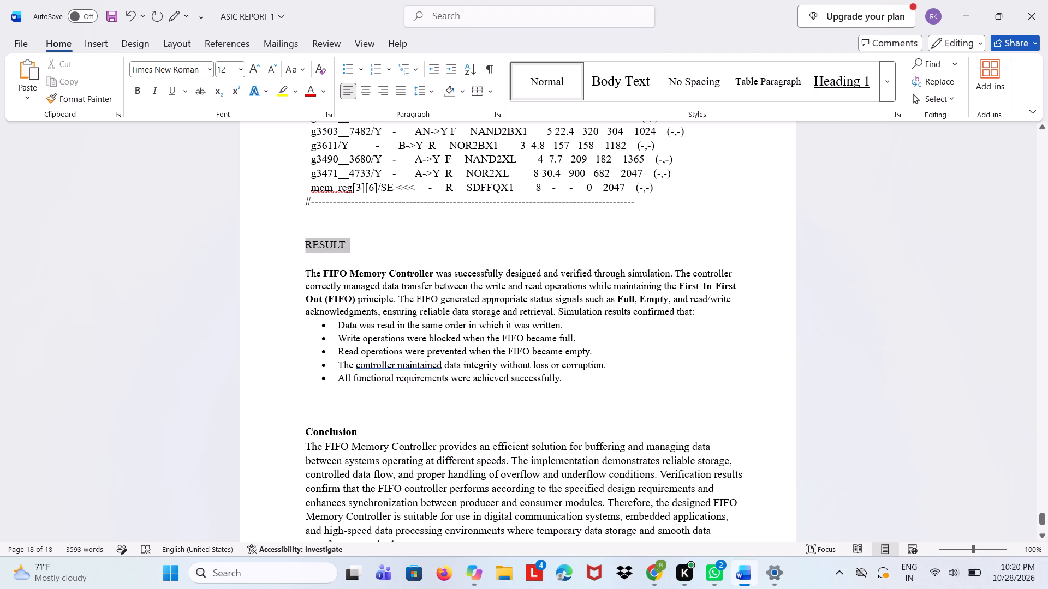
left_click_drag(281, 241, 280, 241)
left_click(375, 196)
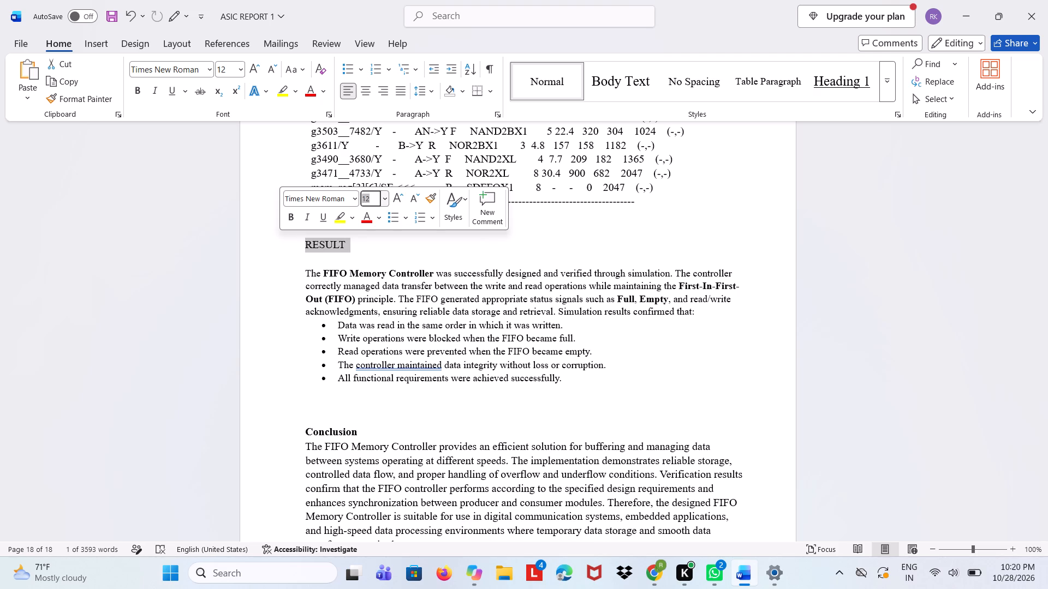
key("BackSpace")
type("15")
left_click(520, 397)
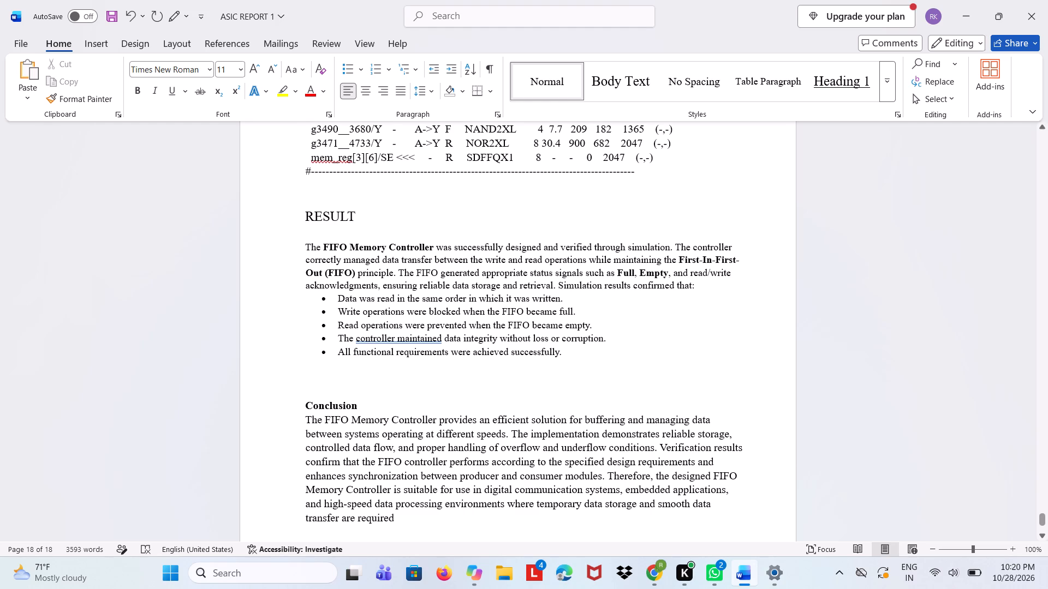
Set the font size of the paragraph under the Conclusion heading to 11.
scroll(475, 414, "down", 2)
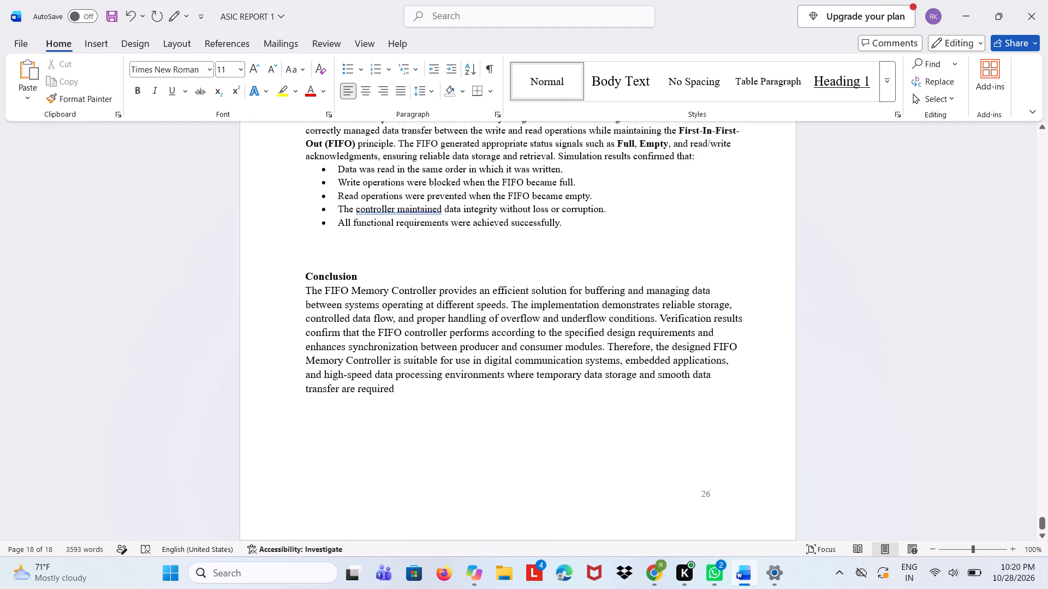
left_click_drag(401, 389, 261, 290)
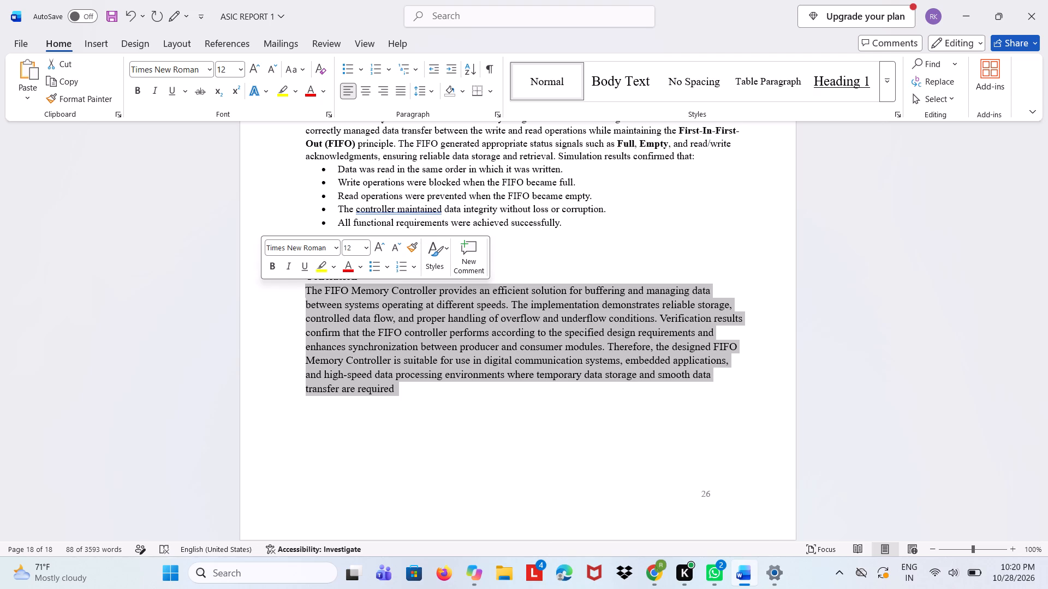
left_click(352, 250)
key("BackSpace")
type("11")
left_click(483, 454)
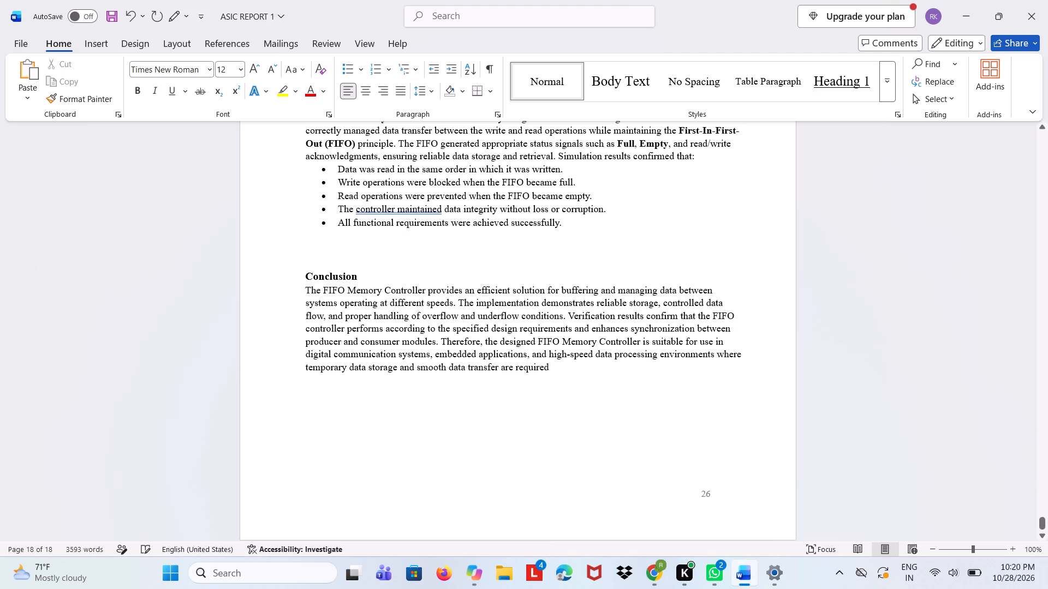
Set the font size of the Conclusion heading to 15.
left_click_drag(364, 279, 289, 284)
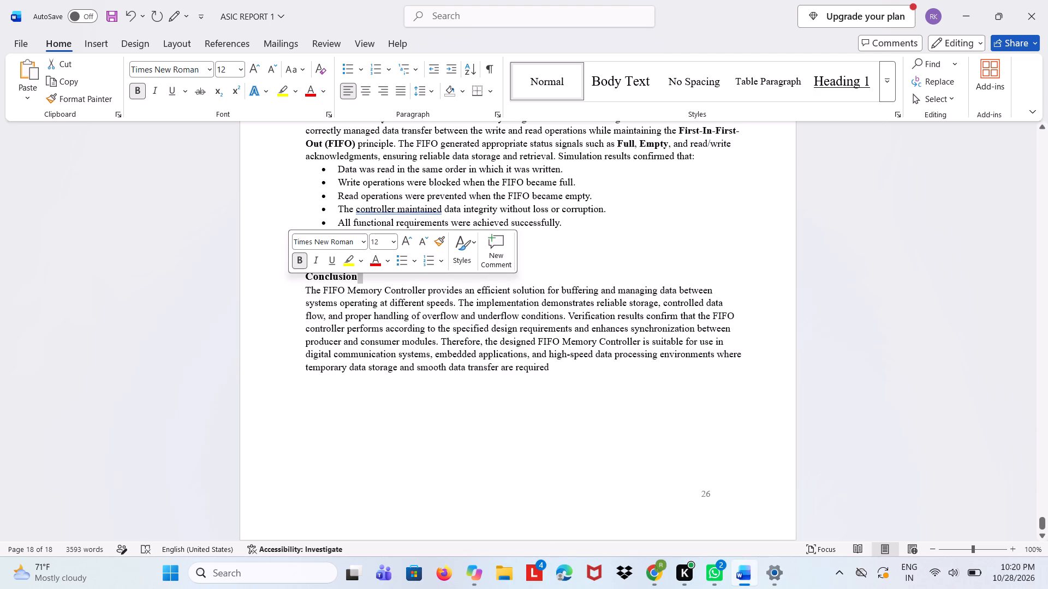
left_click(385, 284)
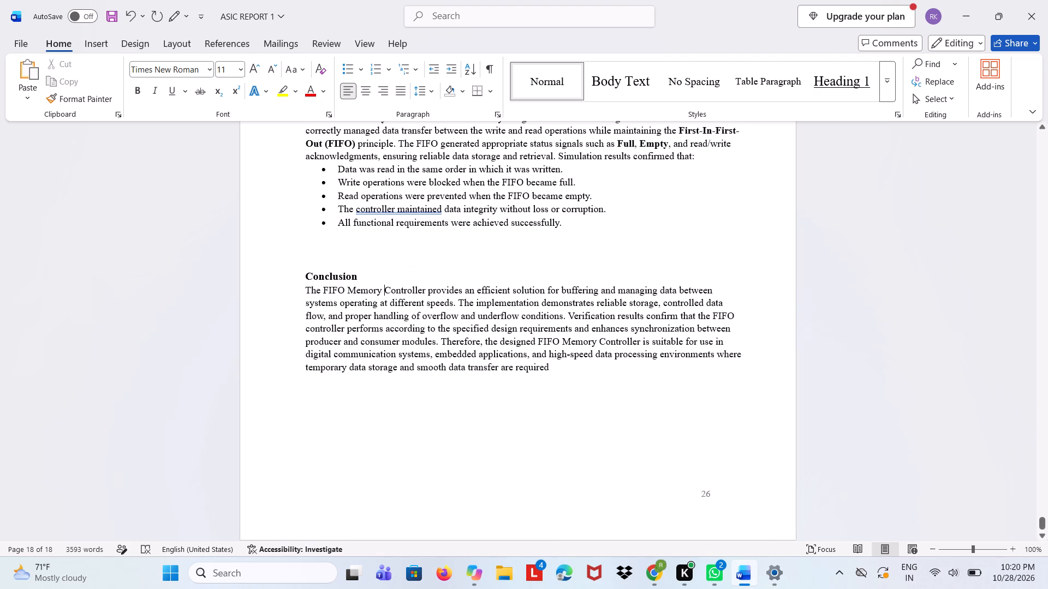
left_click_drag(361, 277, 274, 277)
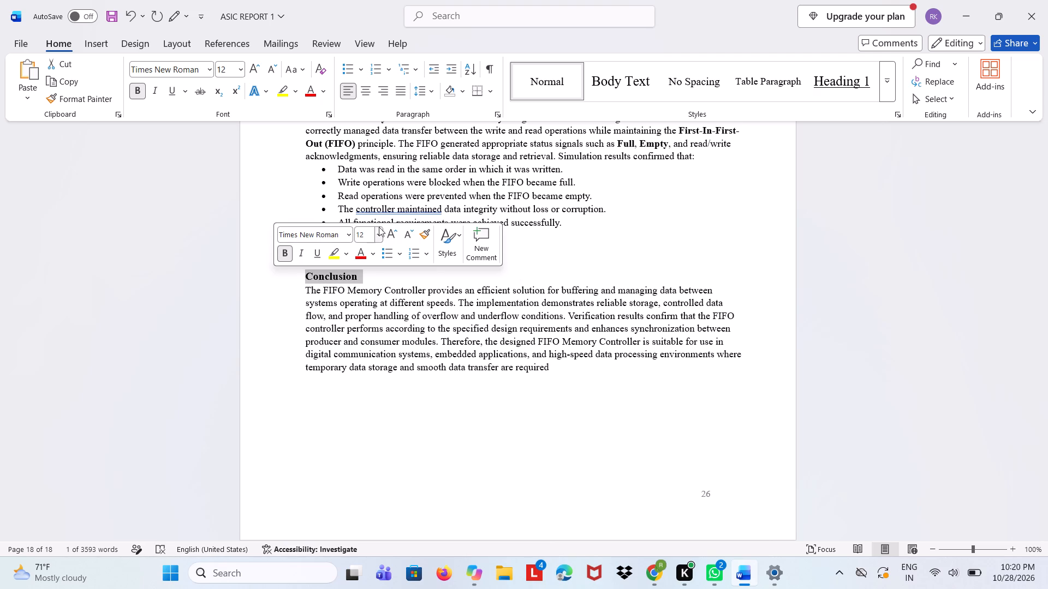
left_click(360, 236)
key("BackSpace")
type("15")
left_click(440, 407)
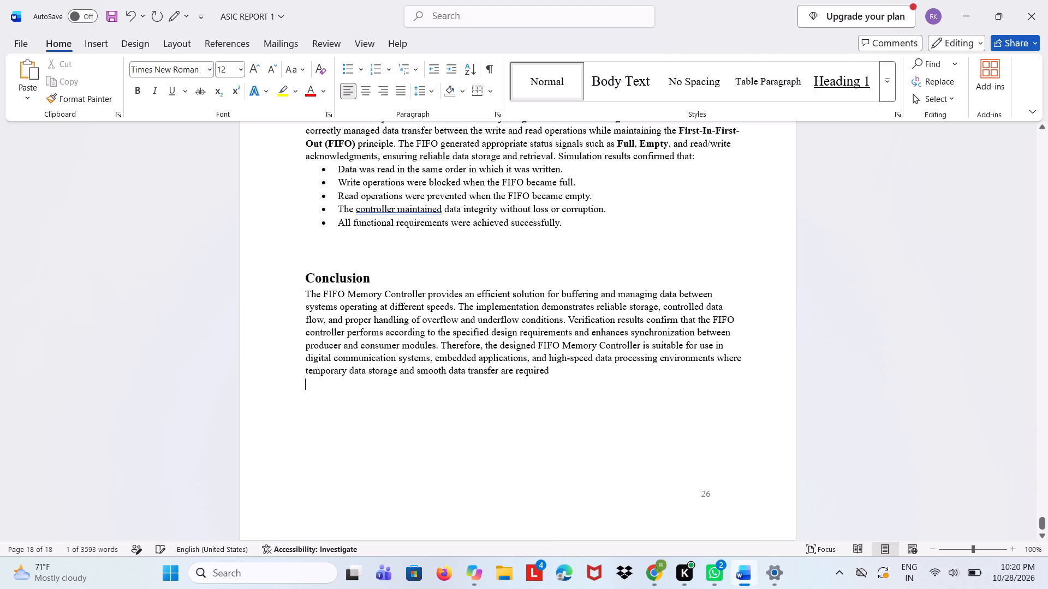
Look back through the report from the last page to the cover, examining the Table of Contents entries and the Introduction page's numbering.
scroll(440, 407, "down", 1)
scroll(440, 407, "up", 1)
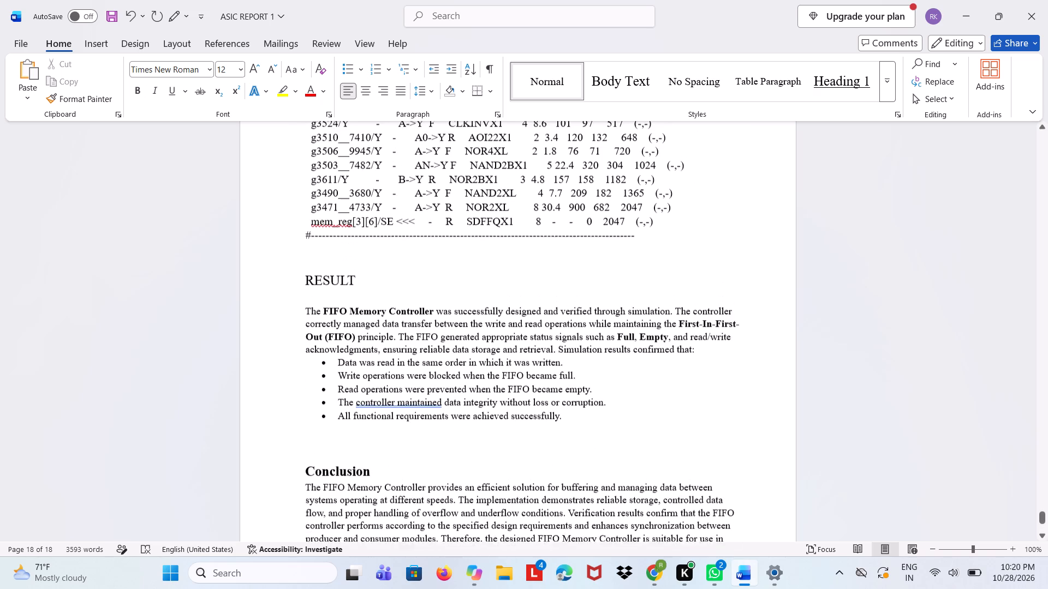
scroll(440, 407, "up", 5)
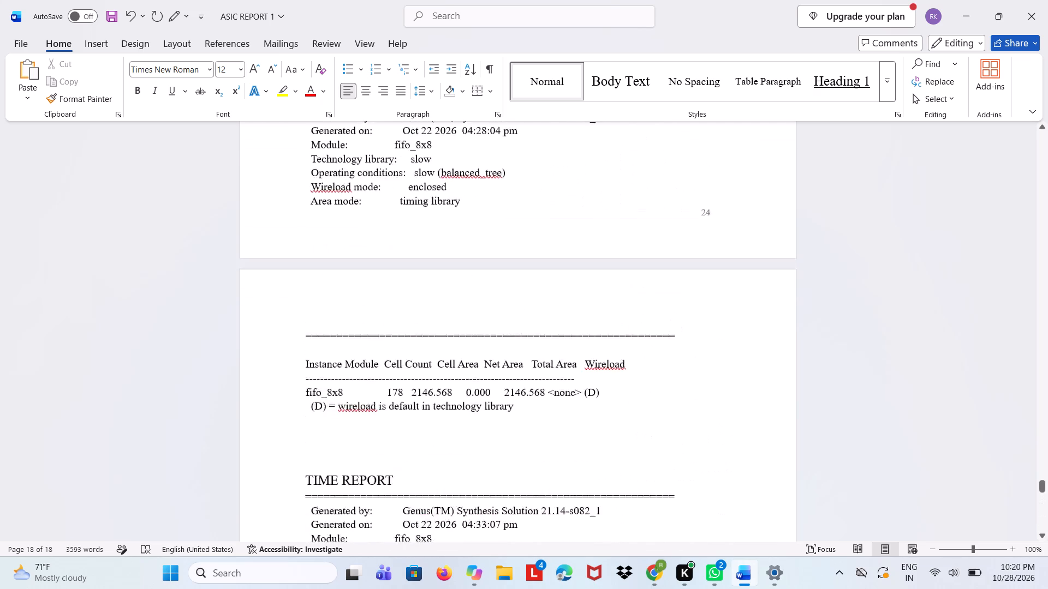
scroll(440, 407, "up", 20)
scroll(440, 407, "up", 20)
scroll(440, 407, "up", 20)
scroll(440, 407, "down", 1)
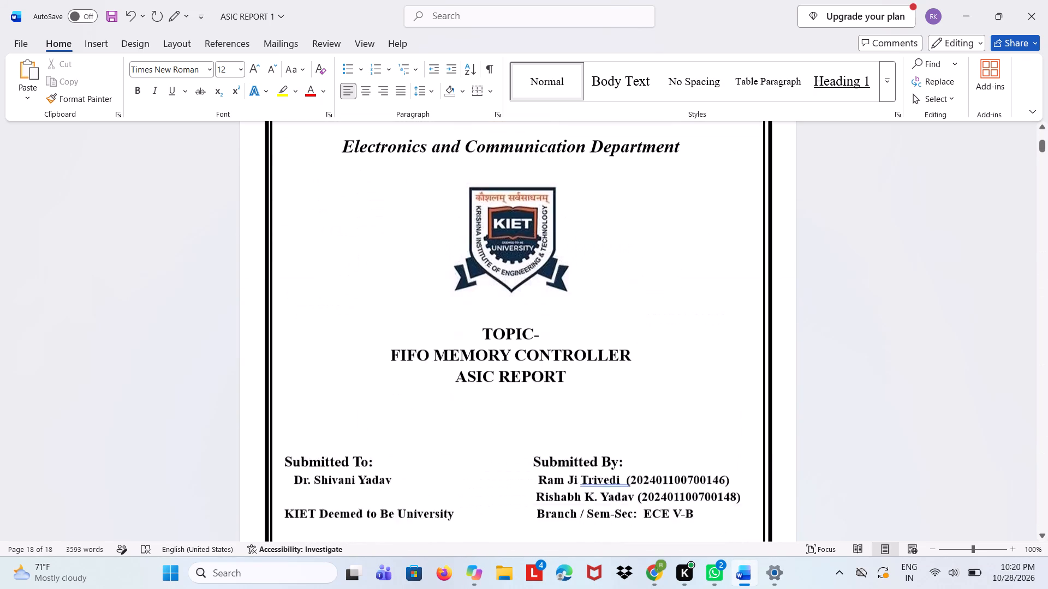
scroll(440, 407, "down", 1)
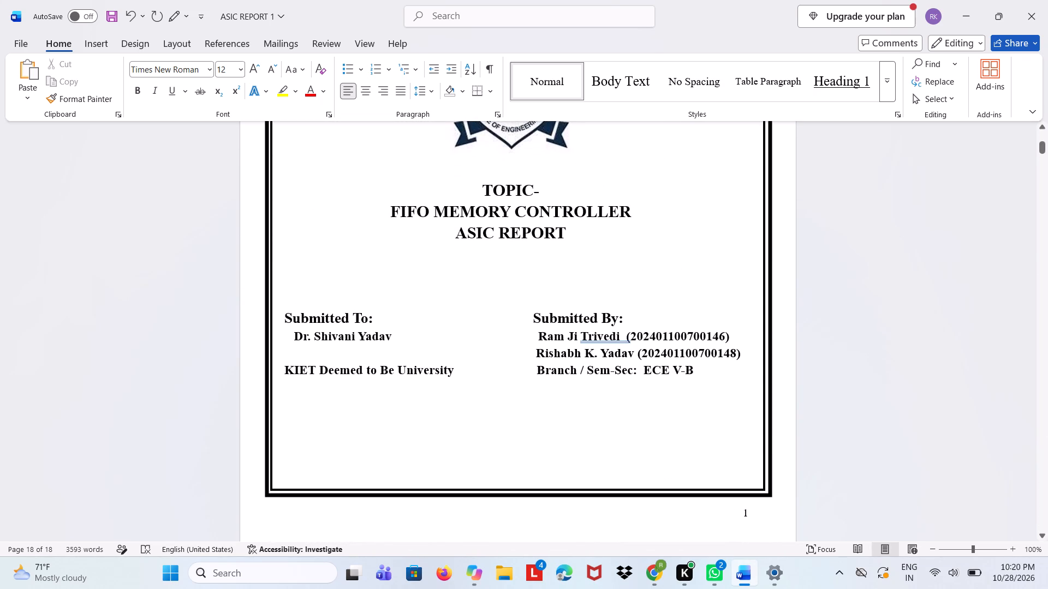
scroll(440, 407, "right", 2)
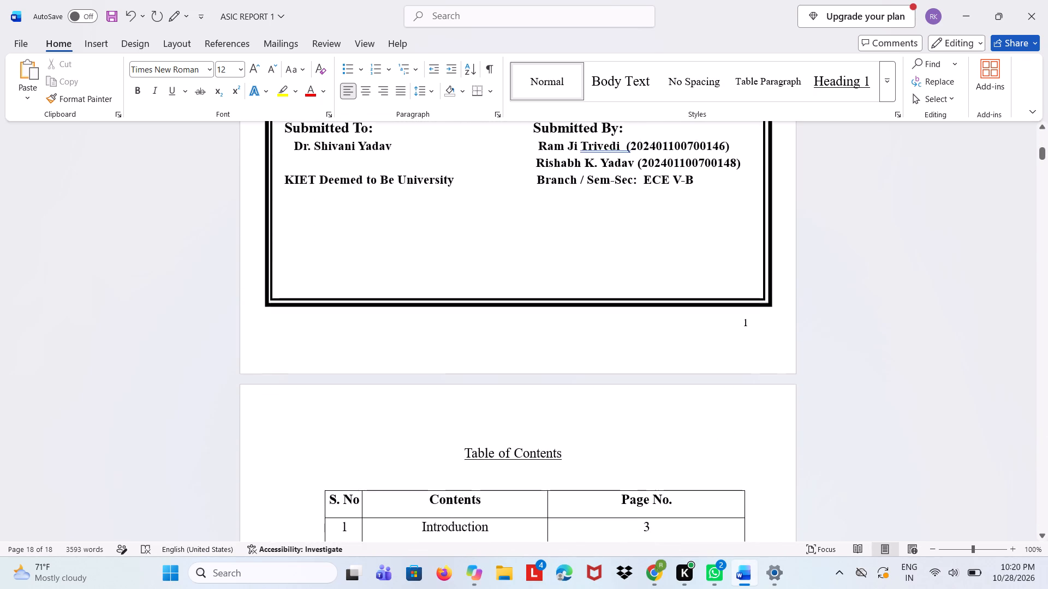
scroll(440, 407, "down", 2)
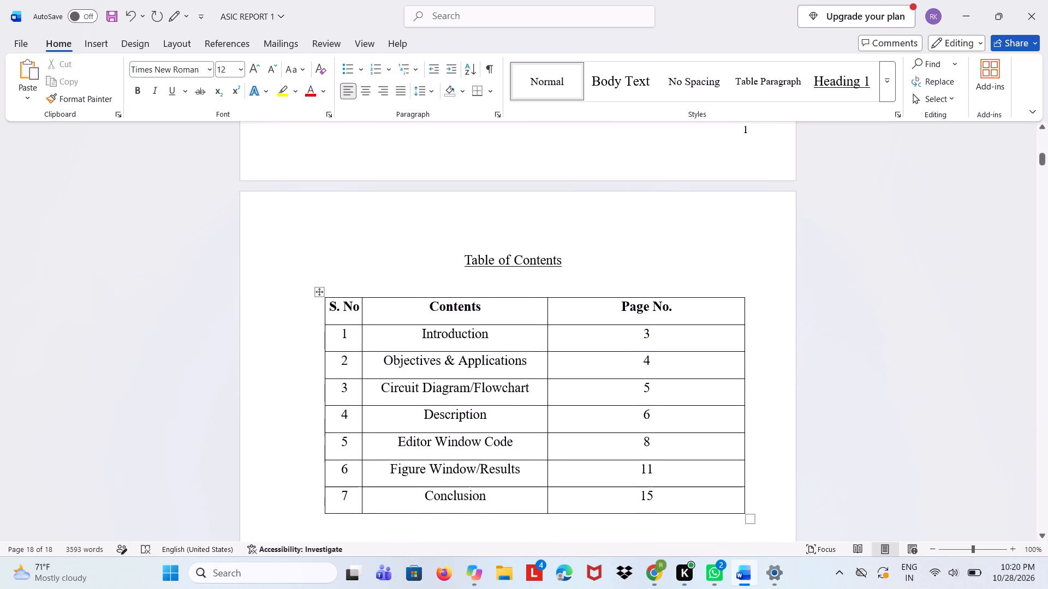
scroll(440, 407, "down", 2)
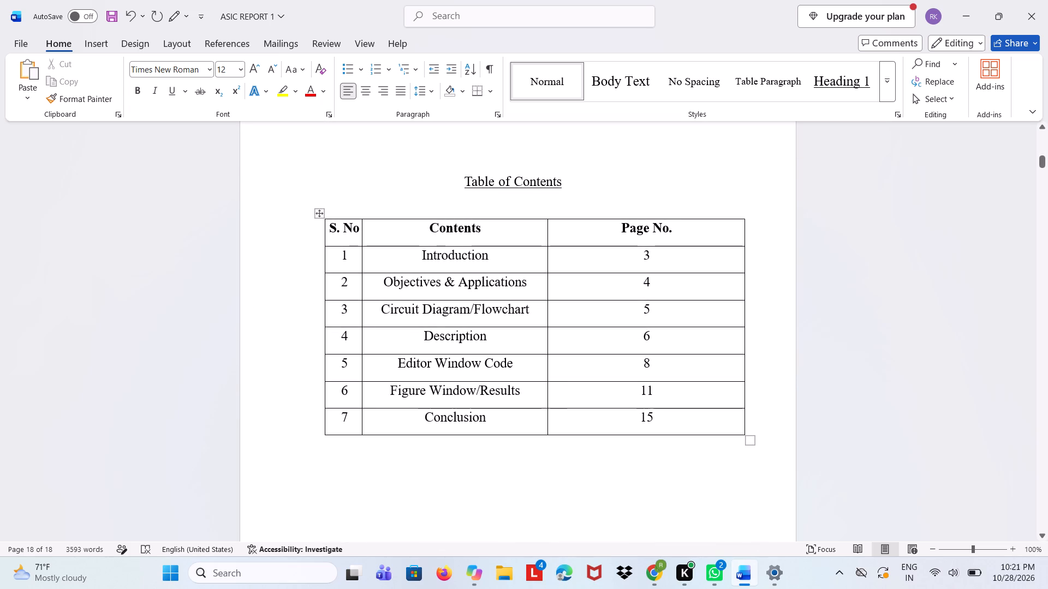
scroll(440, 407, "down", 1)
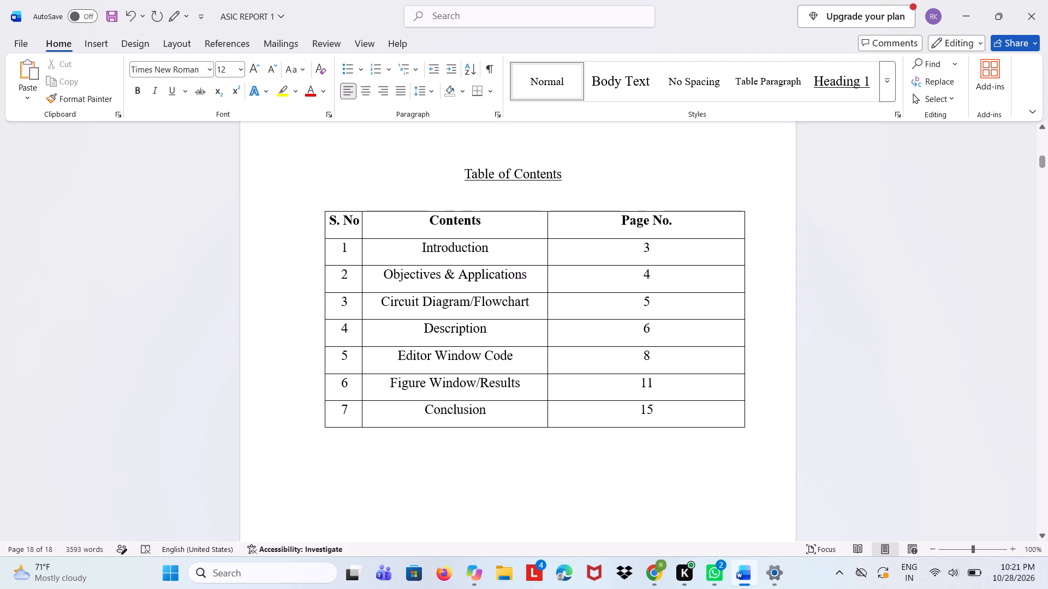
scroll(543, 540, "down", 1)
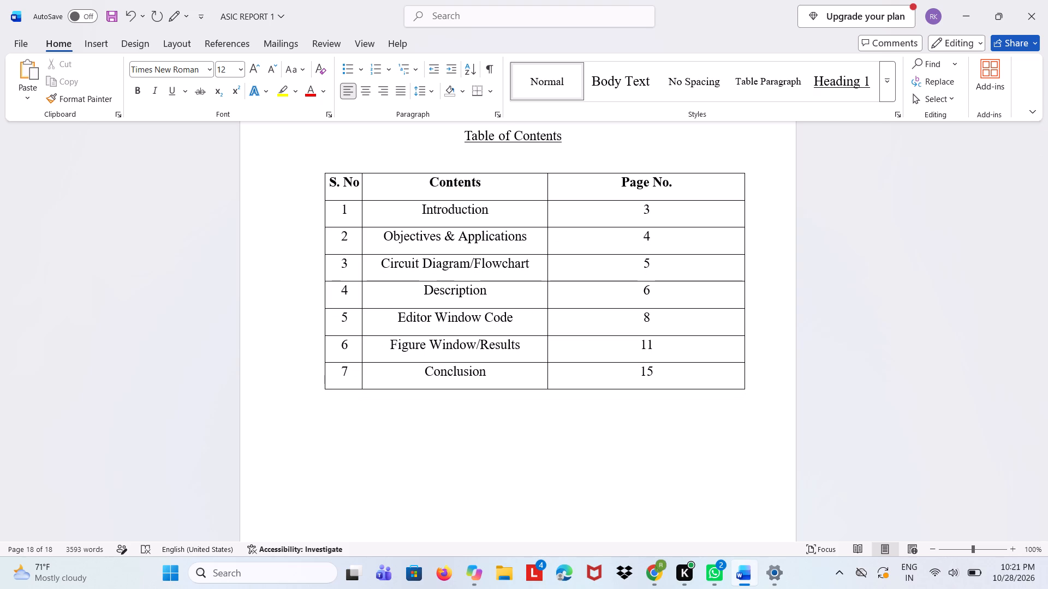
scroll(543, 540, "down", 2)
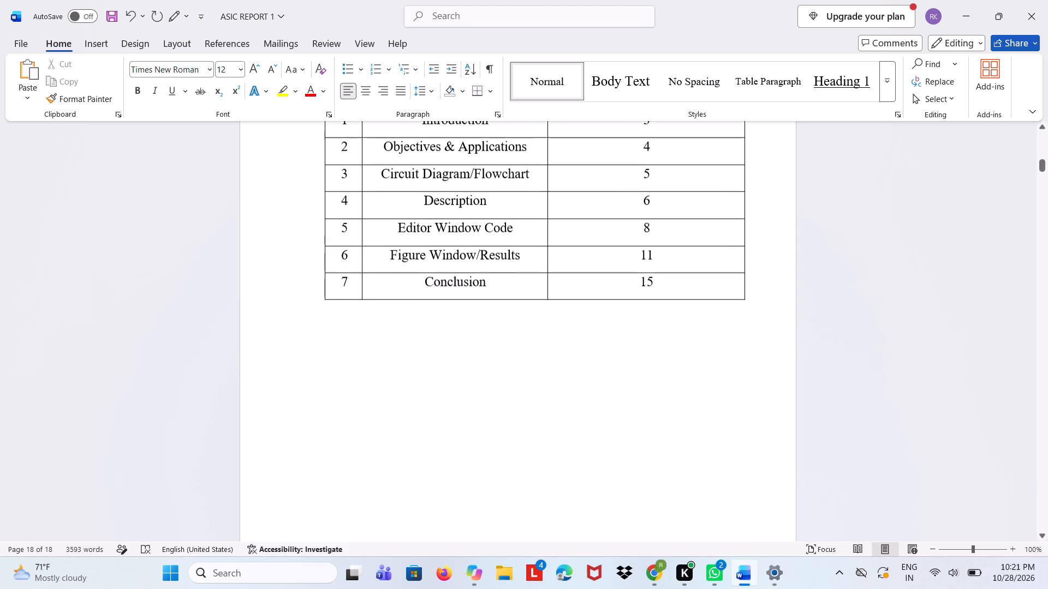
scroll(543, 540, "down", 3)
scroll(543, 540, "up", 1)
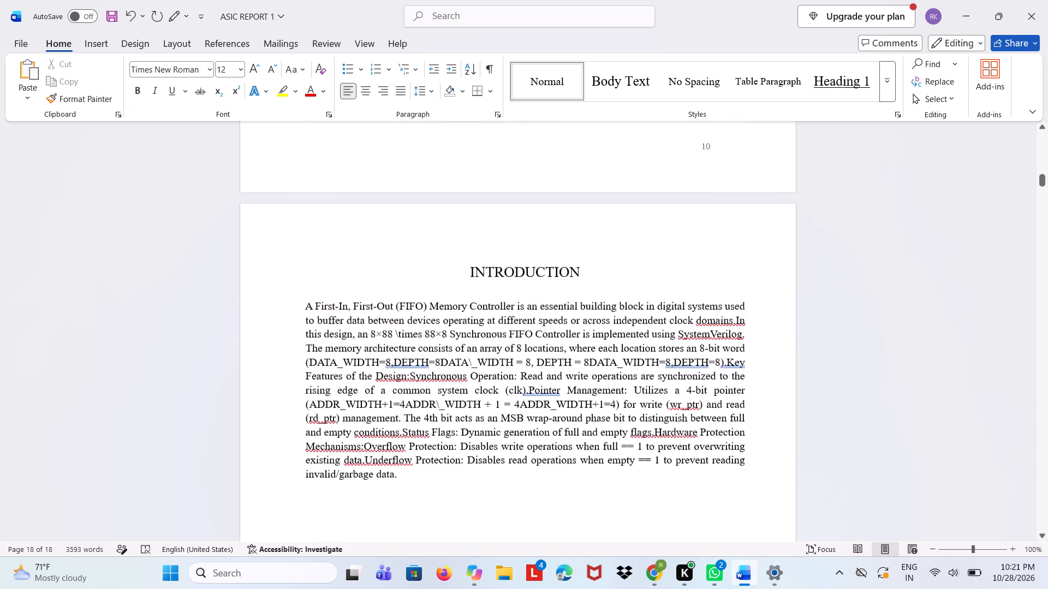
scroll(543, 540, "up", 1)
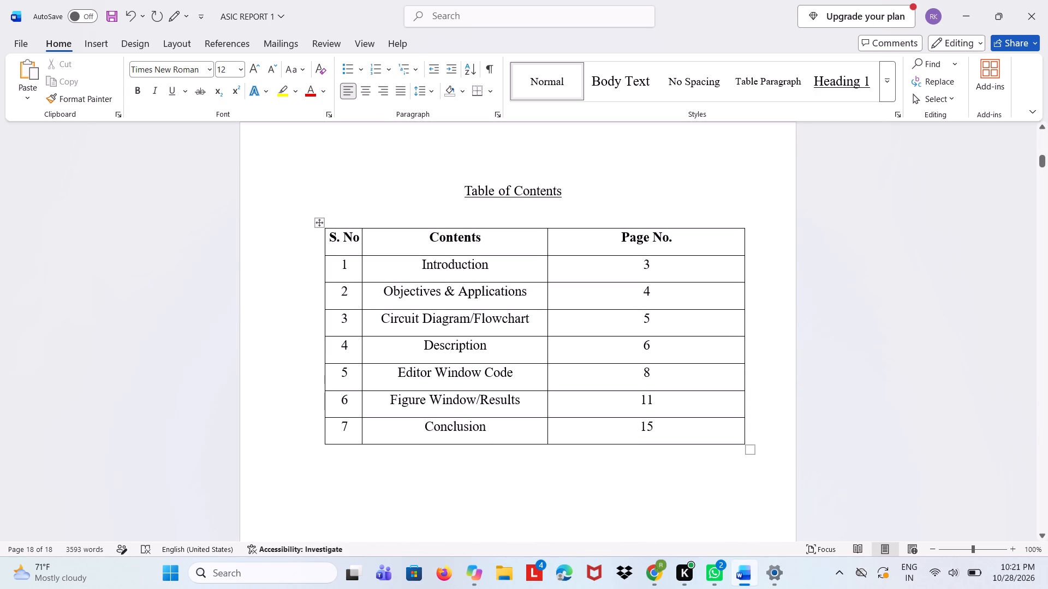
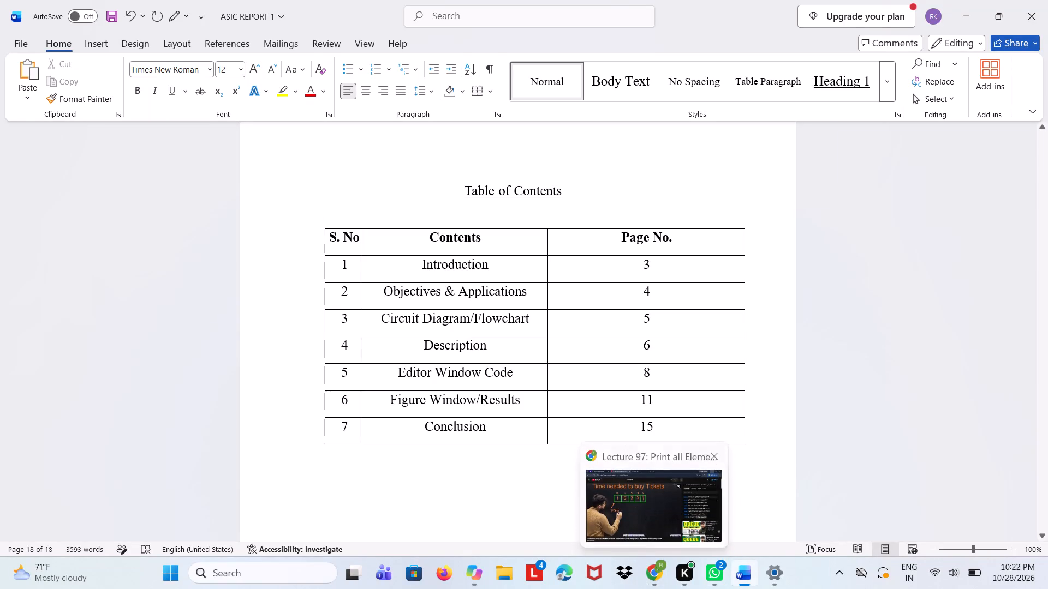
Replace the "Objectives & Applications" entry in row 2 of the Table of Contents with "RTL Code".
left_click(539, 300)
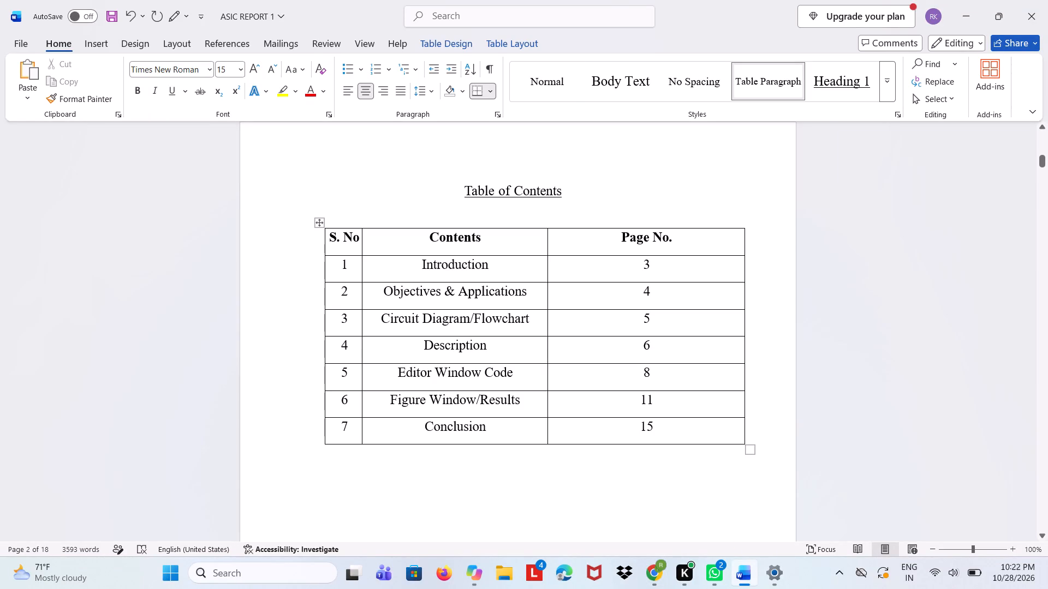
key("BackSpace")
key("BackSpace")
key("BackSpace")
key("BackSpace")
key("BackSpace")
key("BackSpace")
key("BackSpace")
key("BackSpace")
key("BackSpace")
key("BackSpace")
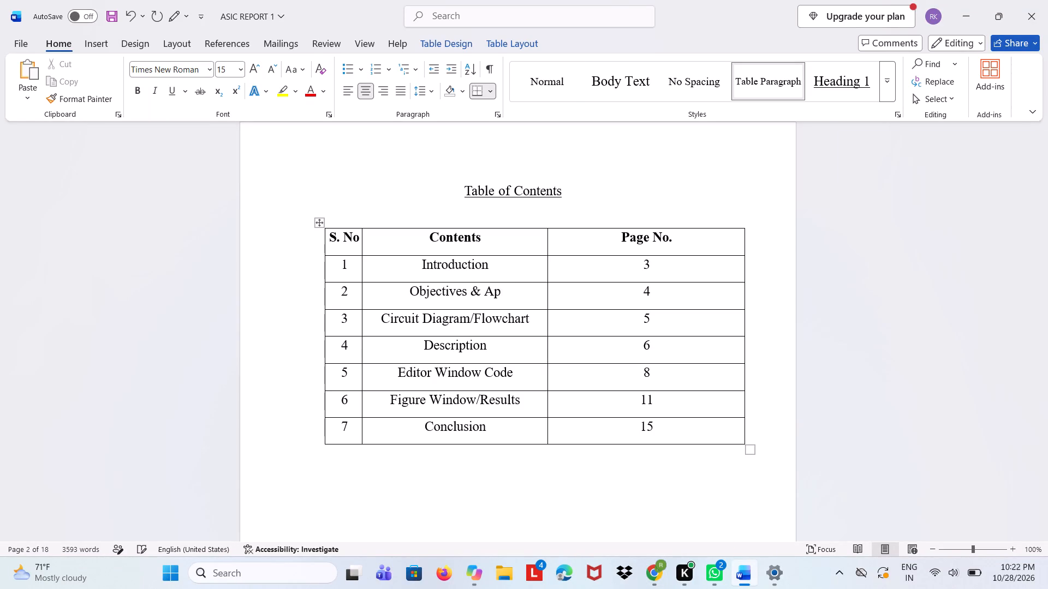
key("BackSpace")
key("BackSpace")
key("BackSpace")
key("BackSpace")
key("BackSpace")
key("BackSpace")
key("BackSpace")
key("BackSpace")
key("BackSpace")
key("BackSpace")
key("BackSpace")
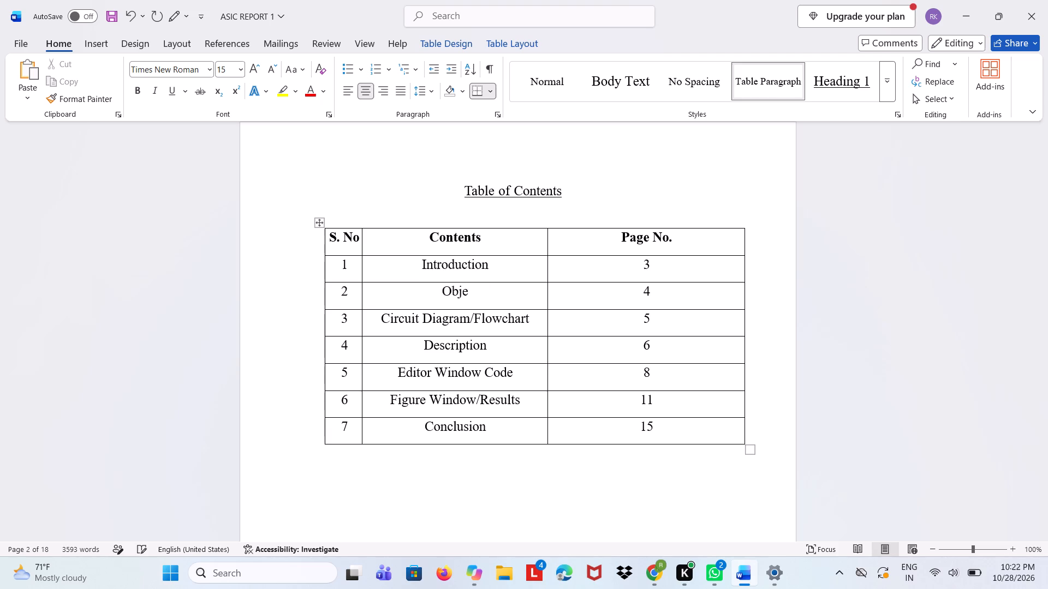
key("BackSpace")
key("BackSpace")
key("BackSpace")
key("BackSpace")
key("r")
key("l")
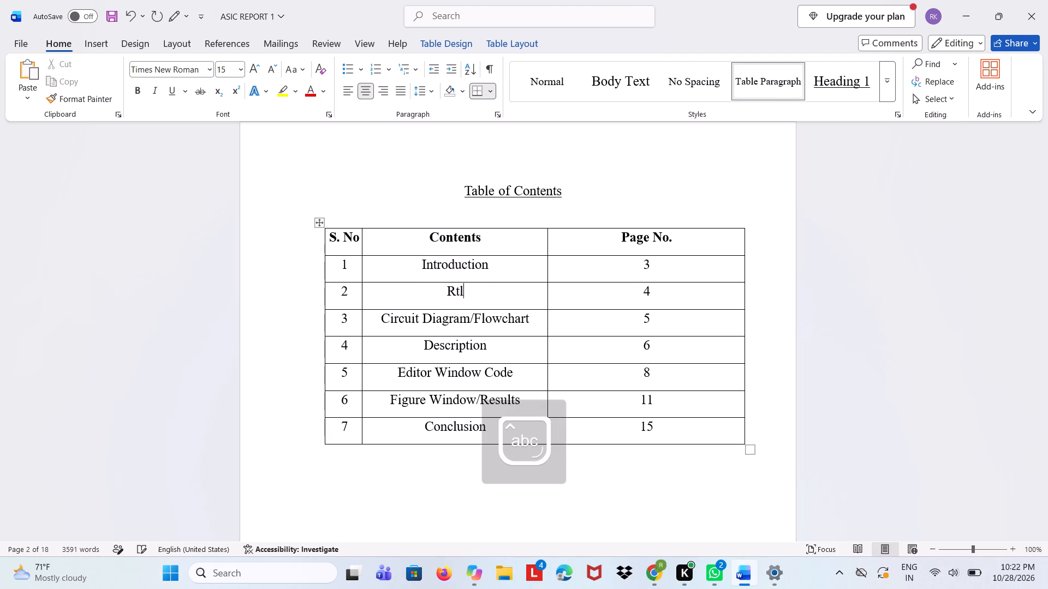
key("BackSpace")
key("BackSpace")
key("r")
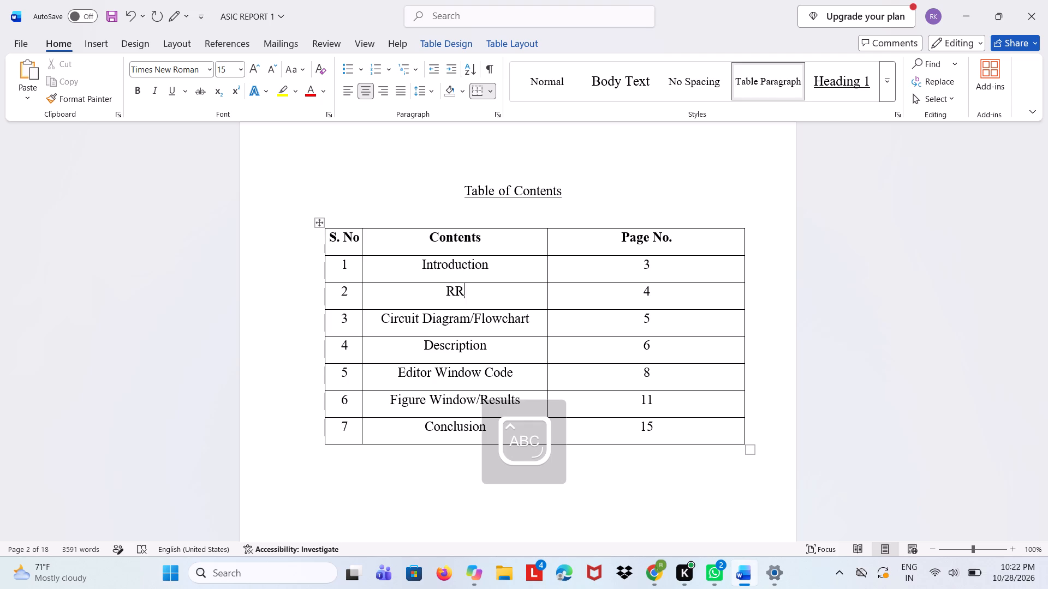
key("BackSpace")
type("TL")
key("space")
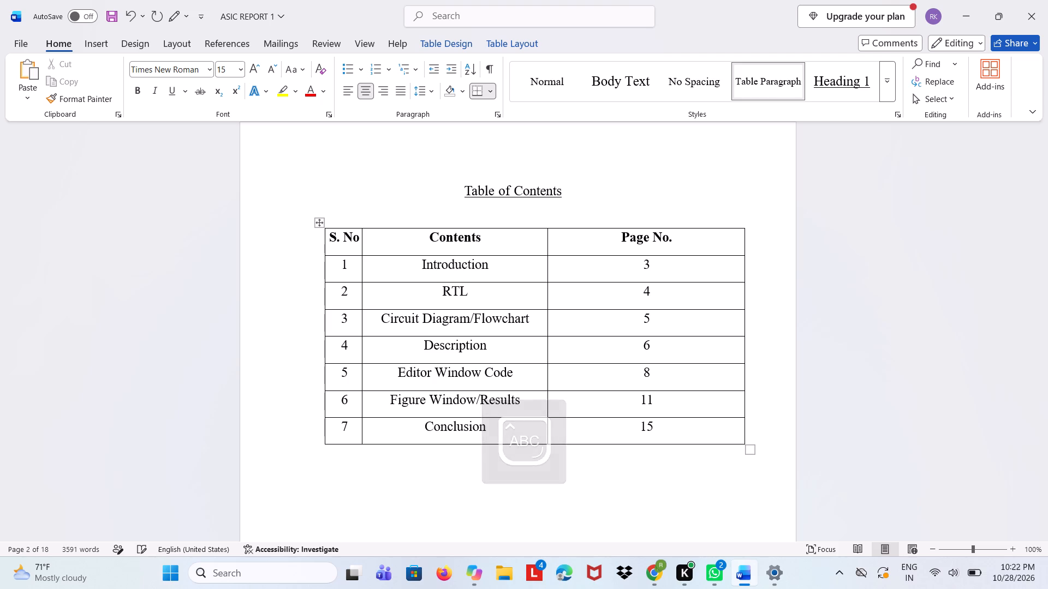
key("shift+c")
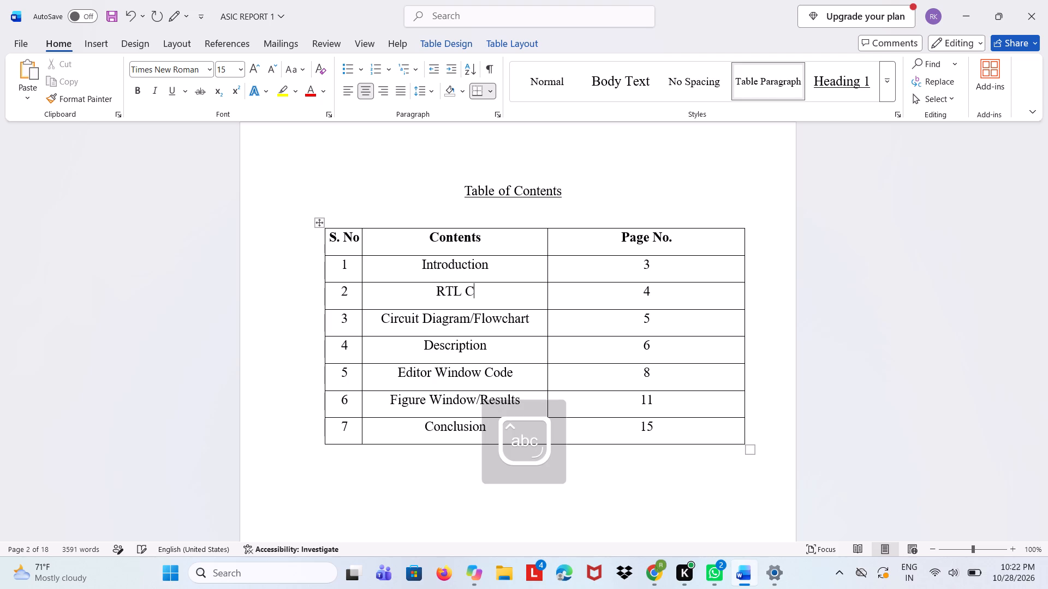
type("ode")
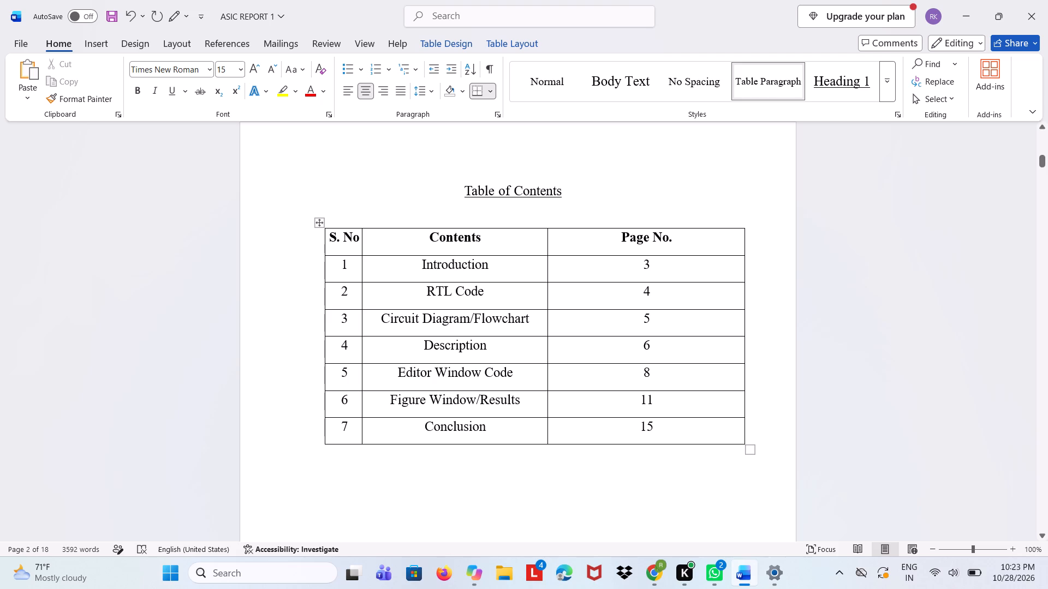
Replace the "Circuit Diagram/Flowchart" entry in row 3 of the Table of Contents with "Test Bench".
left_click(535, 322)
key("BackSpace")
key("BackSpace")
key("BackSpace")
key("BackSpace")
key("BackSpace")
key("BackSpace")
key("BackSpace")
key("BackSpace")
key("BackSpace")
key("BackSpace")
key("BackSpace")
key("BackSpace")
key("BackSpace")
key("BackSpace")
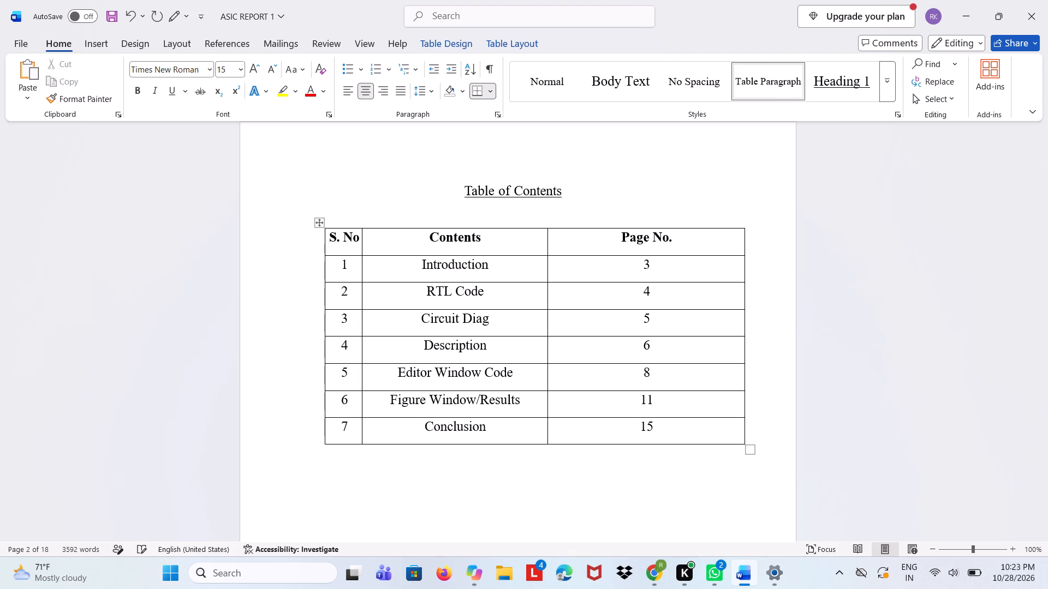
key("BackSpace")
key("BackSpace")
key("BackSpace")
key("BackSpace")
key("BackSpace")
key("BackSpace")
key("BackSpace")
key("BackSpace")
key("BackSpace")
key("BackSpace")
key("BackSpace")
key("BackSpace")
type("Test")
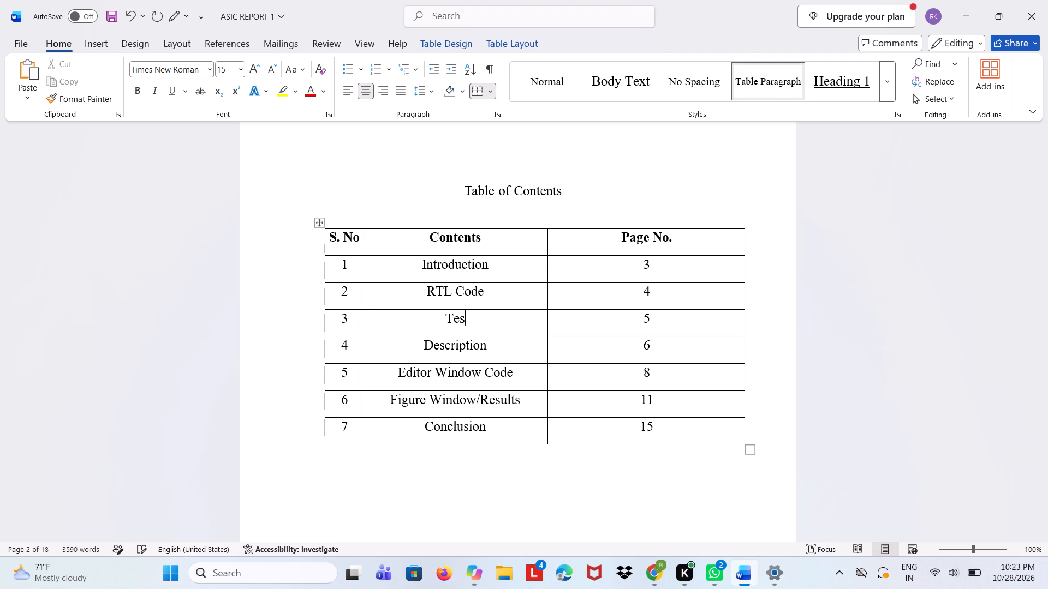
key("space")
type("Bench")
key("space")
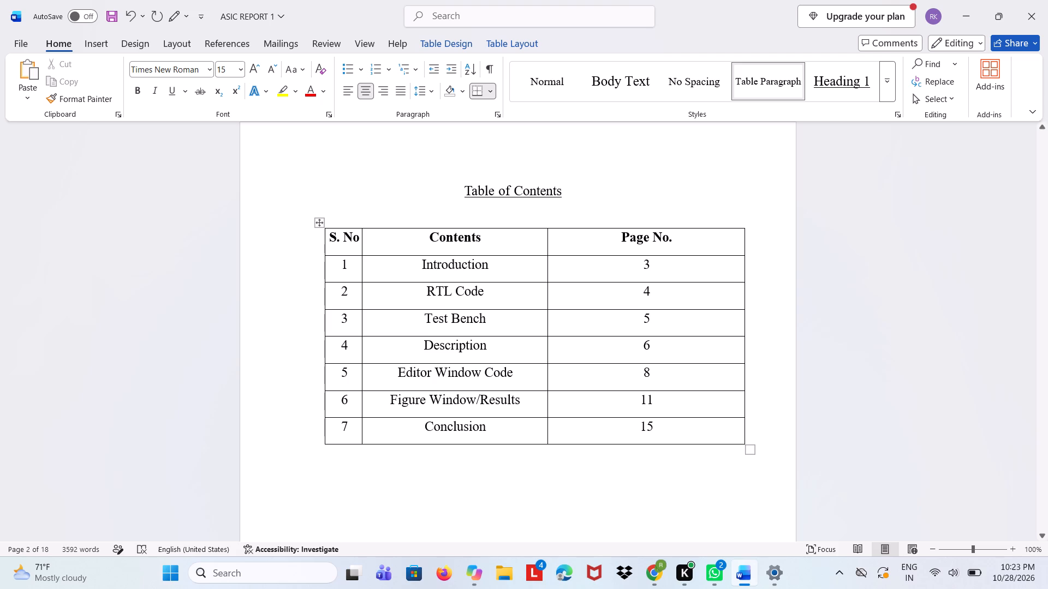
Replace the "Description" entry in row 4 of the Table of Contents with "Power Report".
left_click(491, 345)
key("BackSpace")
key("BackSpace")
key("BackSpace")
key("BackSpace")
key("BackSpace")
key("BackSpace")
key("BackSpace")
key("BackSpace")
key("BackSpace")
key("BackSpace")
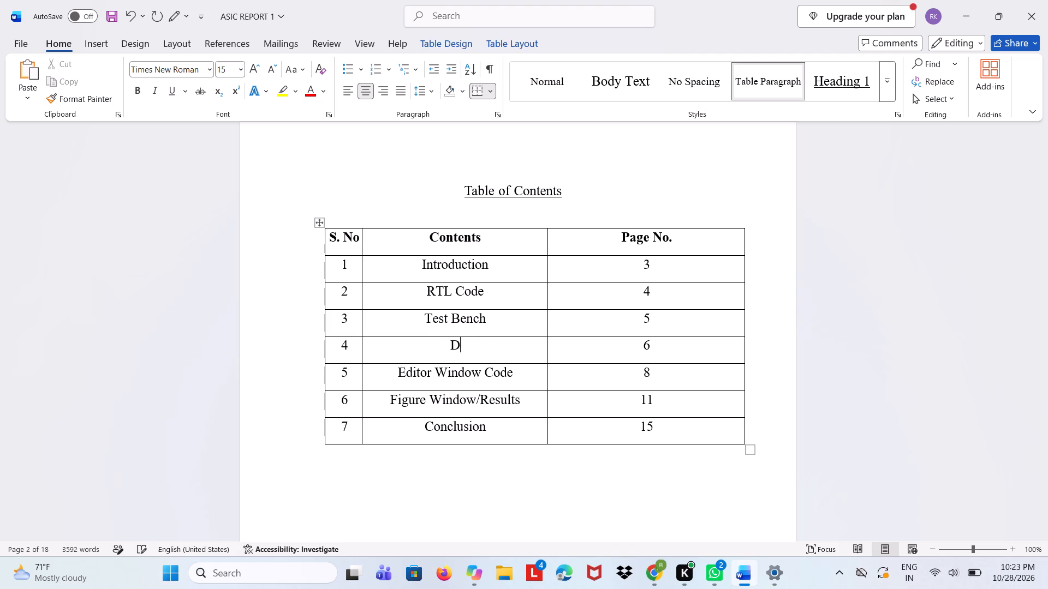
key("BackSpace")
type("Power")
key("space")
type("Report")
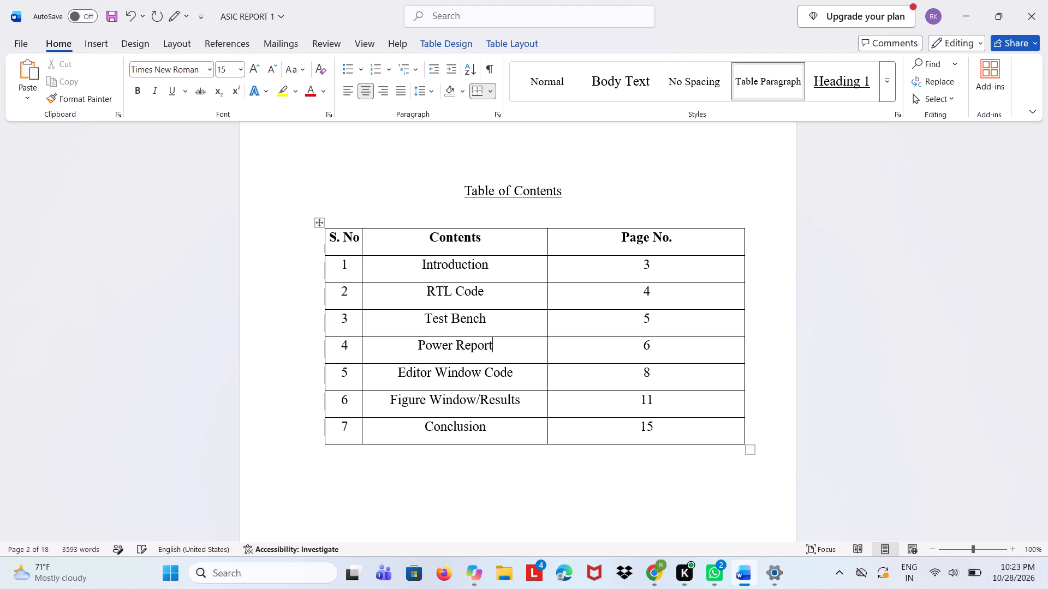
Set the page number of the Power Report entry to 8.
left_click(662, 342)
key("BackSpace")
key("8")
Replace the "Editor Window Code" entry in row 5 of the Table of Contents with "Netlist".
left_click(522, 378)
key("BackSpace")
key("BackSpace")
key("BackSpace")
key("BackSpace")
key("BackSpace")
key("BackSpace")
key("BackSpace")
key("BackSpace")
key("BackSpace")
key("BackSpace")
key("BackSpace")
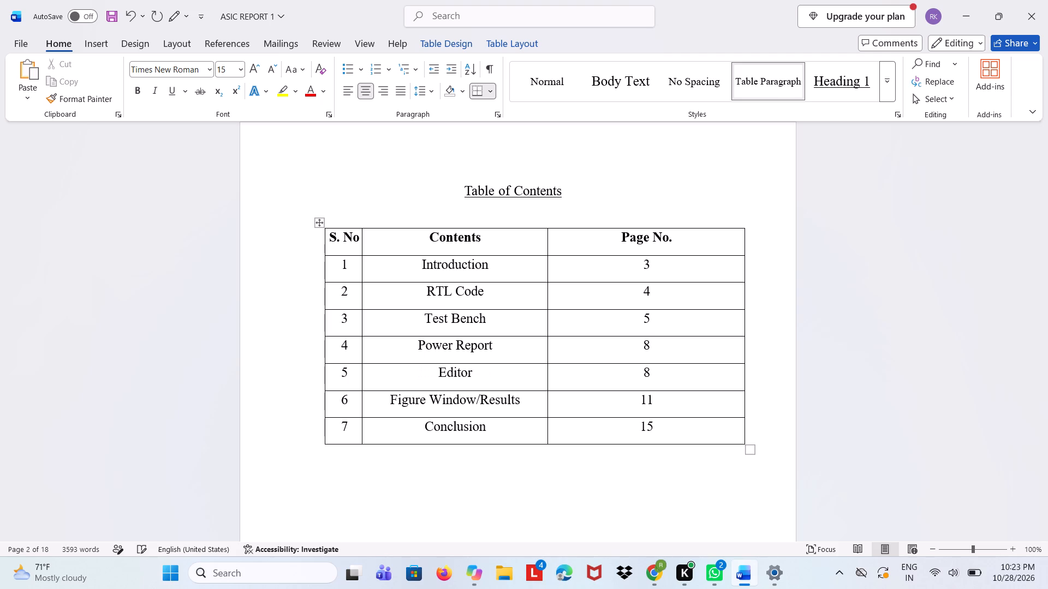
key("BackSpace")
key("BackSpace")
key("BackSpace")
key("BackSpace")
key("BackSpace")
key("BackSpace")
key("BackSpace")
type("Netlist")
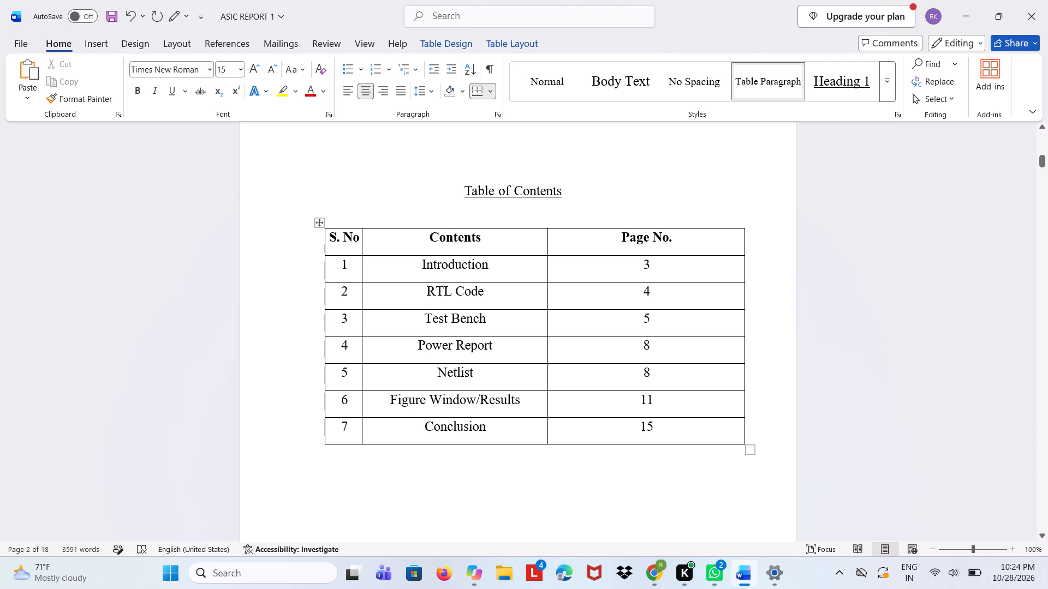
Replace the "Figure Window/Results" entry in row 6 of the Table of Contents with "Gate Report".
left_click(529, 405)
key("BackSpace")
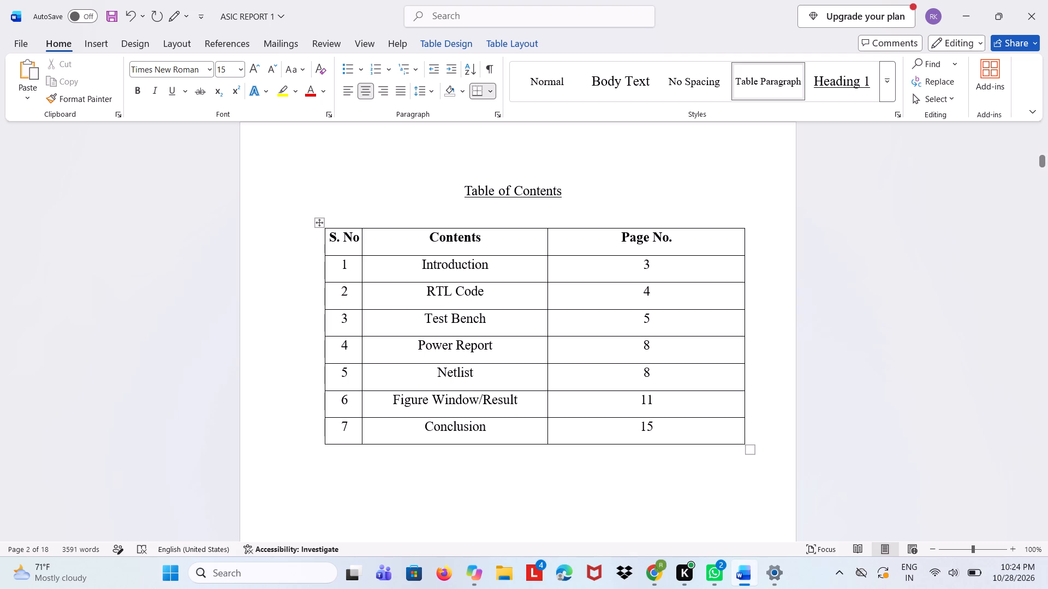
key("BackSpace")
key("BackSpace")
key("BackSpace")
key("BackSpace")
key("BackSpace")
key("BackSpace")
key("BackSpace")
key("BackSpace")
key("BackSpace")
key("BackSpace")
key("BackSpace")
key("BackSpace")
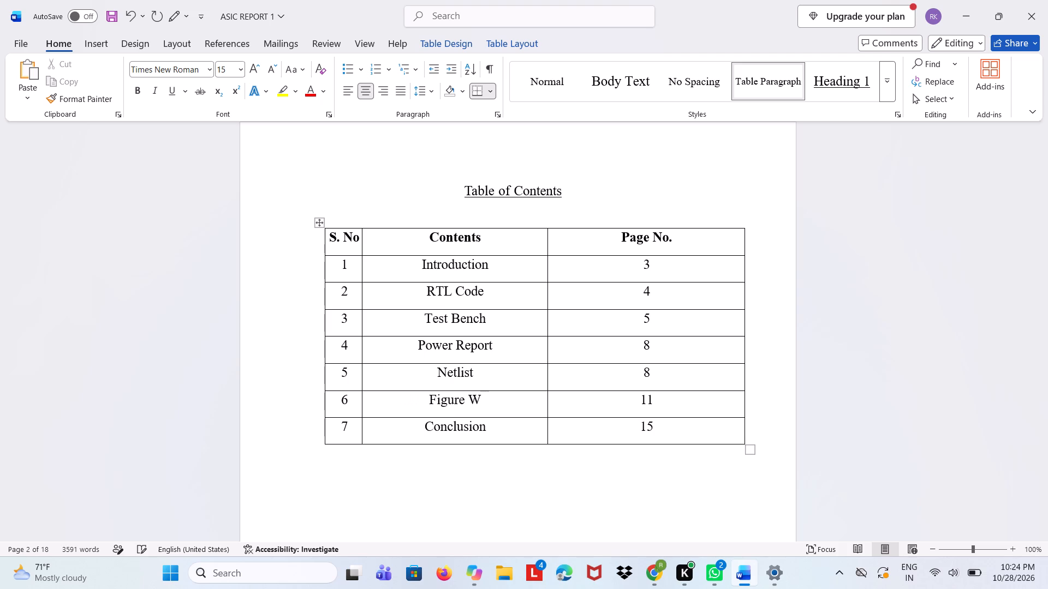
key("BackSpace")
key("BackSpace")
key("BackSpace")
key("BackSpace")
key("BackSpace")
key("BackSpace")
key("BackSpace")
key("BackSpace")
type("Gate")
key("space")
type("Report")
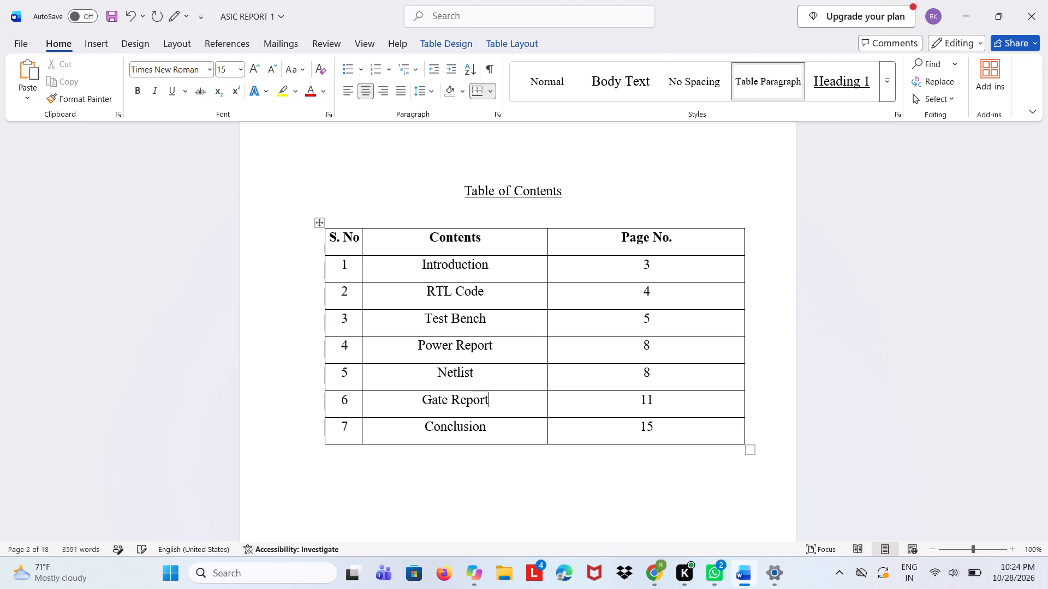
Set the page number of the Gate Report entry to 16.
left_click(670, 399)
key("BackSpace")
key("6")
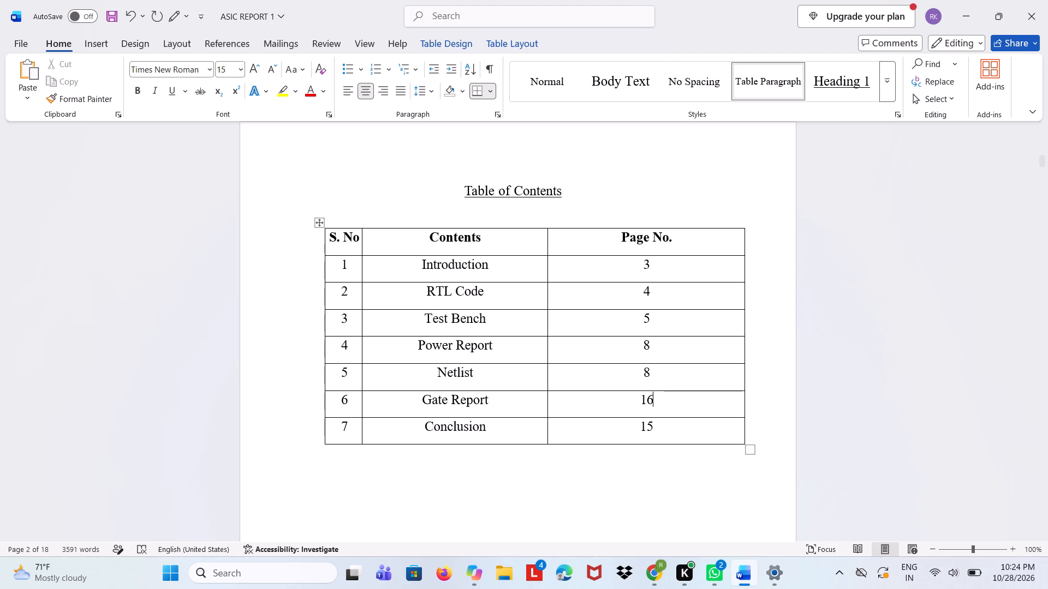
Replace the "Conclusion" entry in row 7 of the Table of Contents with "Area Report".
left_click(502, 425)
key("BackSpace")
key("BackSpace")
key("BackSpace")
key("BackSpace")
key("BackSpace")
key("BackSpace")
key("BackSpace")
key("BackSpace")
key("BackSpace")
key("BackSpace")
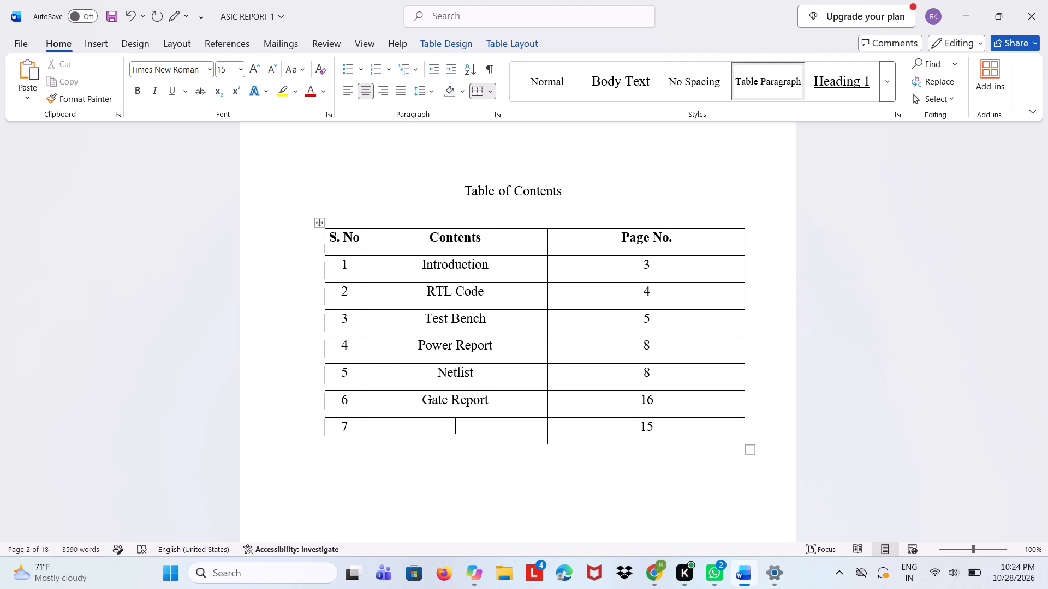
type("Area")
key("space")
type("Rep")
type("rt")
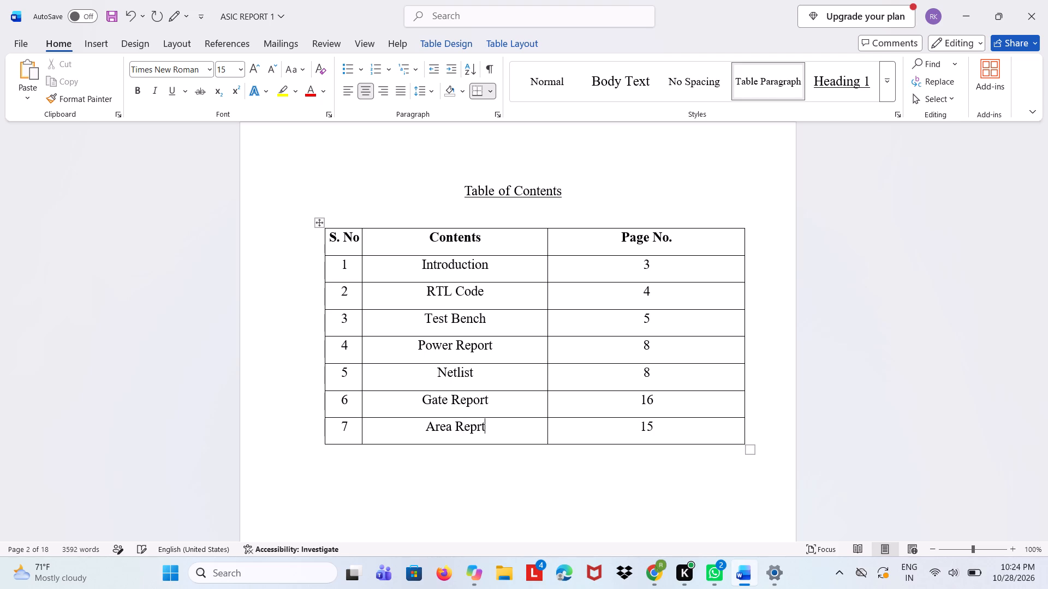
key("BackSpace")
key("BackSpace")
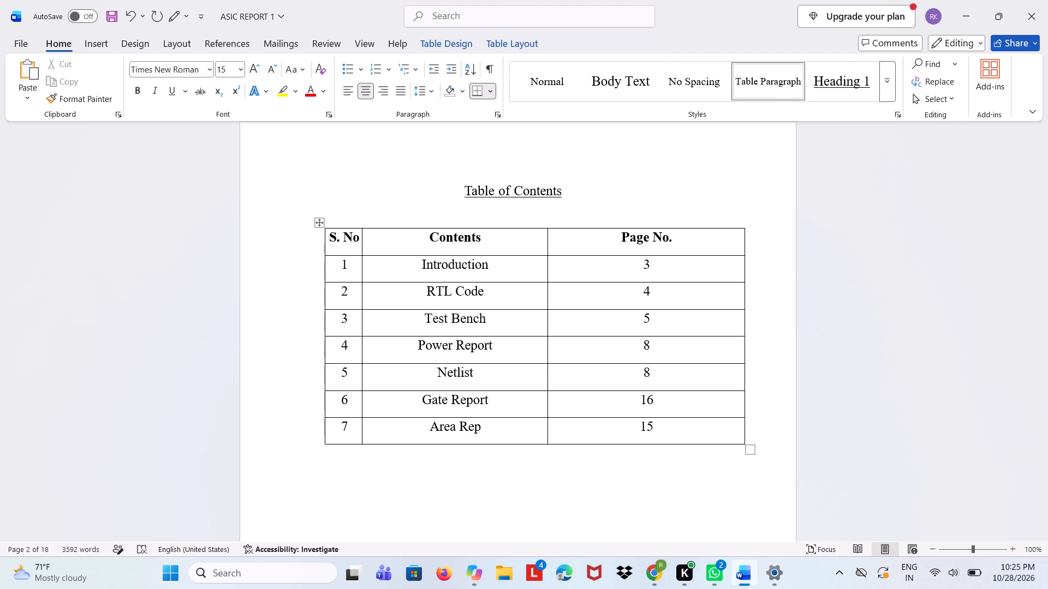
type("ort")
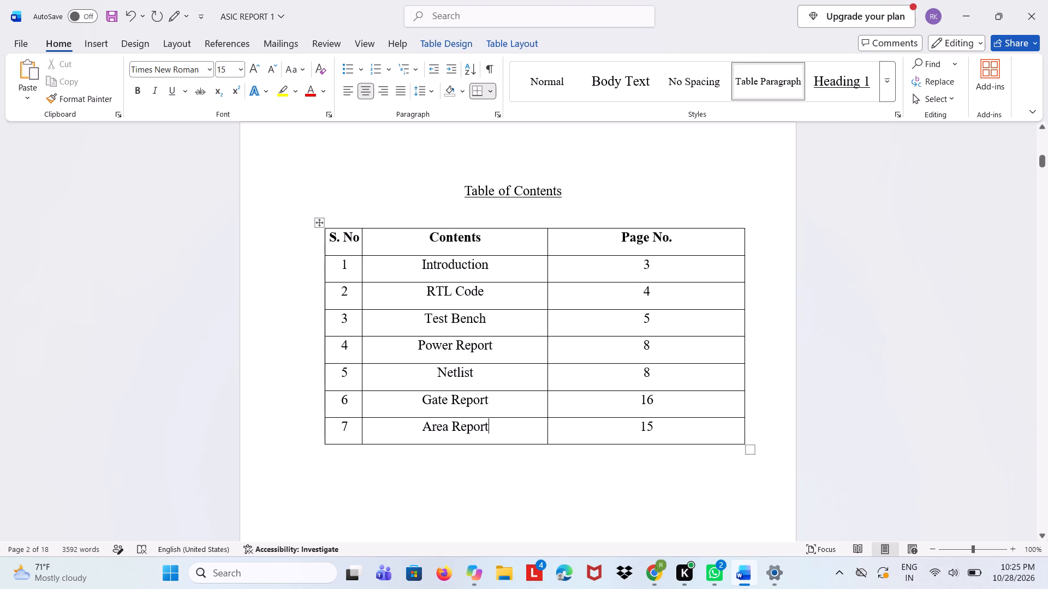
Set the page number of the Area Report entry in the Table of Contents to 17.
left_click(528, 440)
left_click(665, 434)
key("BackSpace")
key("7")
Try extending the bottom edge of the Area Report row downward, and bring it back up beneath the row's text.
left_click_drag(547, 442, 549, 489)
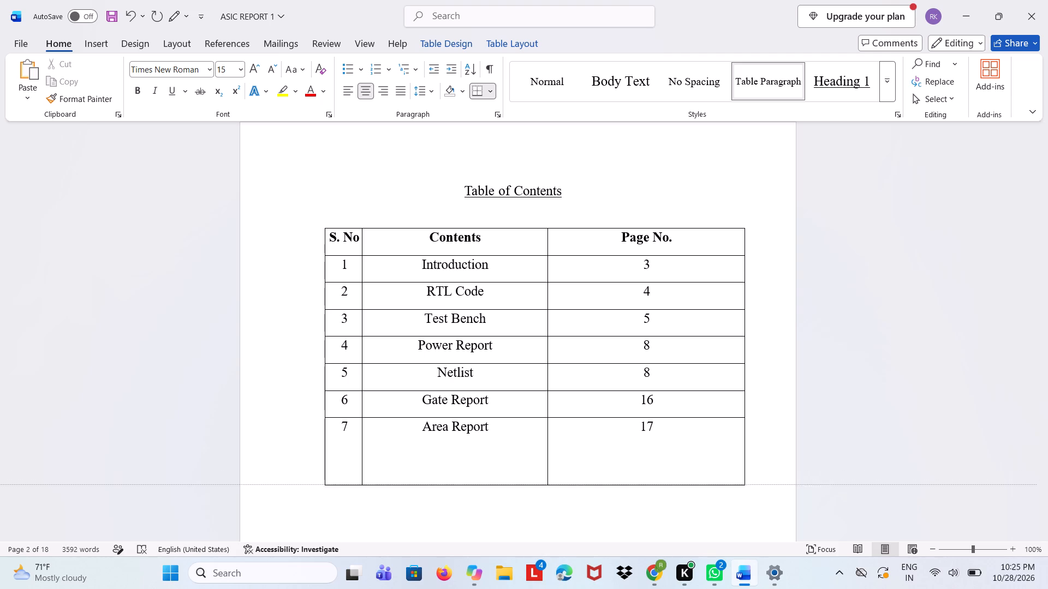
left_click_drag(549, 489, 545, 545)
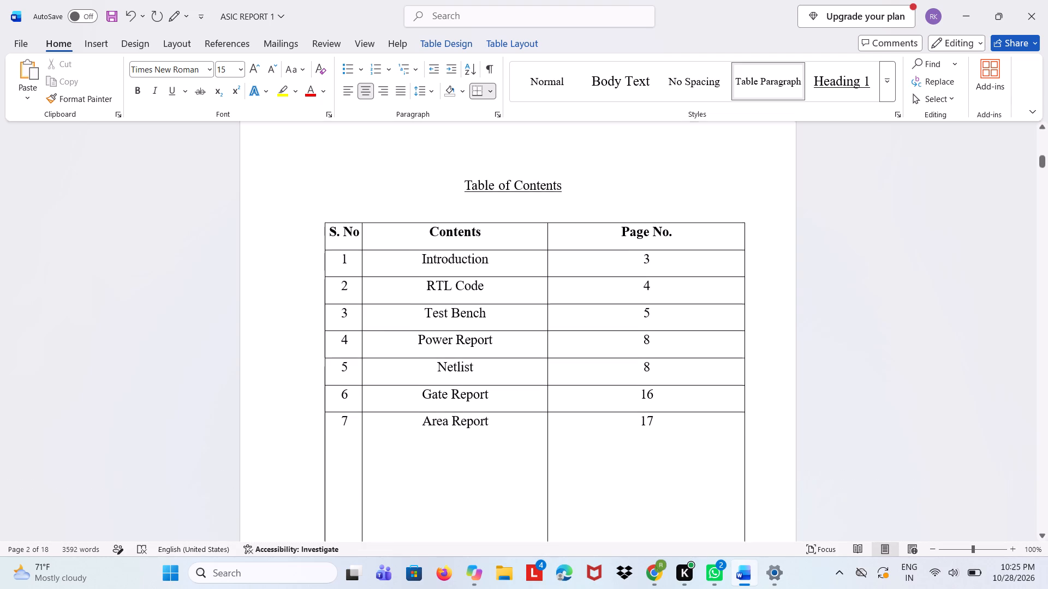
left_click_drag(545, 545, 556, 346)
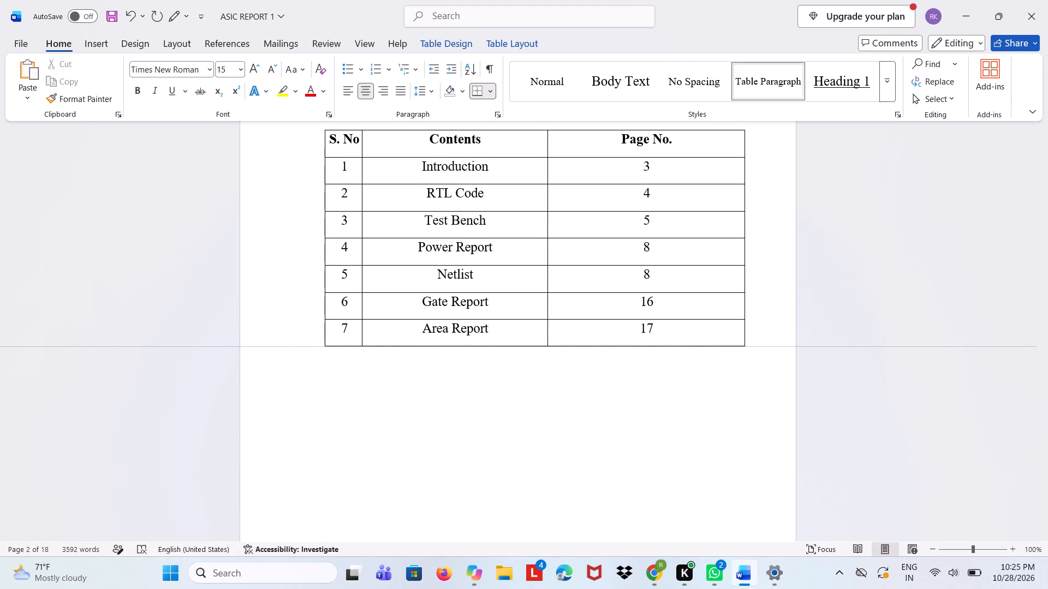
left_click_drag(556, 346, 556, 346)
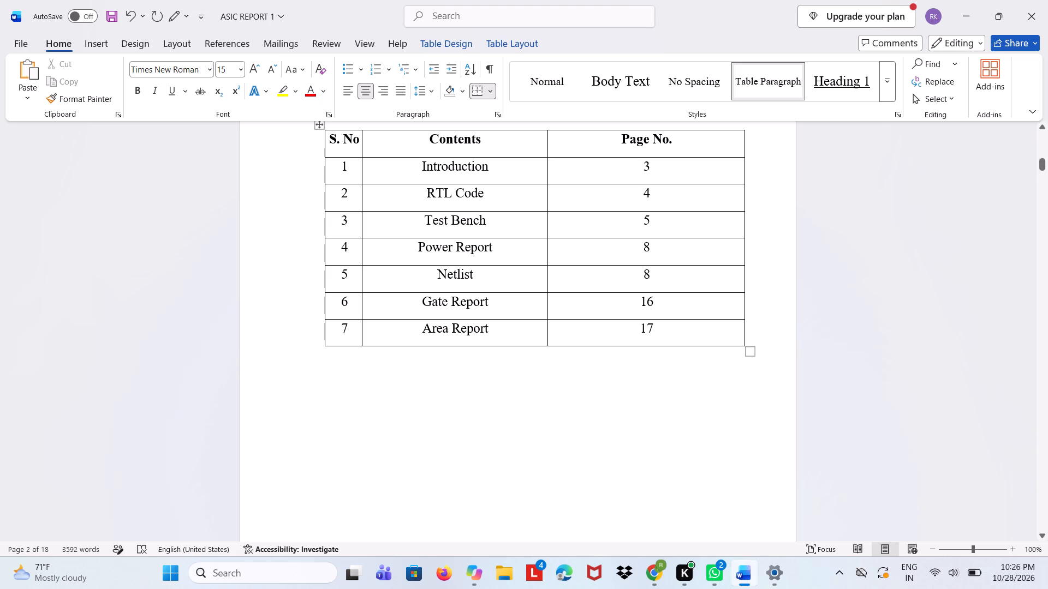
Apply All Borders to the Area Report page number cell in the Table of Contents.
left_click(491, 101)
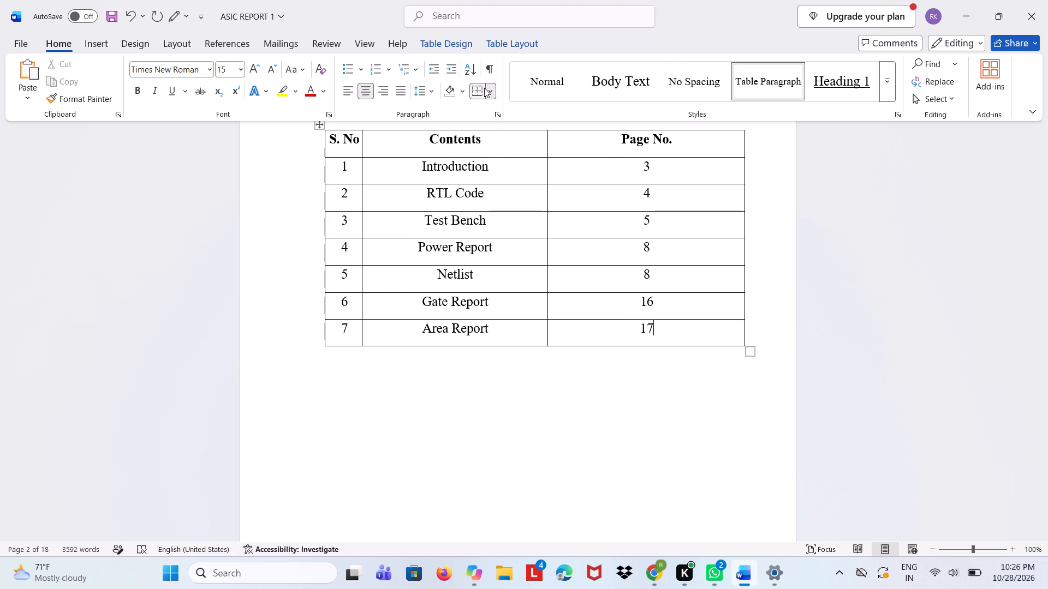
left_click(487, 91)
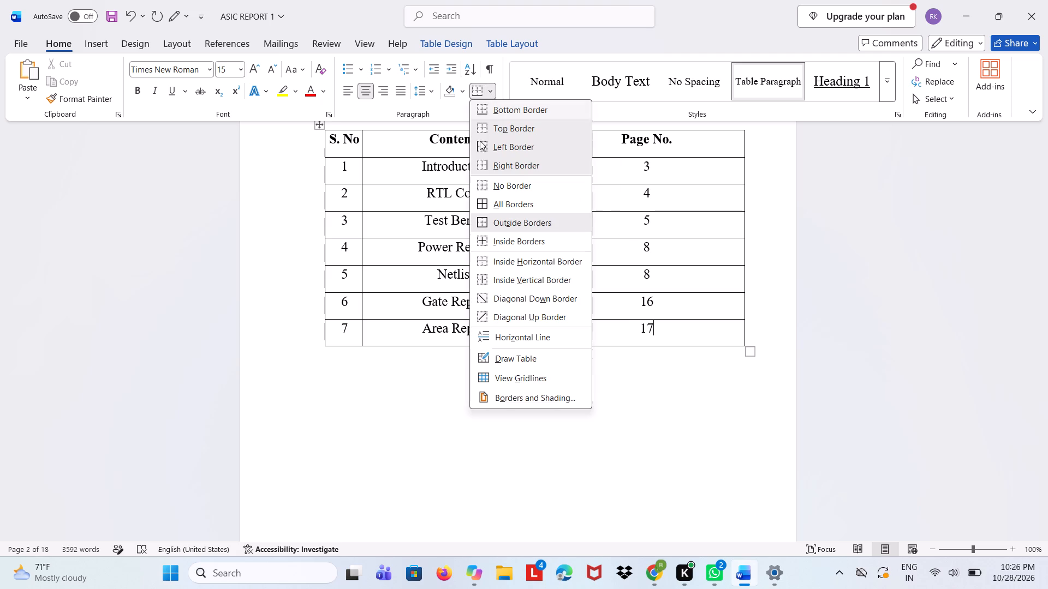
left_click(484, 208)
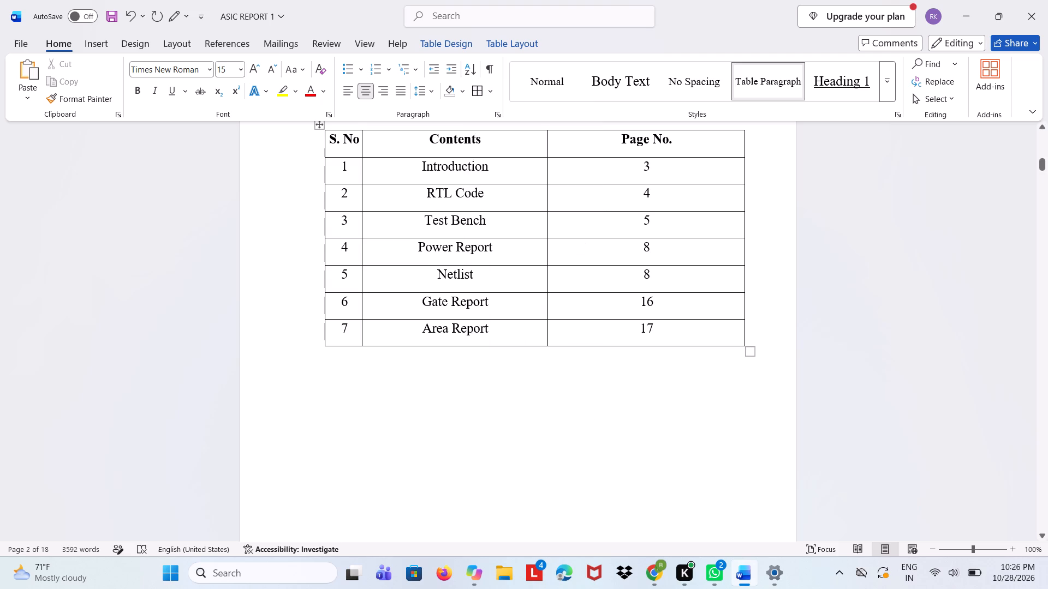
Add three empty rows below the Area Report row of the Table of Contents.
scroll(366, 327, "down", 2)
scroll(365, 475, "up", 2)
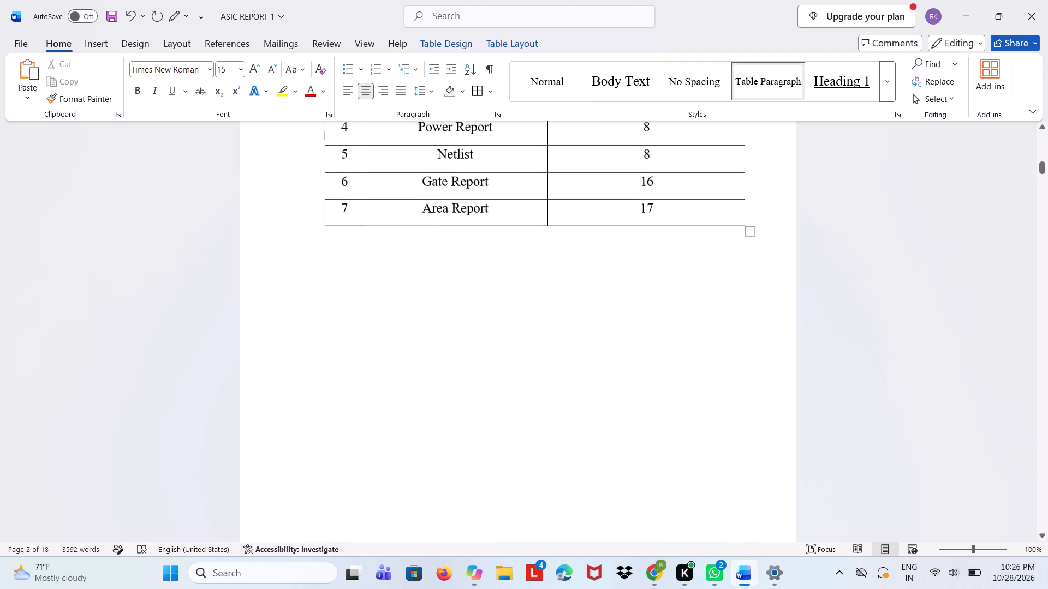
scroll(365, 475, "up", 1)
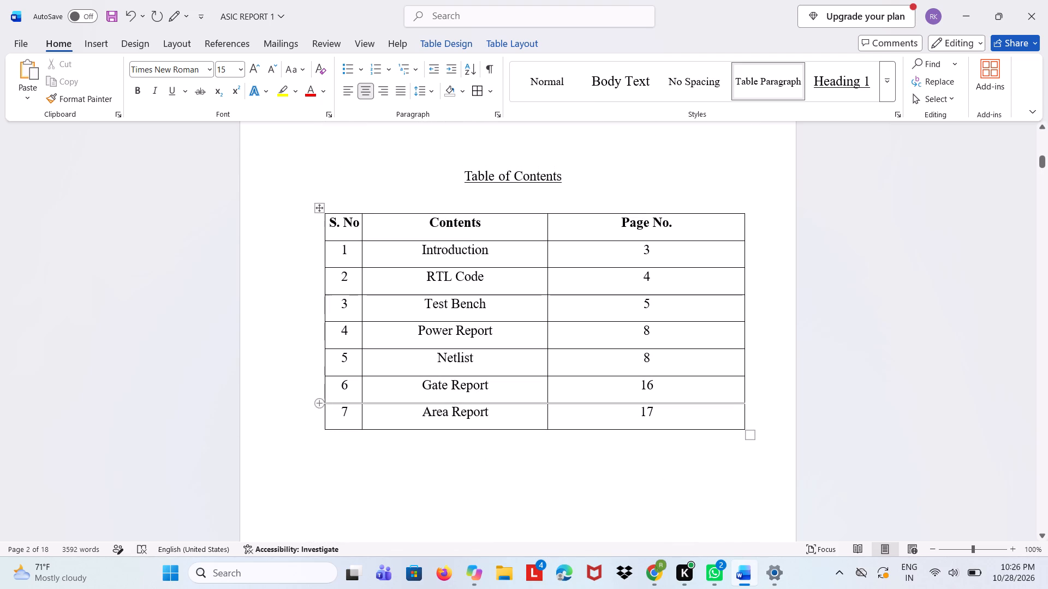
left_click_drag(325, 431, 332, 459)
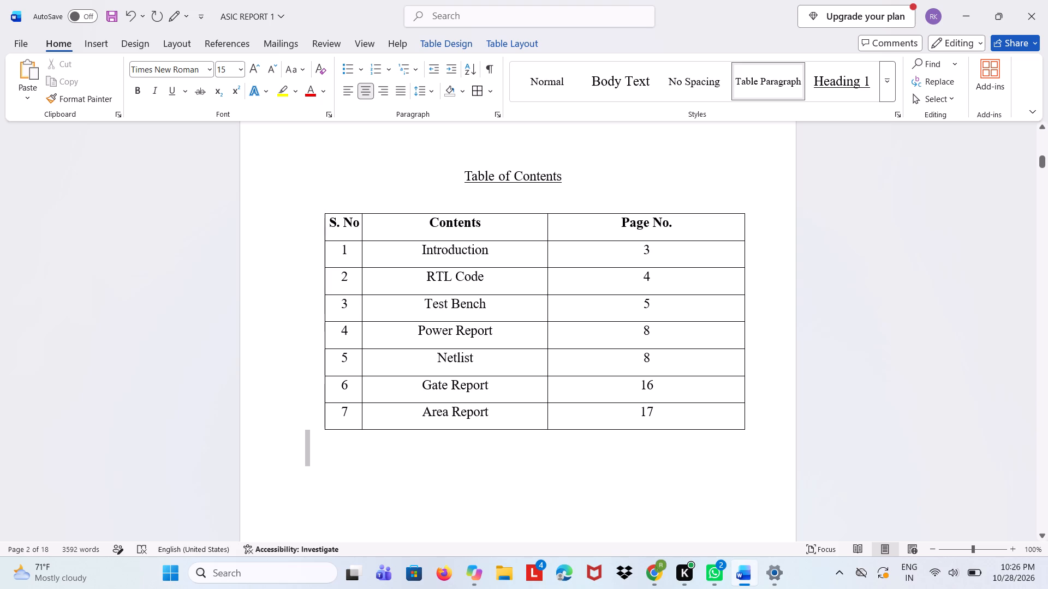
left_click_drag(332, 459, 396, 455)
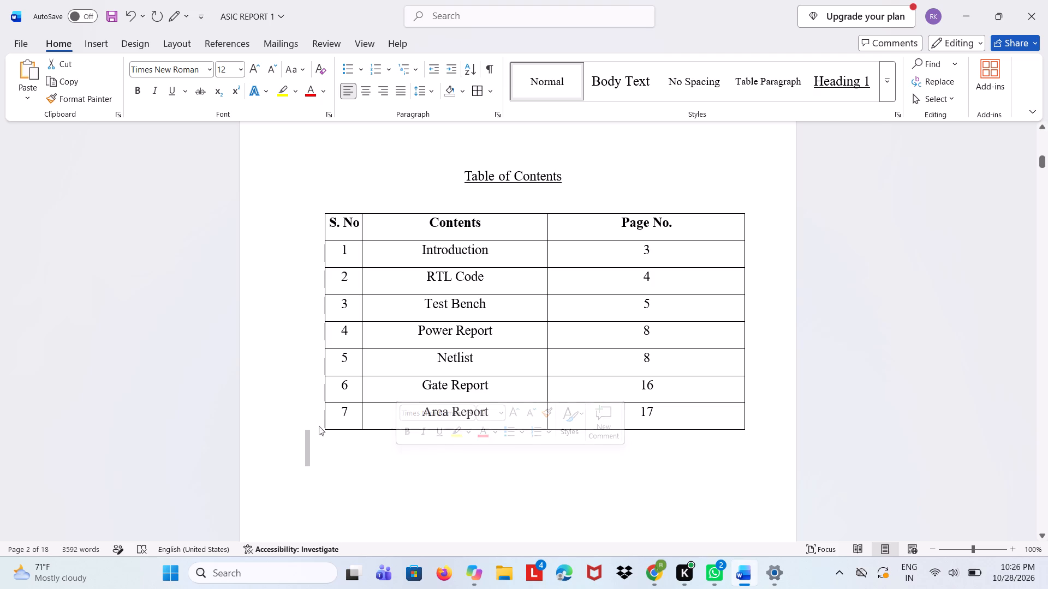
left_click(282, 414)
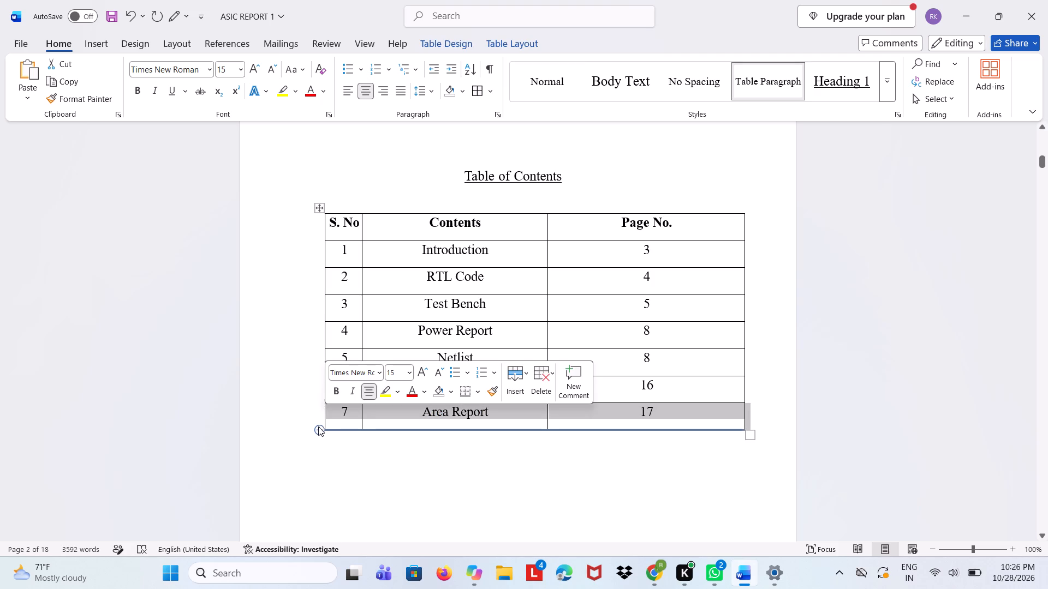
left_click(318, 432)
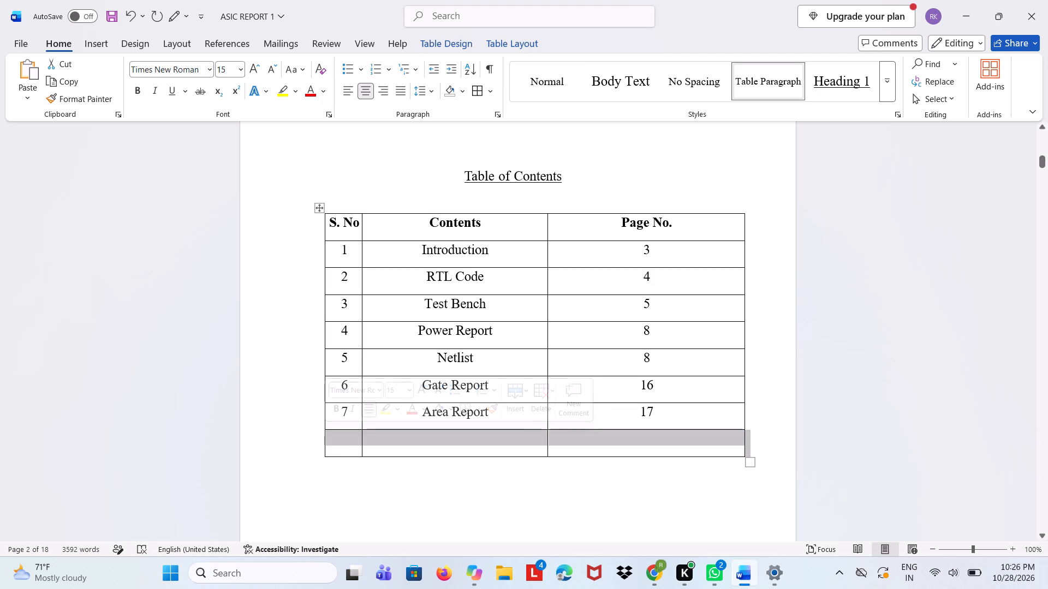
left_click(318, 454)
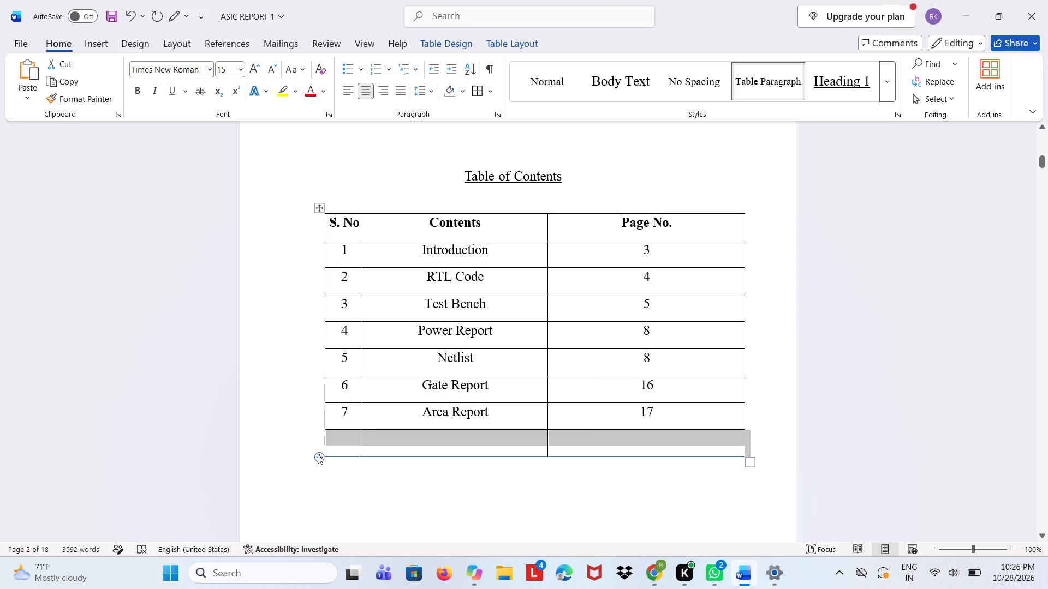
left_click(297, 437)
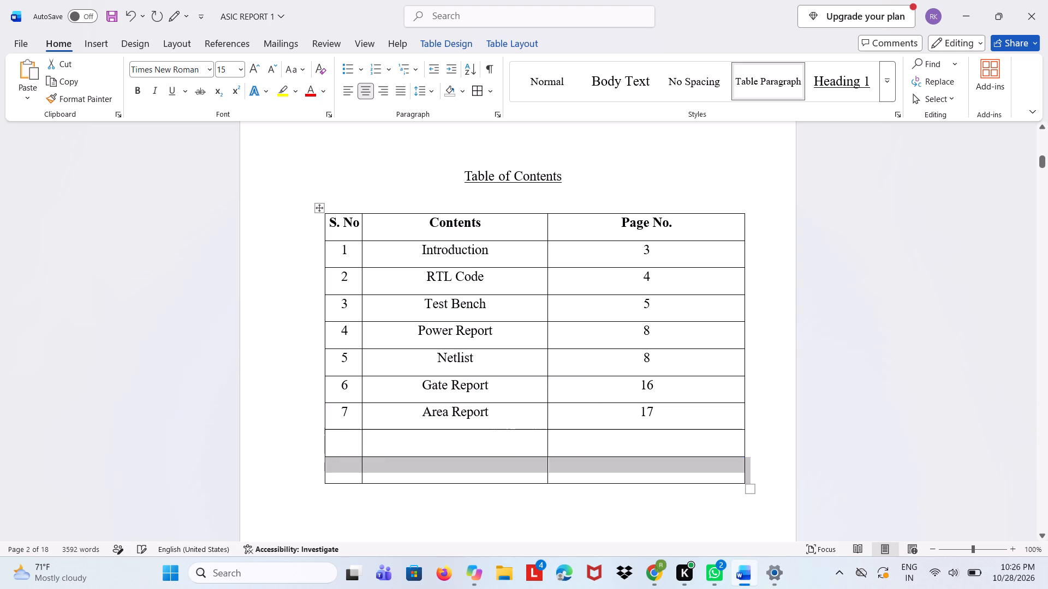
left_click(870, 311)
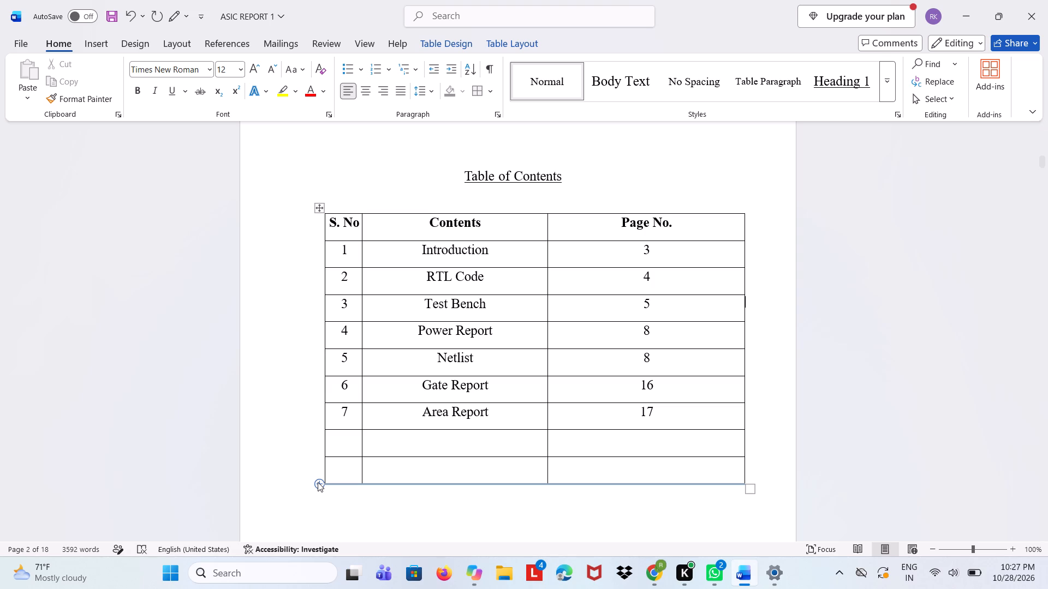
left_click(318, 482)
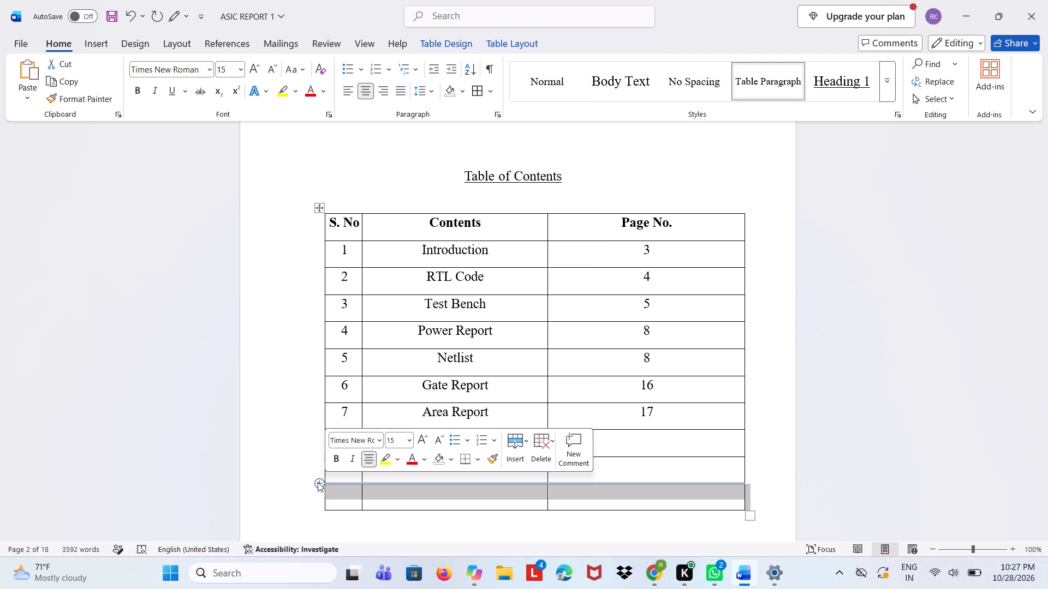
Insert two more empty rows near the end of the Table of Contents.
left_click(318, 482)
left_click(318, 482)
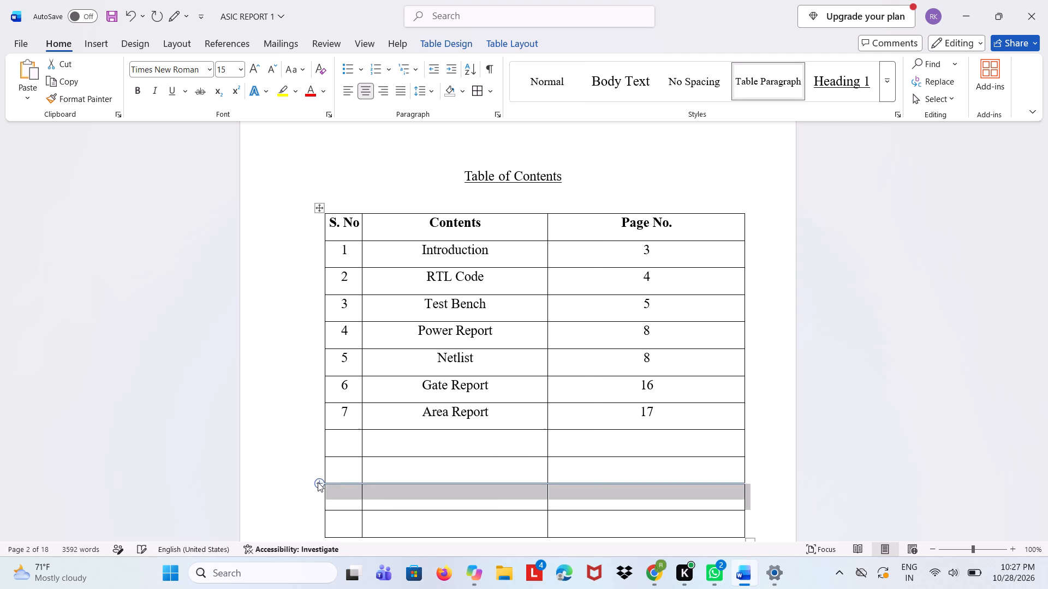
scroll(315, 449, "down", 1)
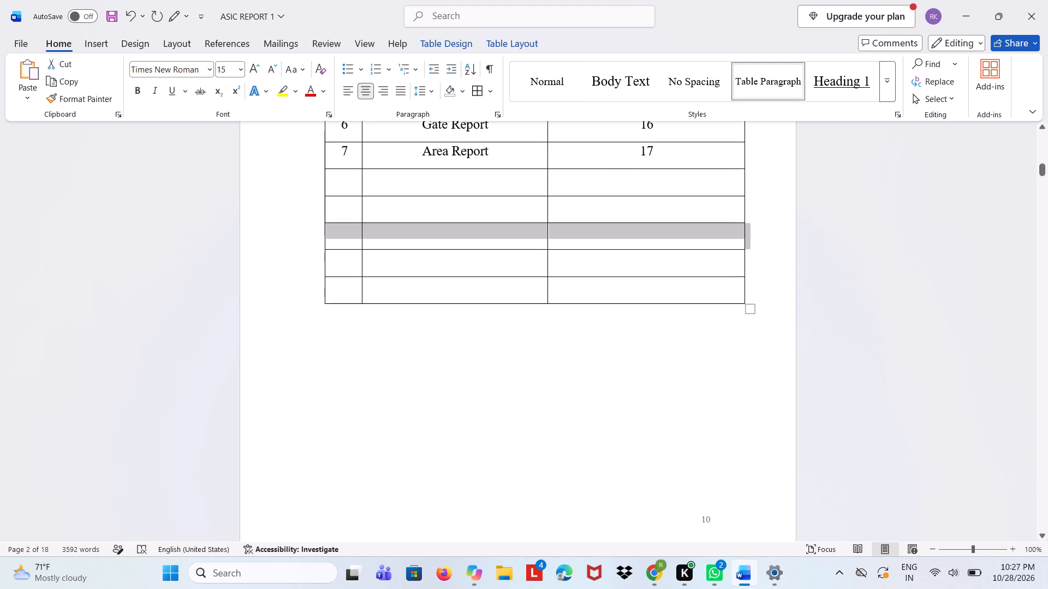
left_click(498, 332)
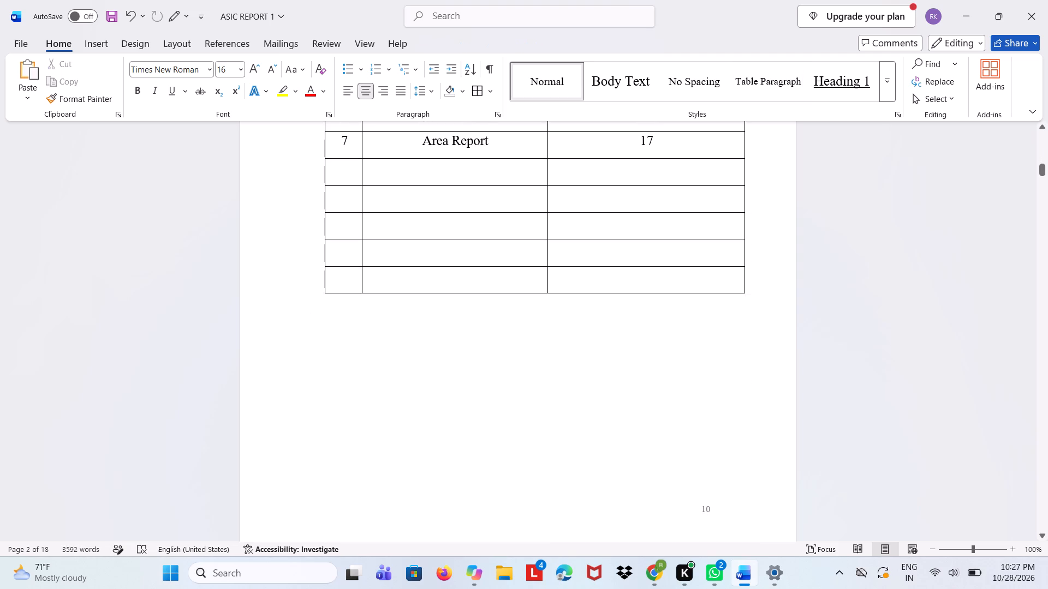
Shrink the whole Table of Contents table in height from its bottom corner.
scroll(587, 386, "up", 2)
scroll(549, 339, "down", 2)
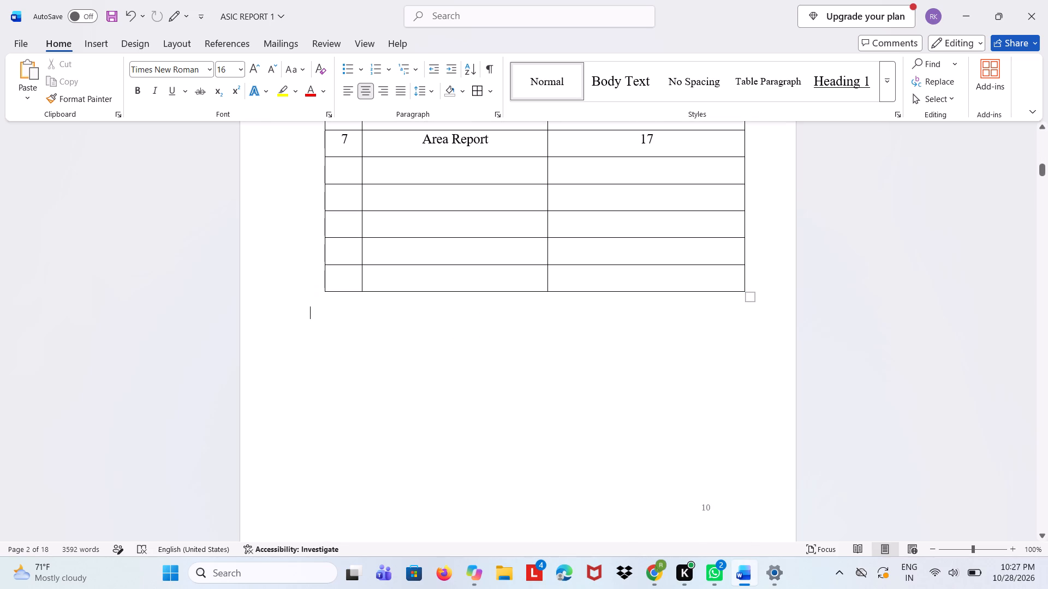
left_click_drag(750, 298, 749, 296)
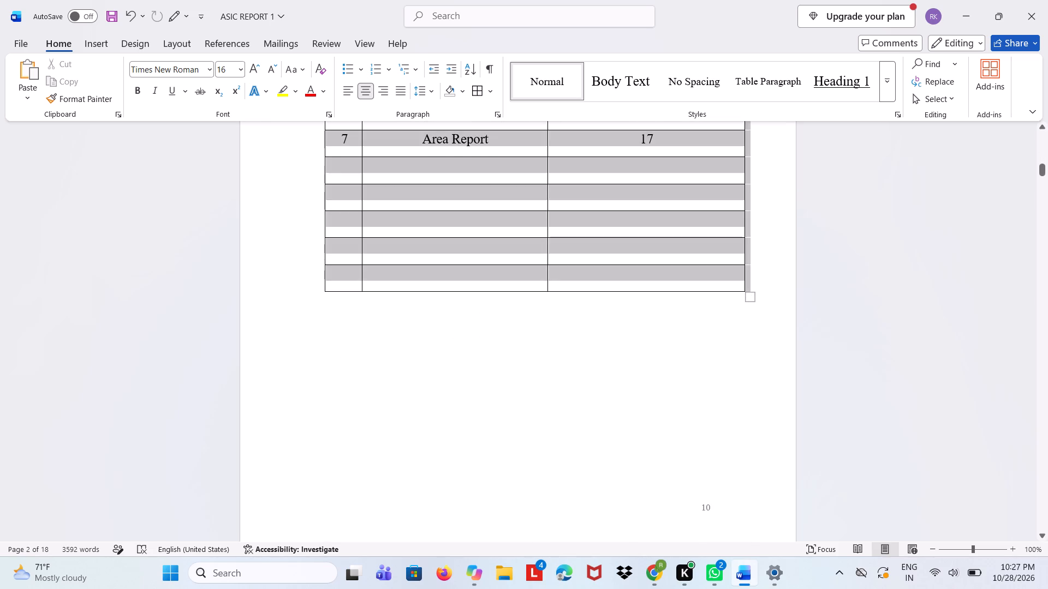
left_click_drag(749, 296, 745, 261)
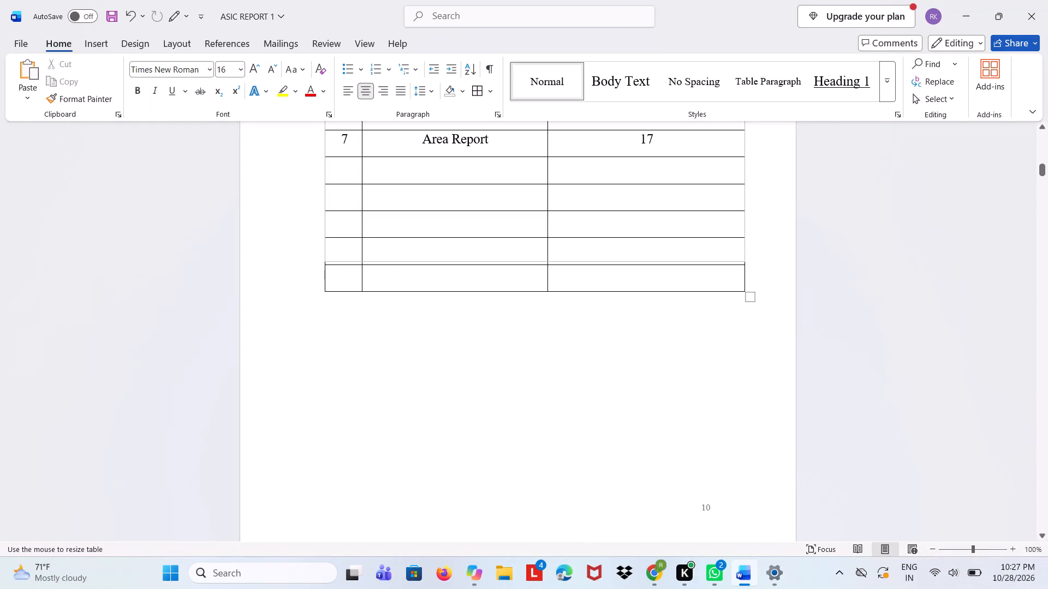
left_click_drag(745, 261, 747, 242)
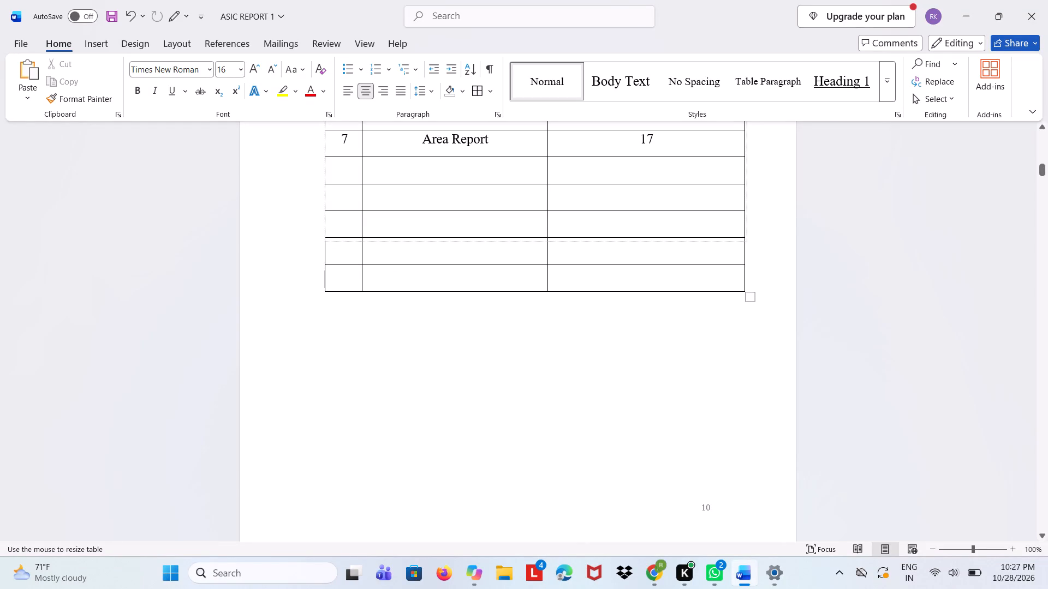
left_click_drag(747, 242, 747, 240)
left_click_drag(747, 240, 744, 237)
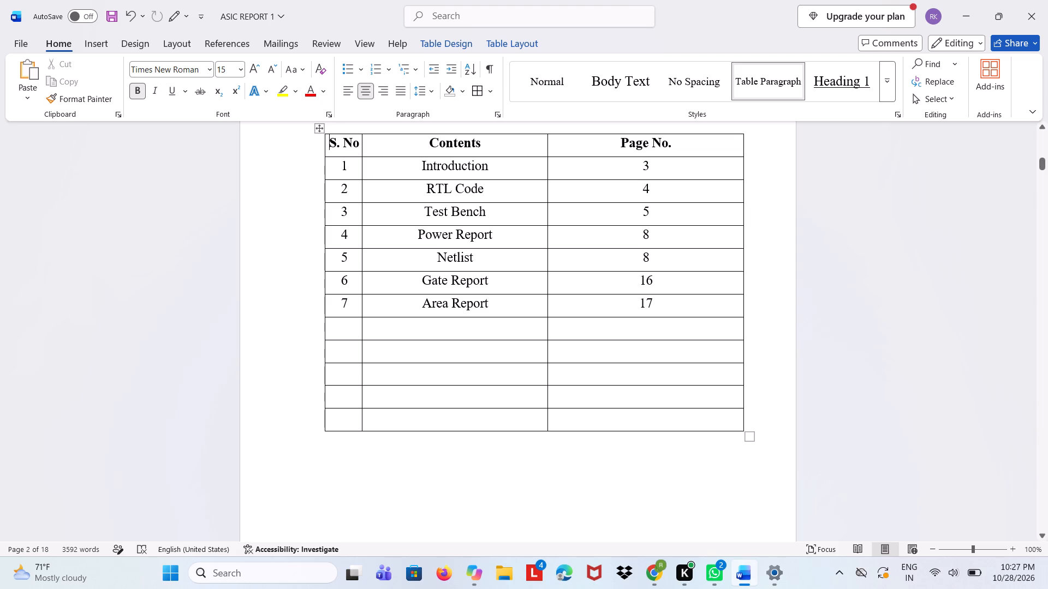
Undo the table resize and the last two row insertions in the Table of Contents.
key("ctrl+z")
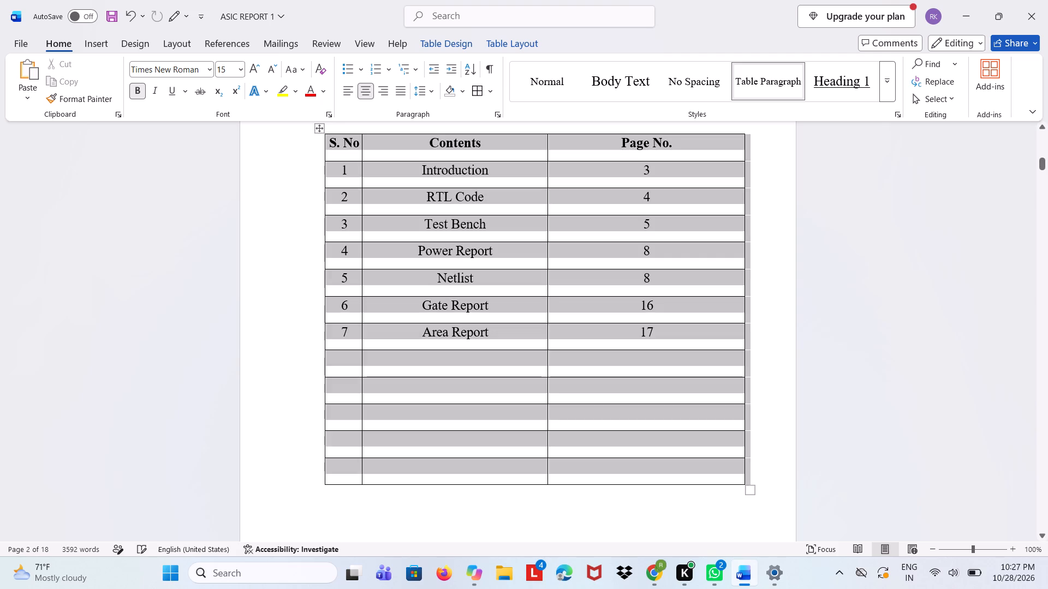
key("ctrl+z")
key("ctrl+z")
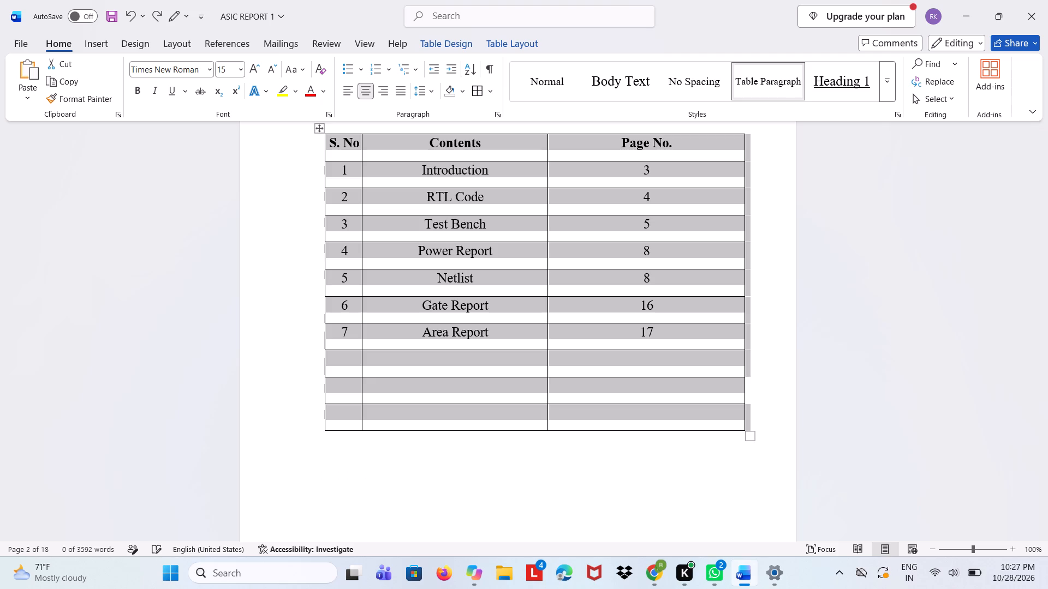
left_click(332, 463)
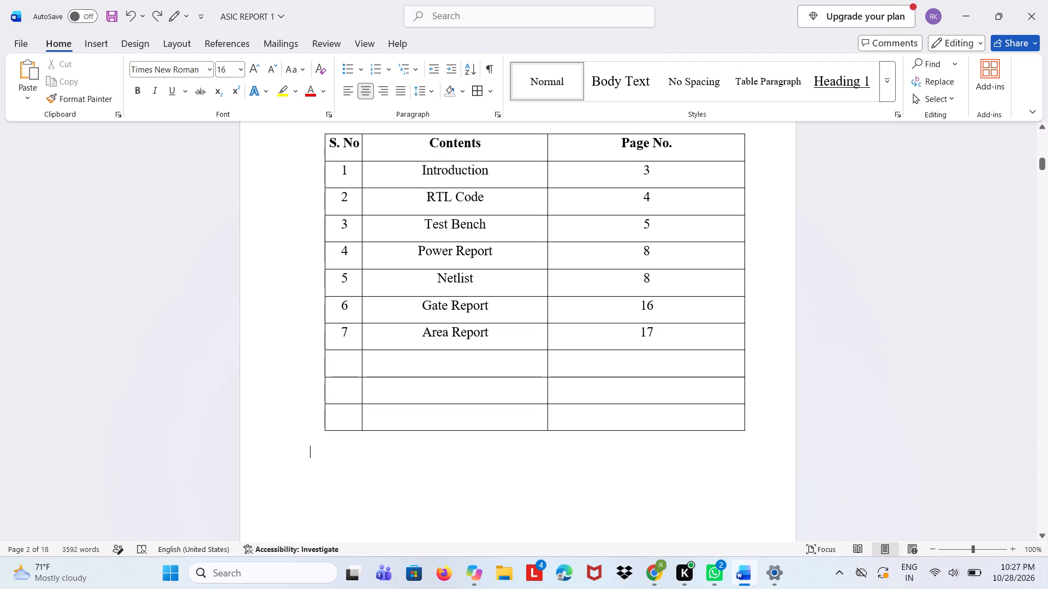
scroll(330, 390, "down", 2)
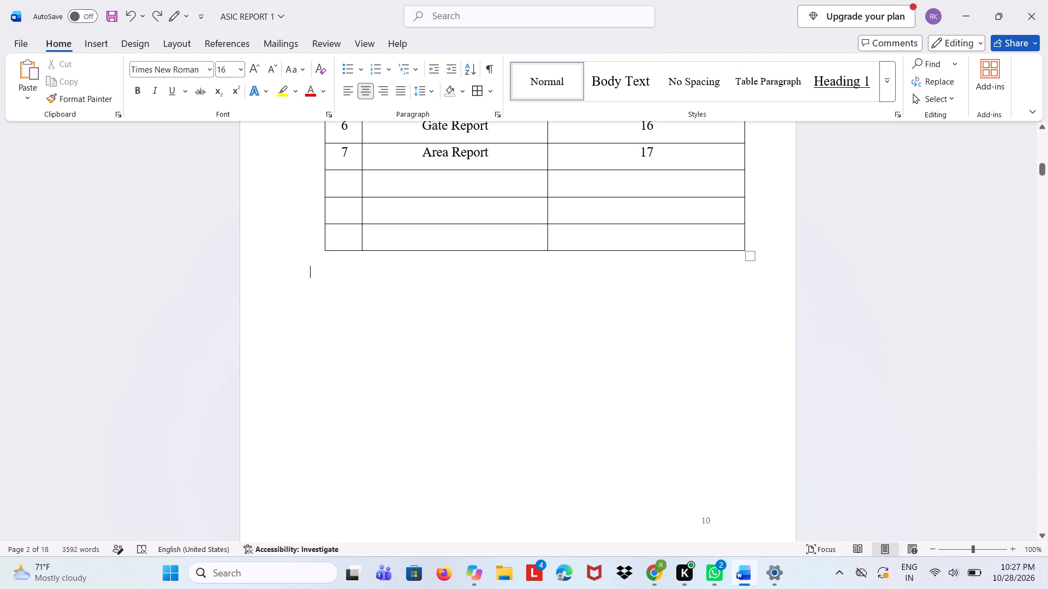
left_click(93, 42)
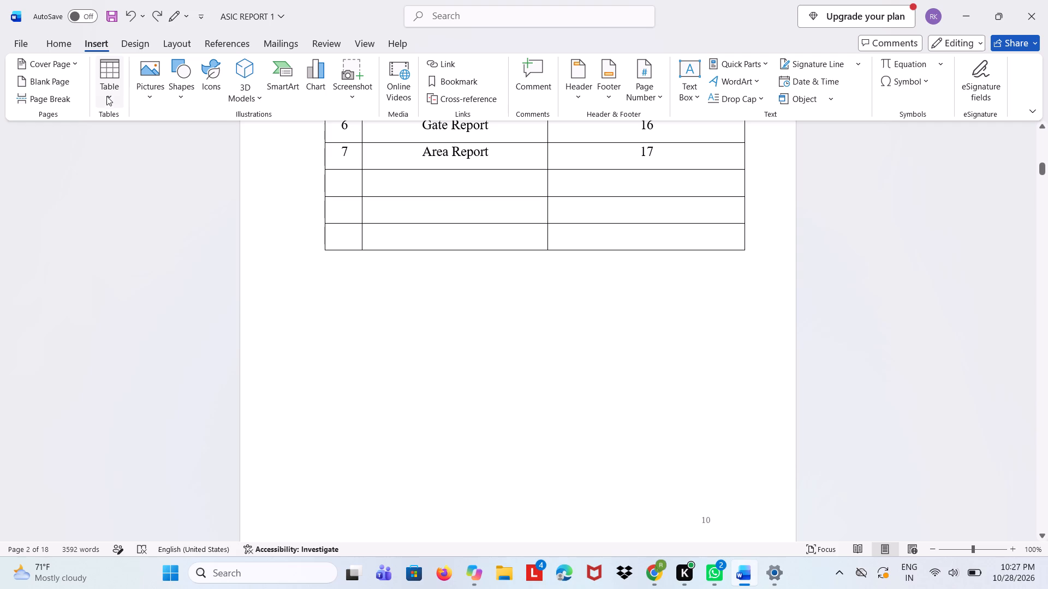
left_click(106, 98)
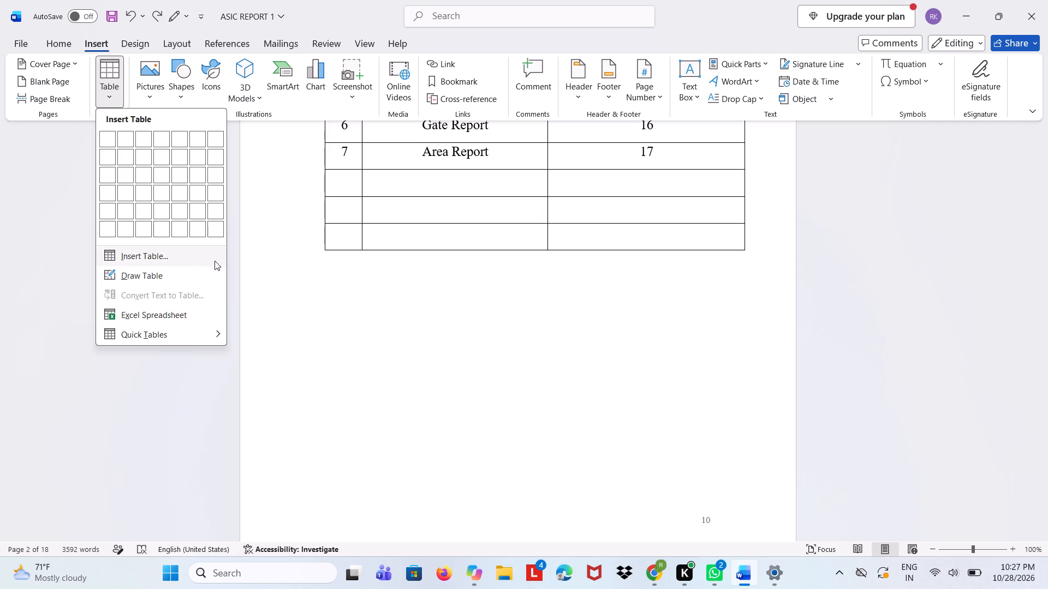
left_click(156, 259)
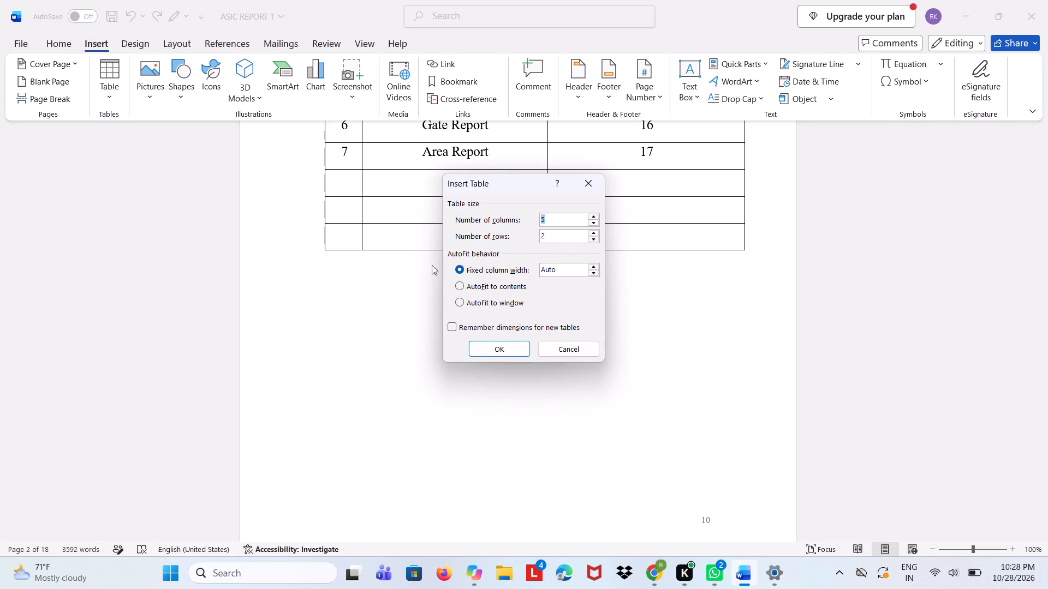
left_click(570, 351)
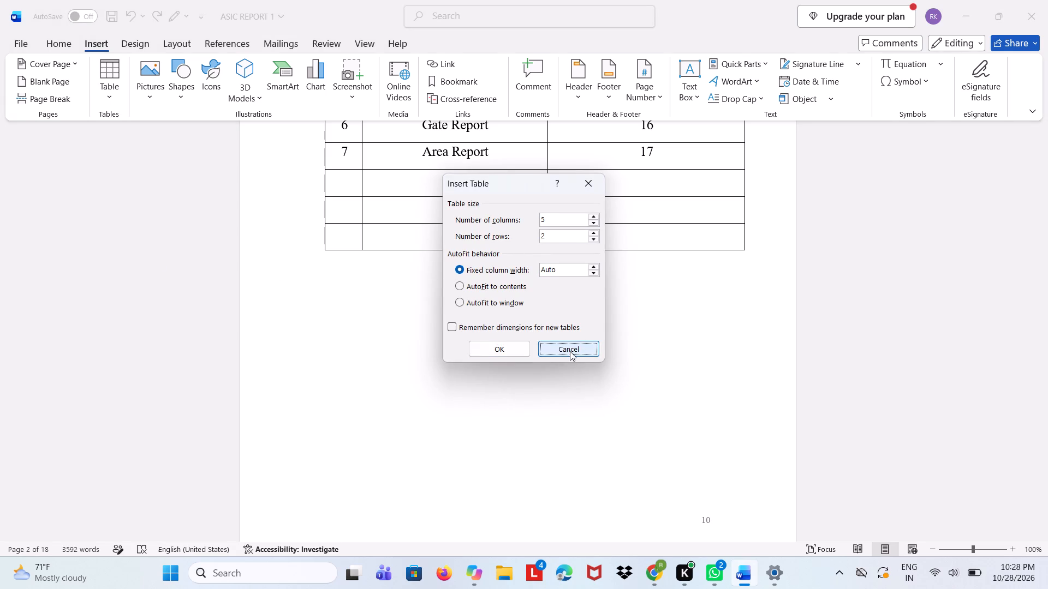
Fill the empty row below Area Report in the Table of Contents with serial number 8 and the entry "Time Report".
scroll(422, 353, "up", 1)
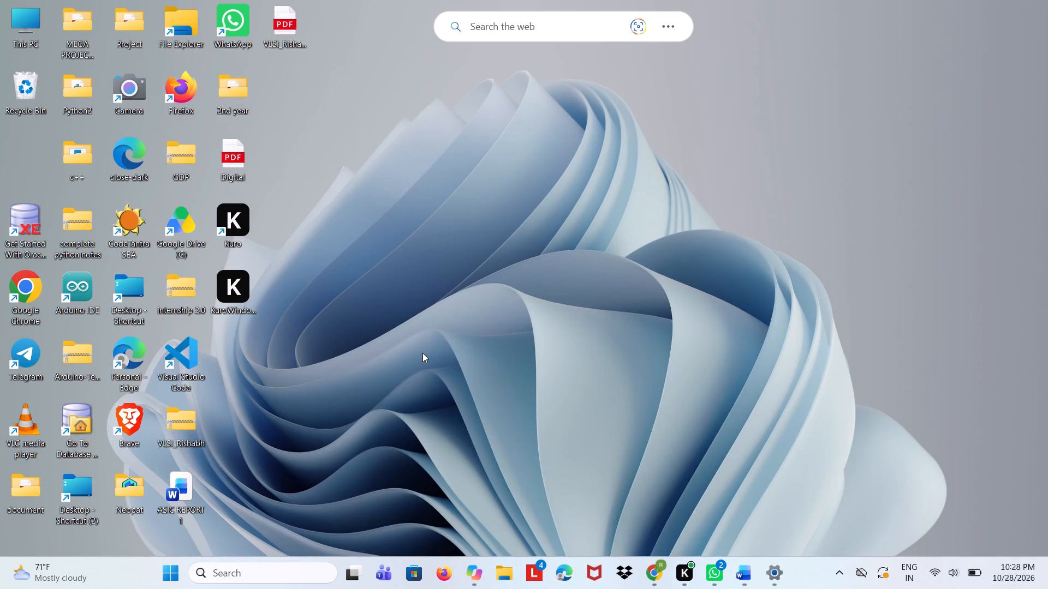
scroll(422, 353, "down", 2)
scroll(511, 290, "up", 1)
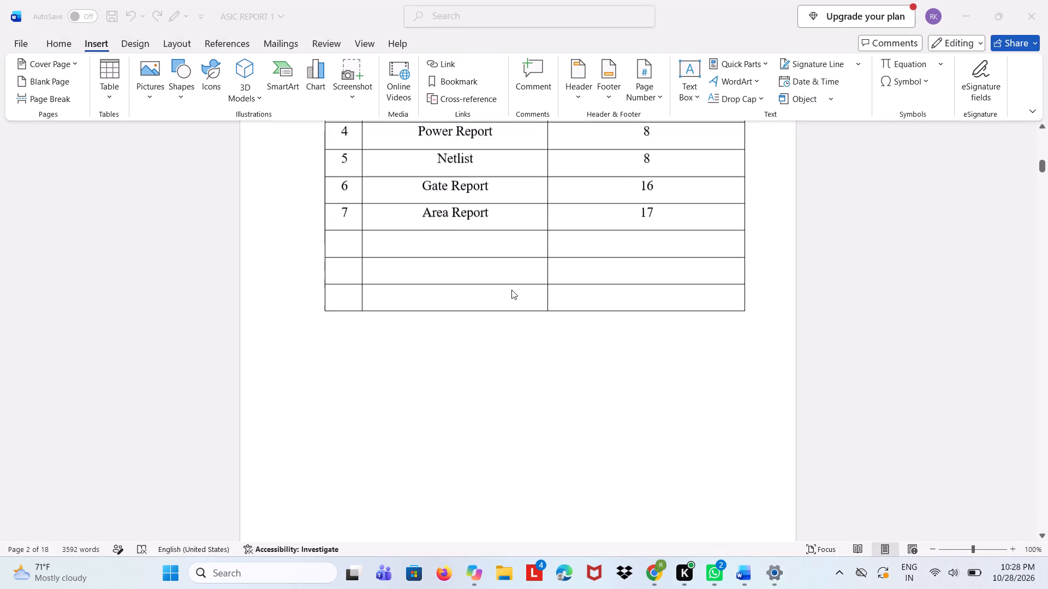
scroll(511, 290, "up", 1)
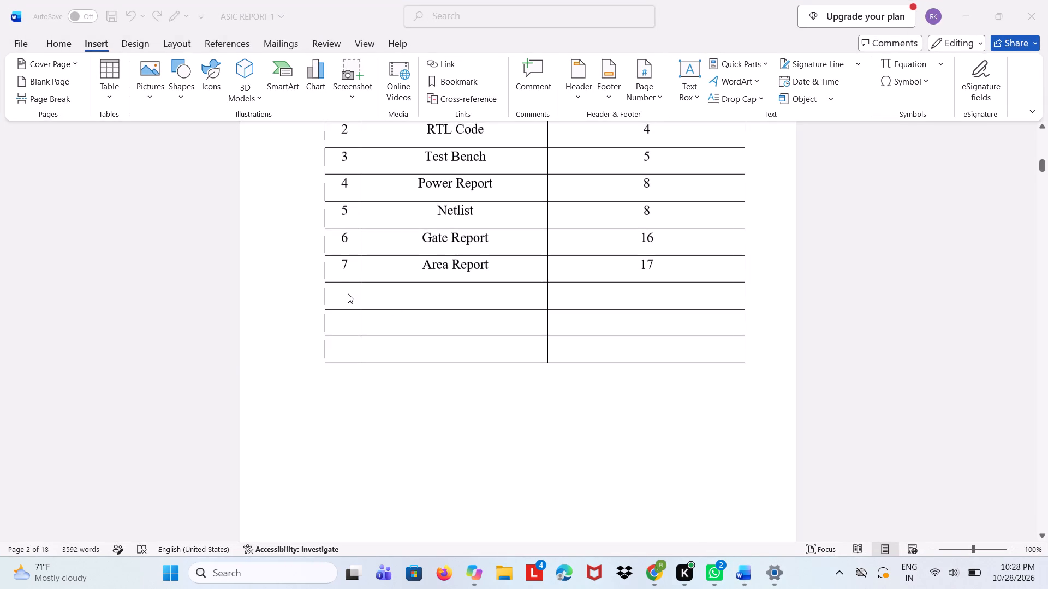
left_click(348, 293)
left_click(348, 293)
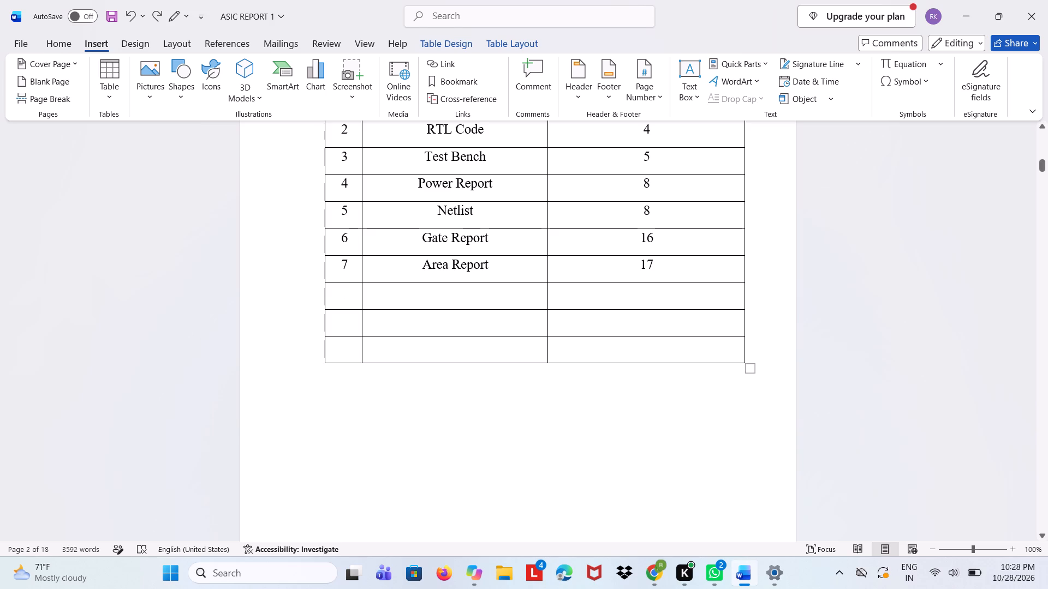
key("8")
left_click(461, 302)
type("Time")
key("space")
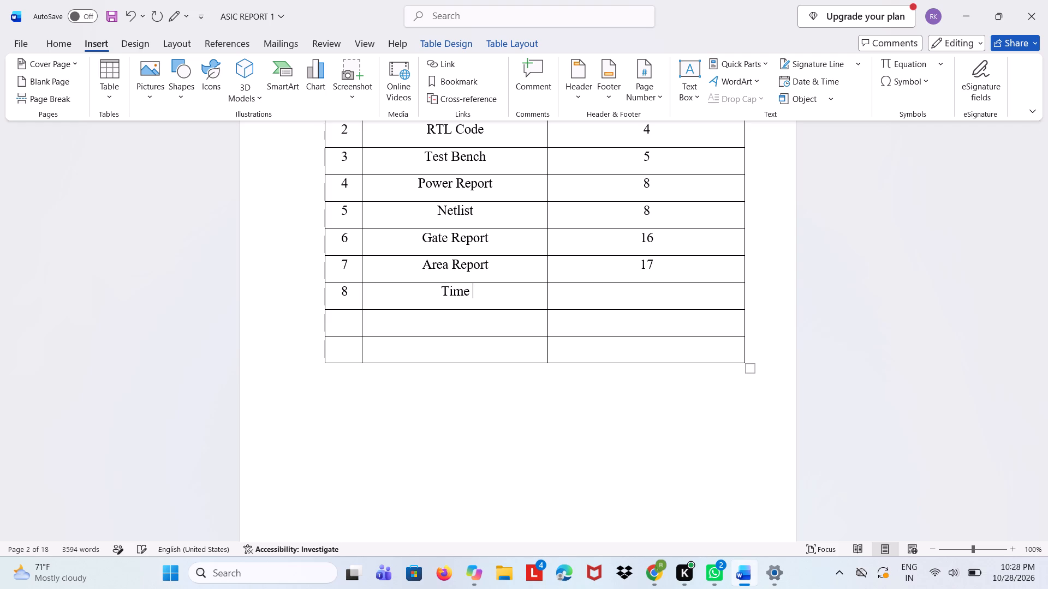
type("r")
key("BackSpace")
type("Report")
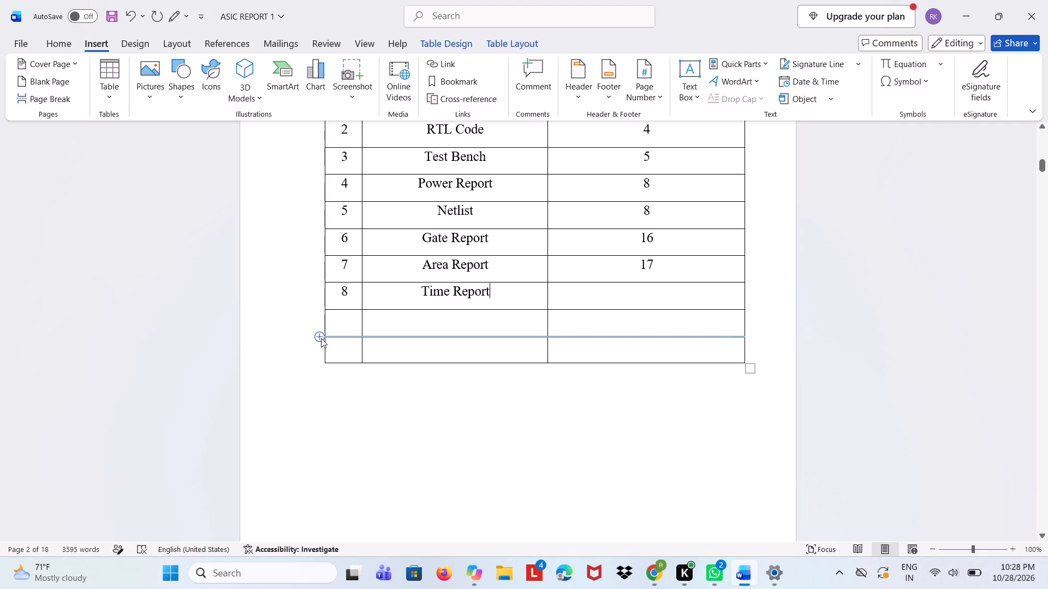
Fill the last two empty Table of Contents rows with serial numbers and entries 9 "Result" and 10 "Conclusion".
left_click(344, 321)
key("9")
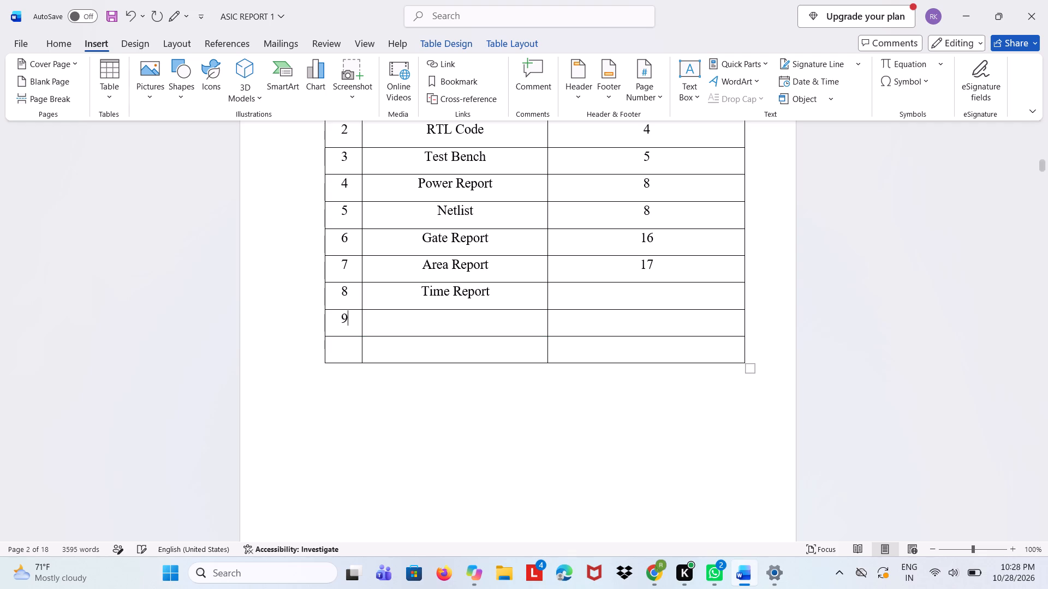
left_click(411, 321)
type("Result")
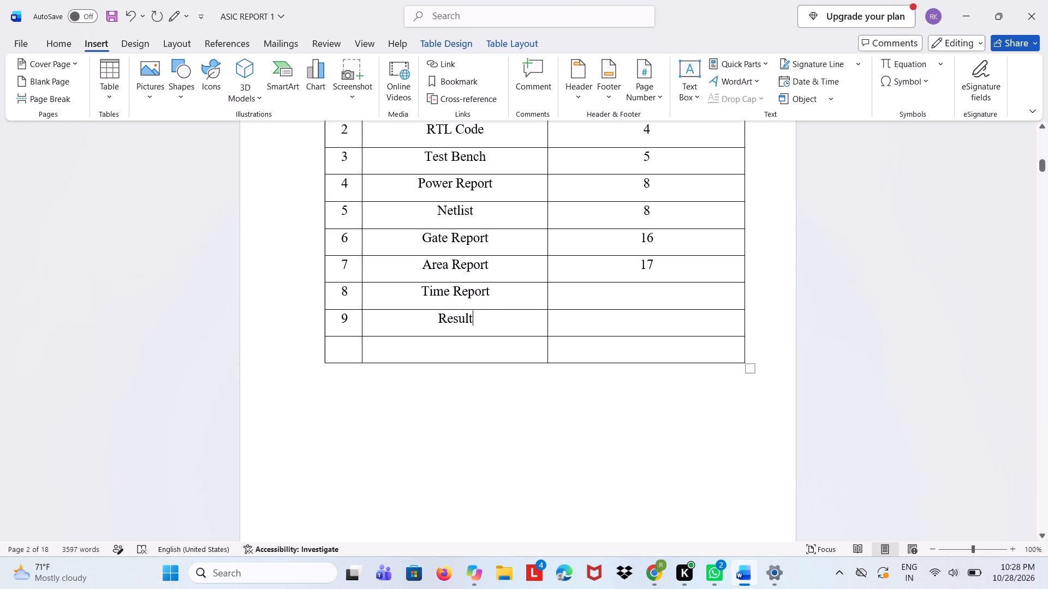
left_click(341, 351)
key("1")
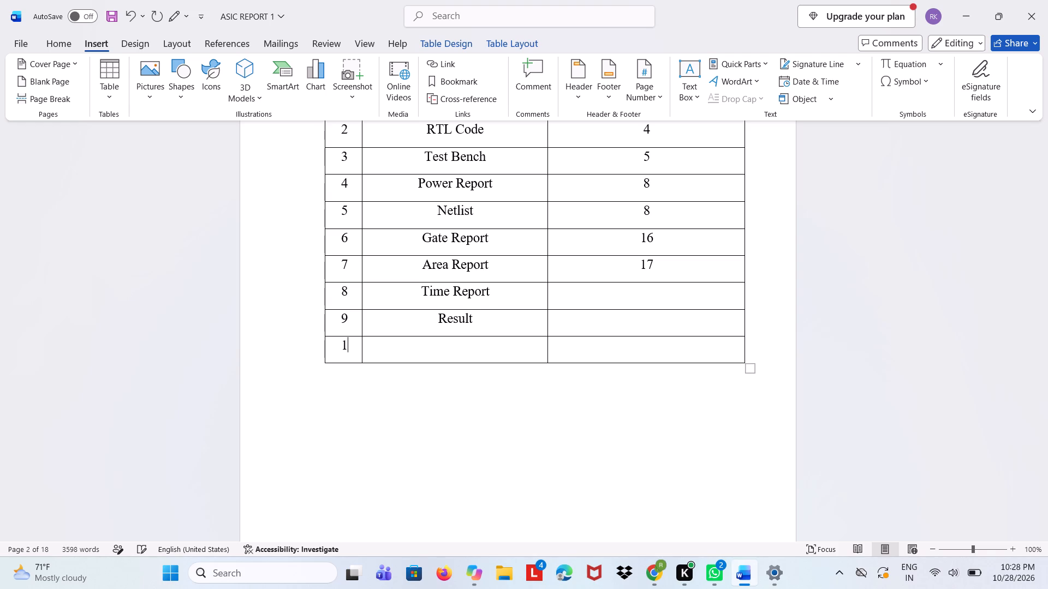
key("0")
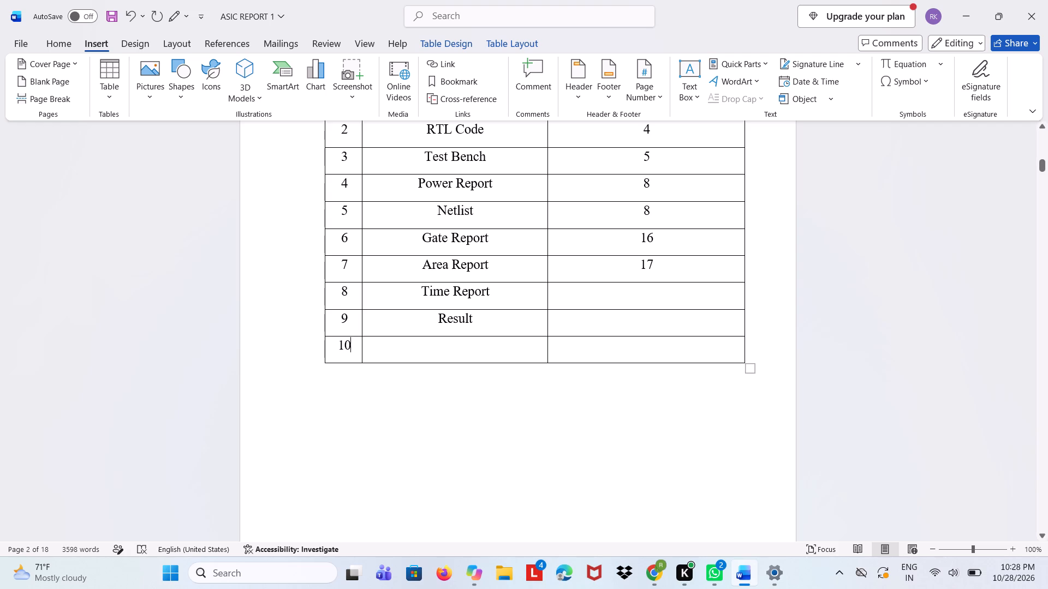
left_click(423, 347)
left_click(423, 347)
type("Co")
type("nclusion")
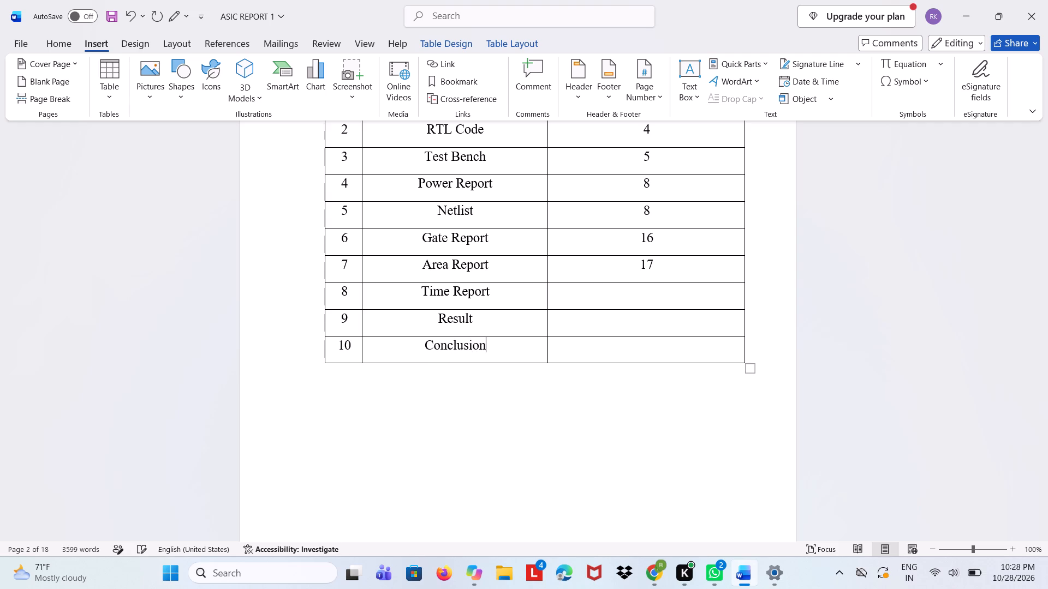
Enter page numbers 18 for Time Report, 19 for Result and 19 for Conclusion in the Table of Contents.
left_click(608, 296)
type("18")
left_click(614, 330)
type("19")
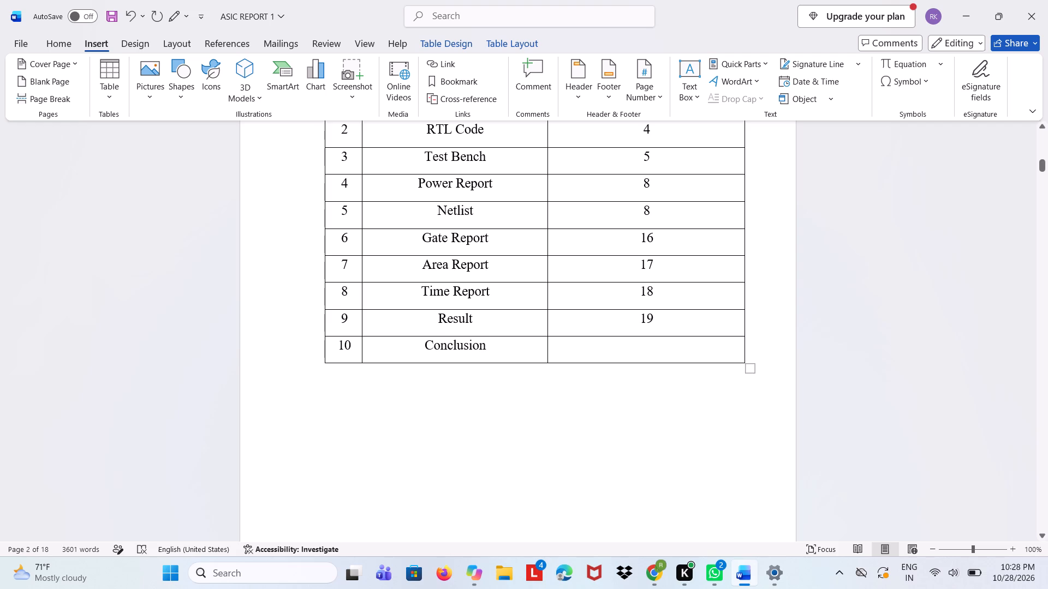
left_click(626, 350)
type("19")
Review the cover page and the entries of the Table of Contents.
scroll(636, 380, "up", 2)
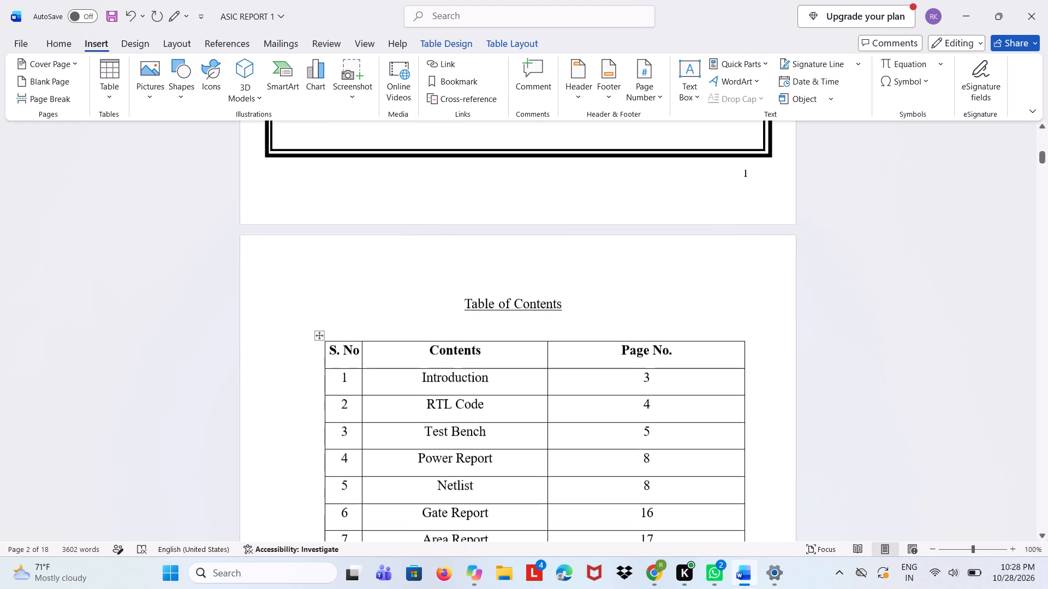
scroll(636, 380, "up", 2)
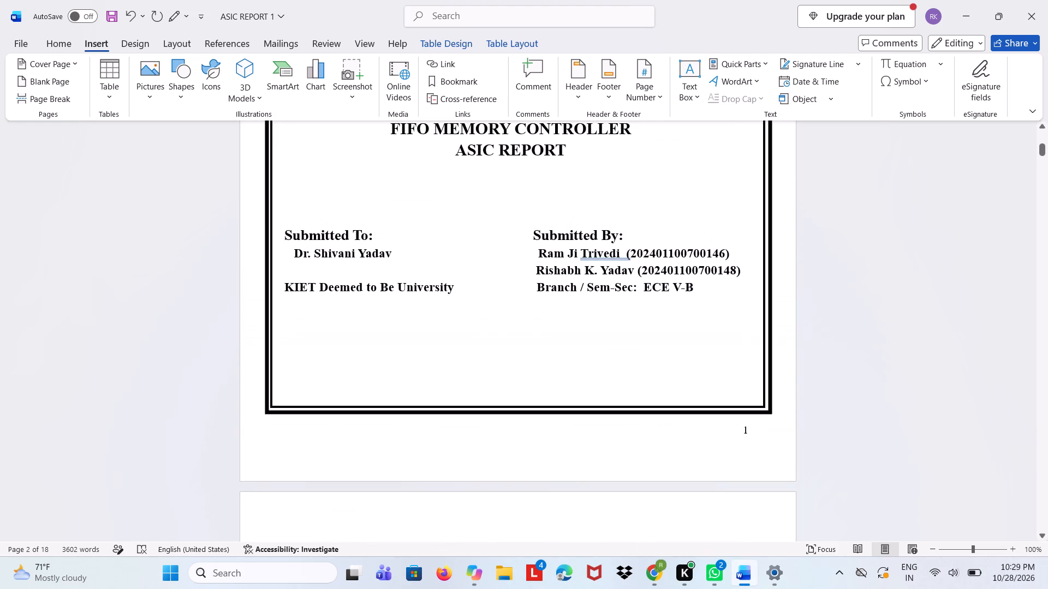
scroll(636, 380, "down", 2)
scroll(636, 380, "up", 1)
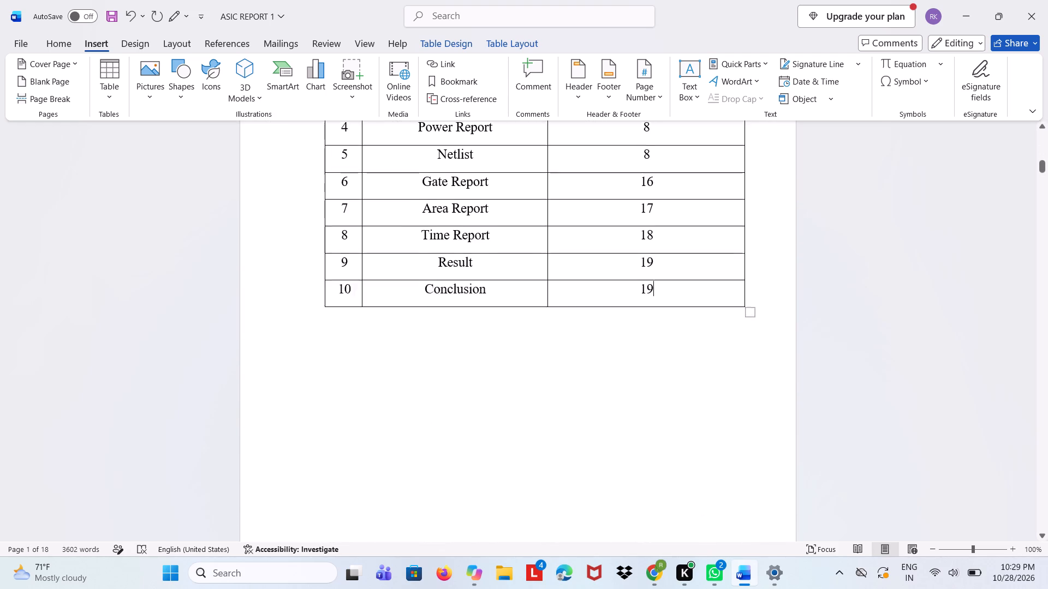
scroll(636, 380, "up", 1)
scroll(581, 388, "down", 1)
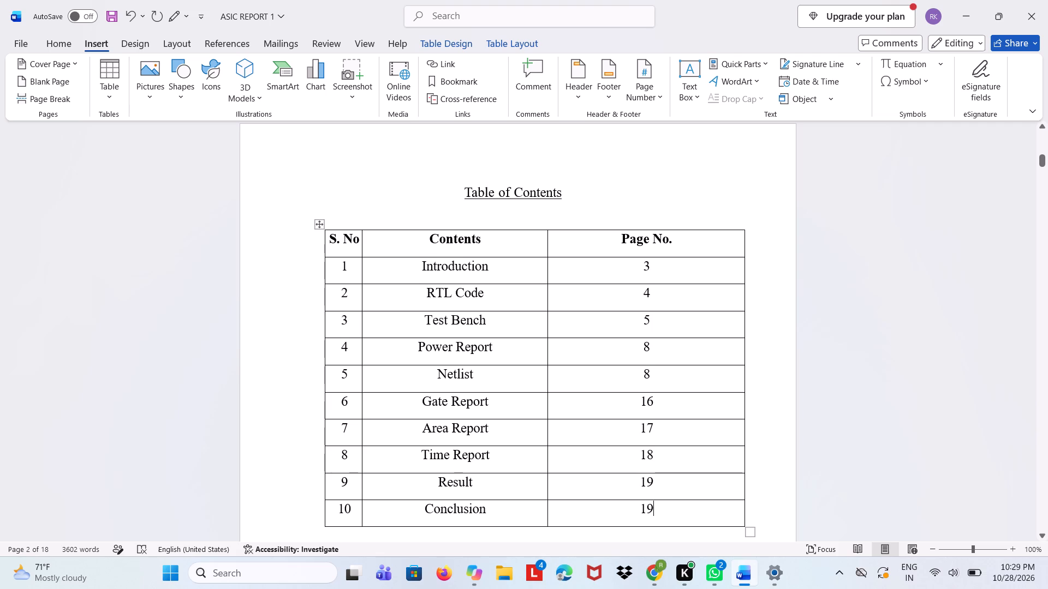
scroll(581, 388, "down", 1)
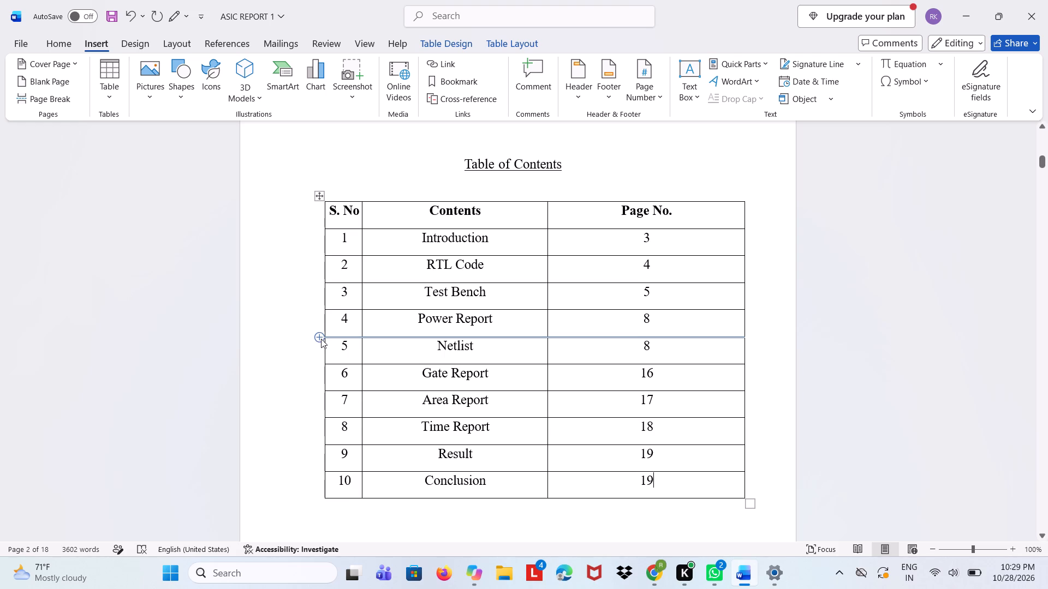
Insert a row between Power Report and Netlist in the Table of Contents with serial number 5 and the entry "Output".
left_click(321, 339)
left_click(354, 358)
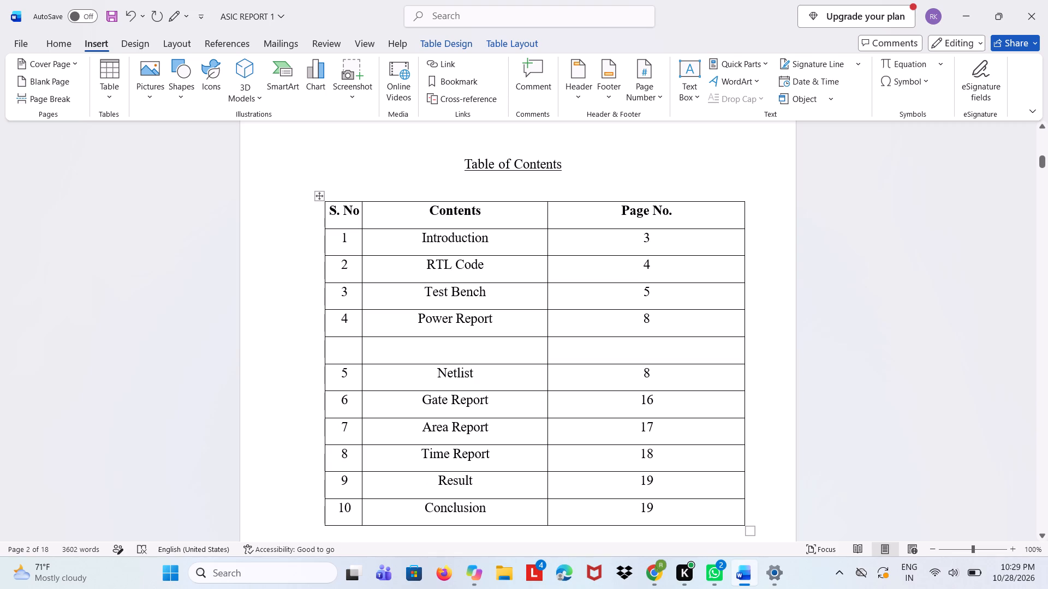
key("6")
key("BackSpace")
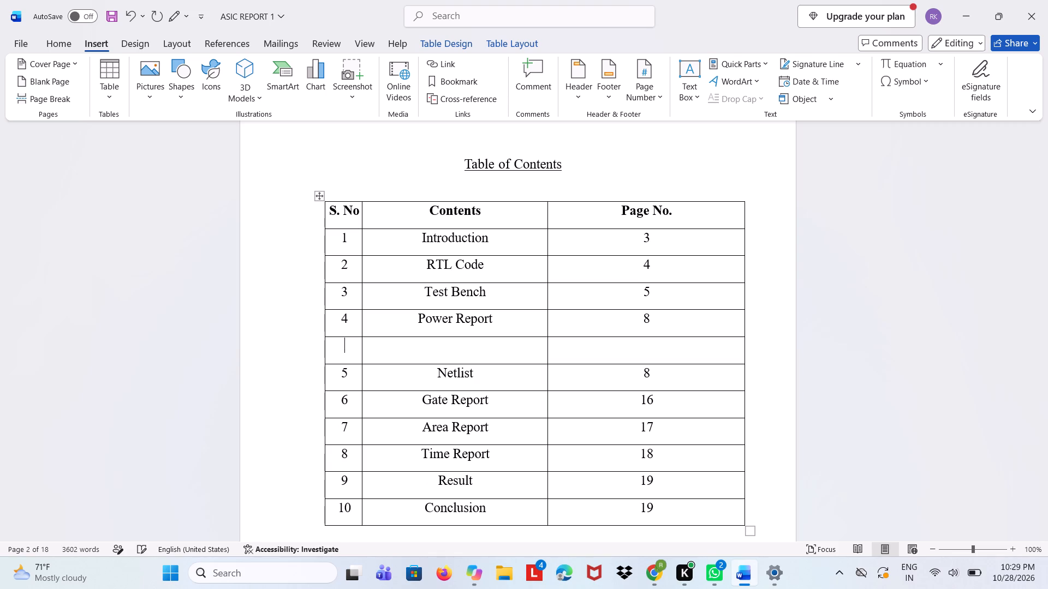
key("5")
left_click(429, 357)
type("Out[")
key("BackSpace")
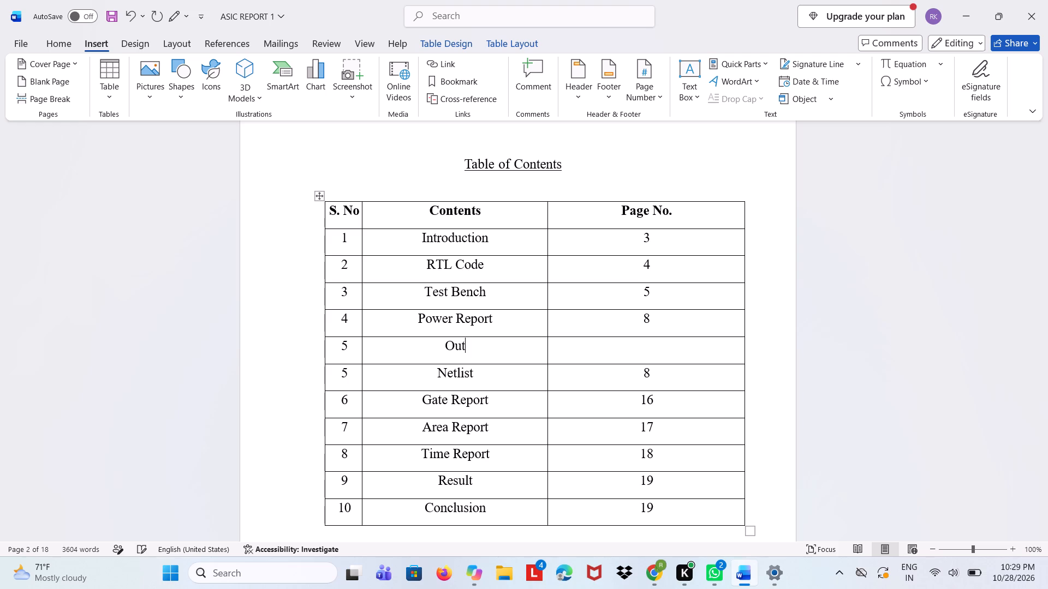
type("put")
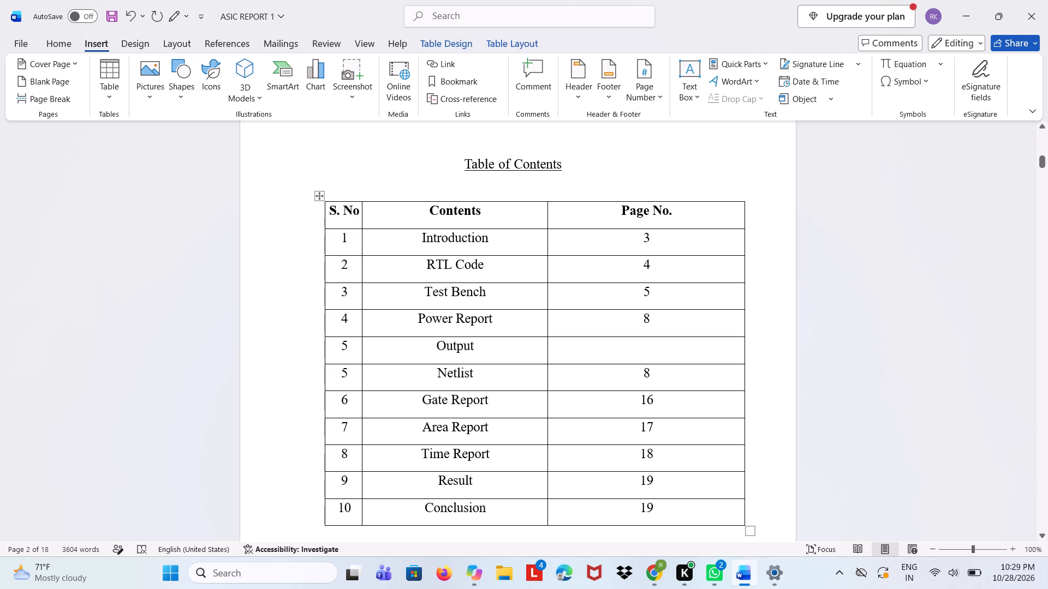
Renumber the Table of Contents entries Netlist, Gate Report, Area Report and Time Report as 6, 7, 8 and 9.
left_click(346, 376)
key("BackSpace")
key("6")
key("Down")
key("BackSpace")
key("7")
key("Down")
key("BackSpace")
key("8")
key("Down")
key("BackSpace")
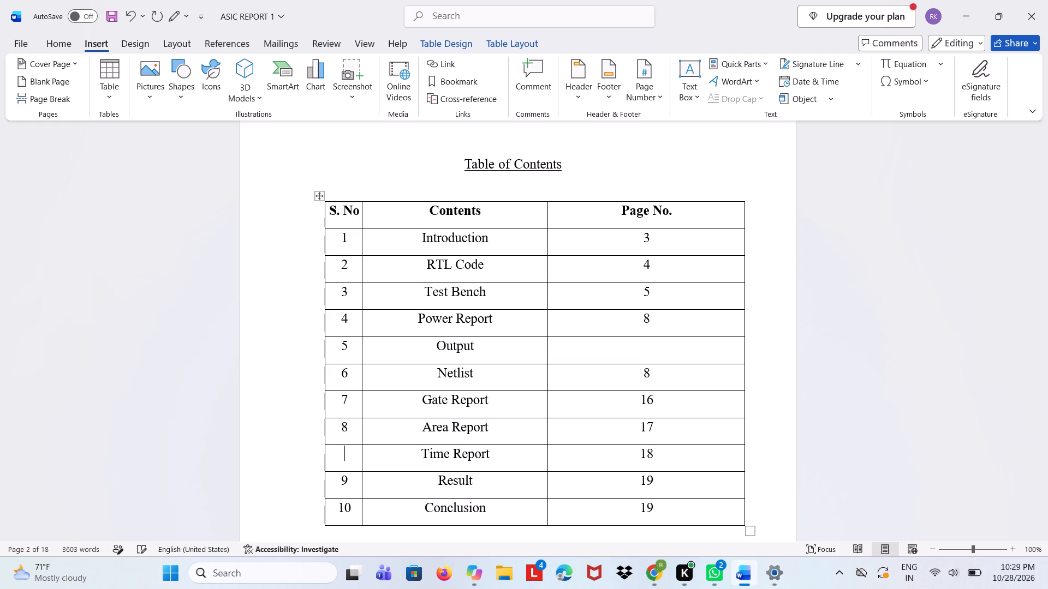
key("9")
Renumber the Result and Conclusion entries in the Table of Contents as 10 and 11.
key("Down")
type("10")
key("BackSpace")
key("BackSpace")
key("BackSpace")
type("10")
key("Down")
key("BackSpace")
key("1")
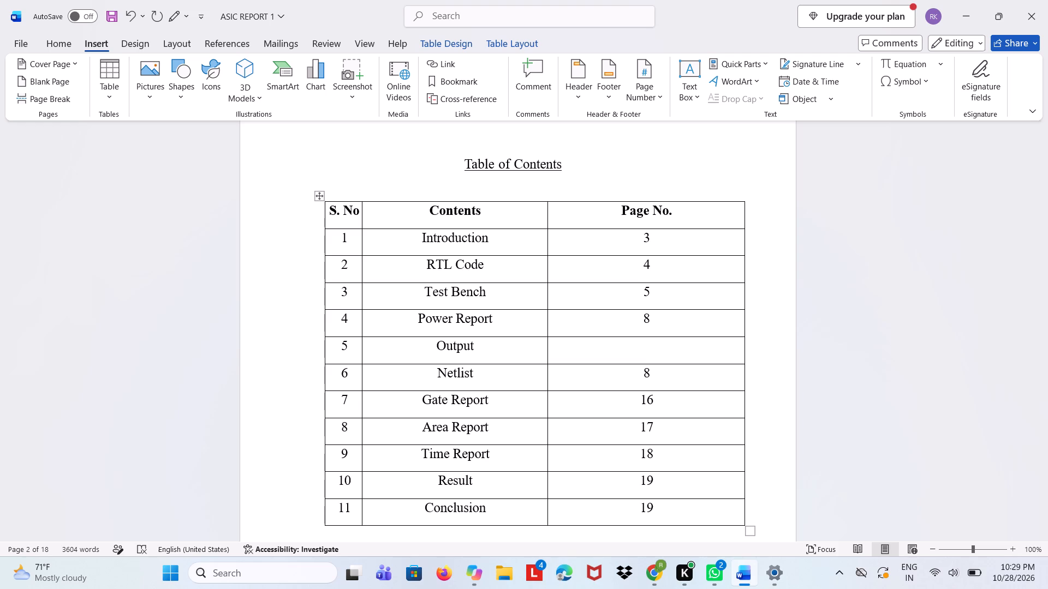
Enter page number 8 for Output and set the Power Report page number to 9 in the Table of Contents.
left_click(635, 356)
key("8")
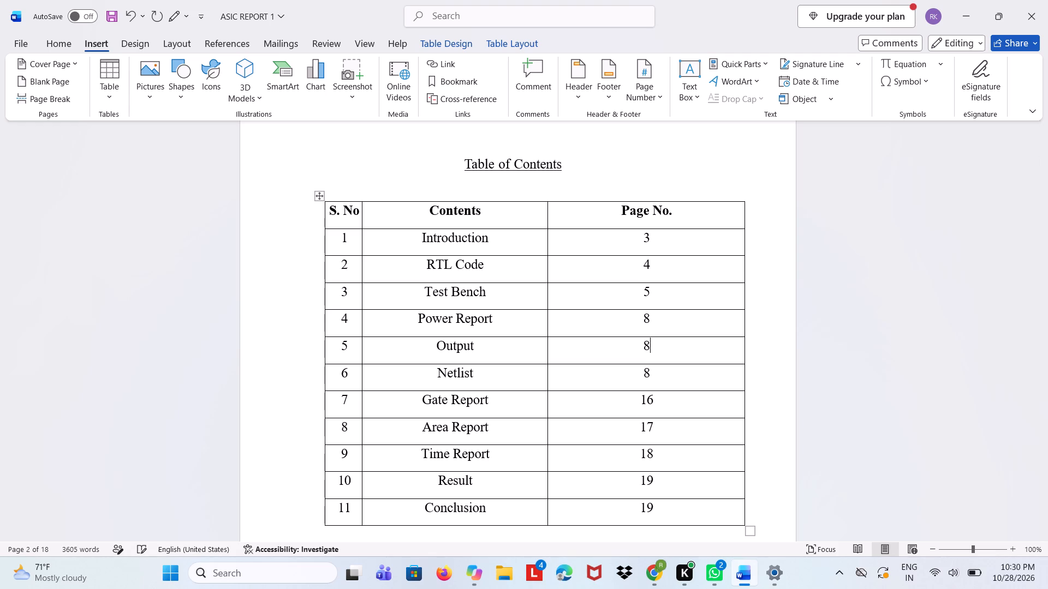
key("Up")
key("BackSpace")
key("9")
Copy "Power Report" from row 4 of the Table of Contents over the "Output" entry in row 5.
left_click_drag(496, 319, 385, 327)
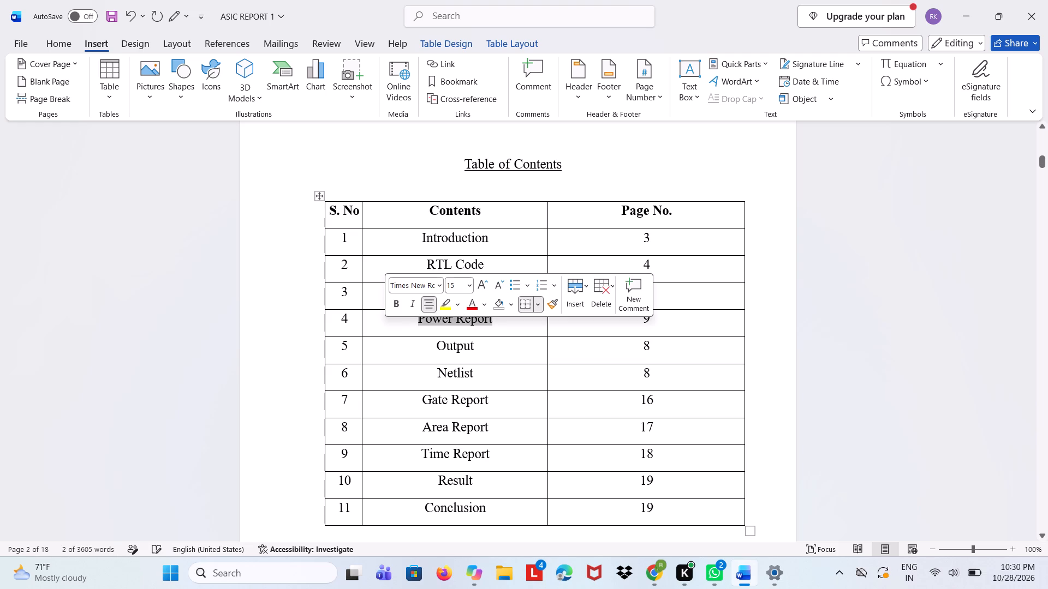
key("ctrl+c")
left_click(488, 349)
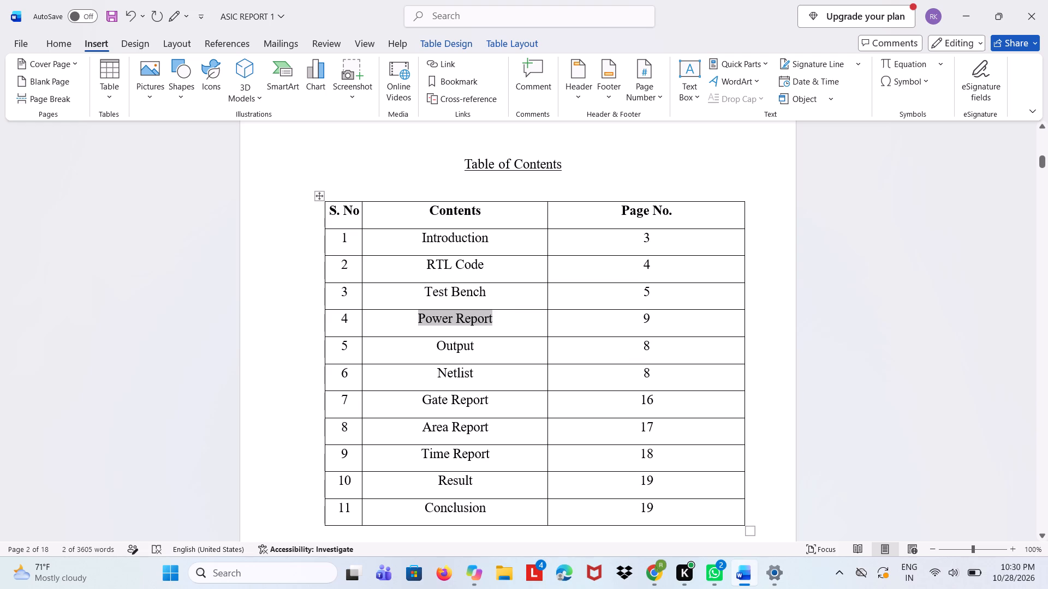
left_click_drag(488, 349, 443, 352)
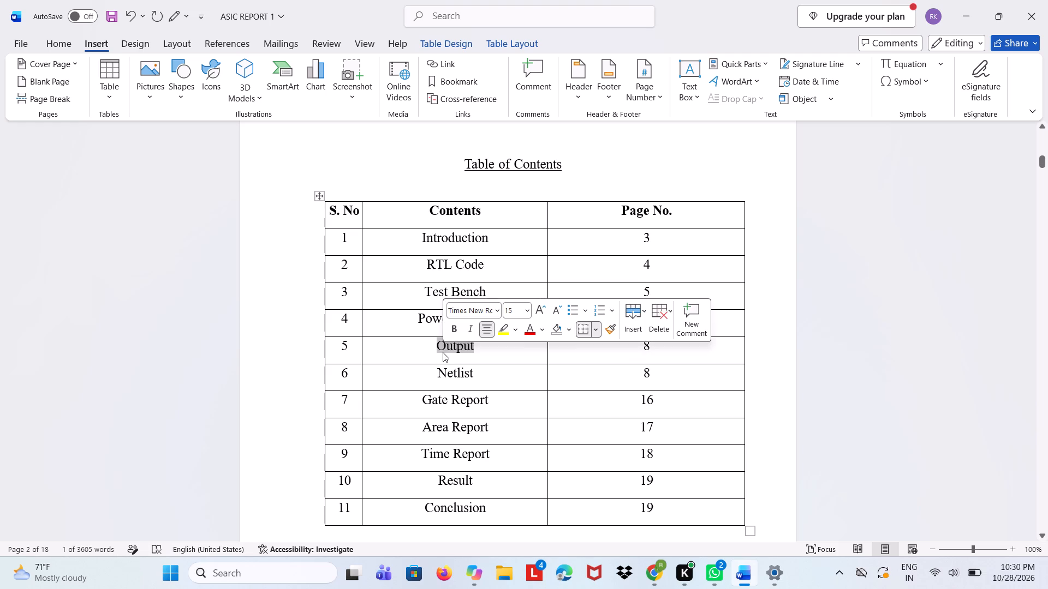
key("Delete")
key("ctrl+v")
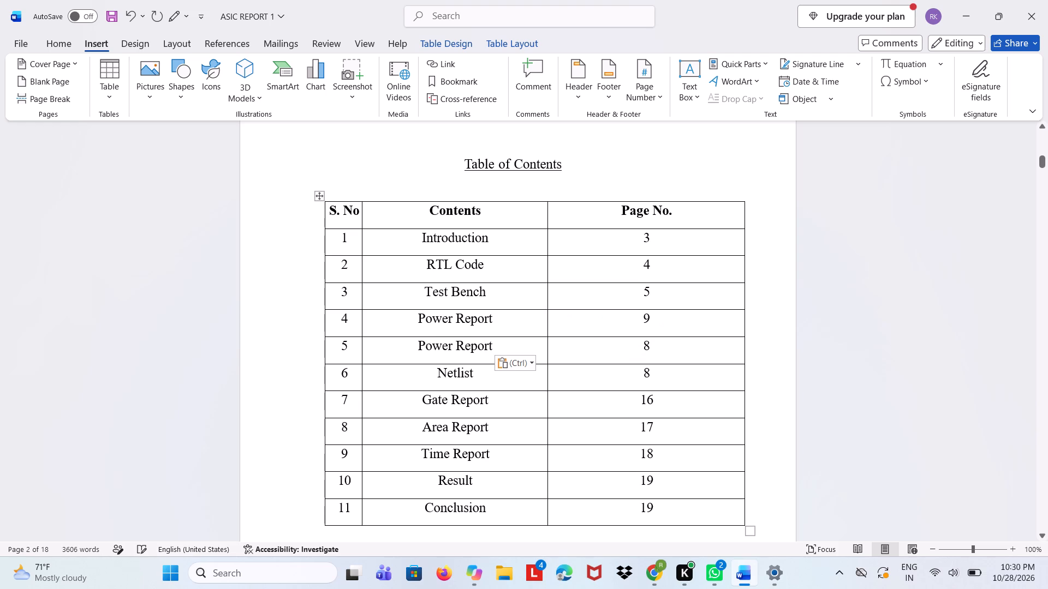
Replace the entry in row 4 of the Table of Contents with "Output".
left_click(502, 332)
key("BackSpace")
key("BackSpace")
key("BackSpace")
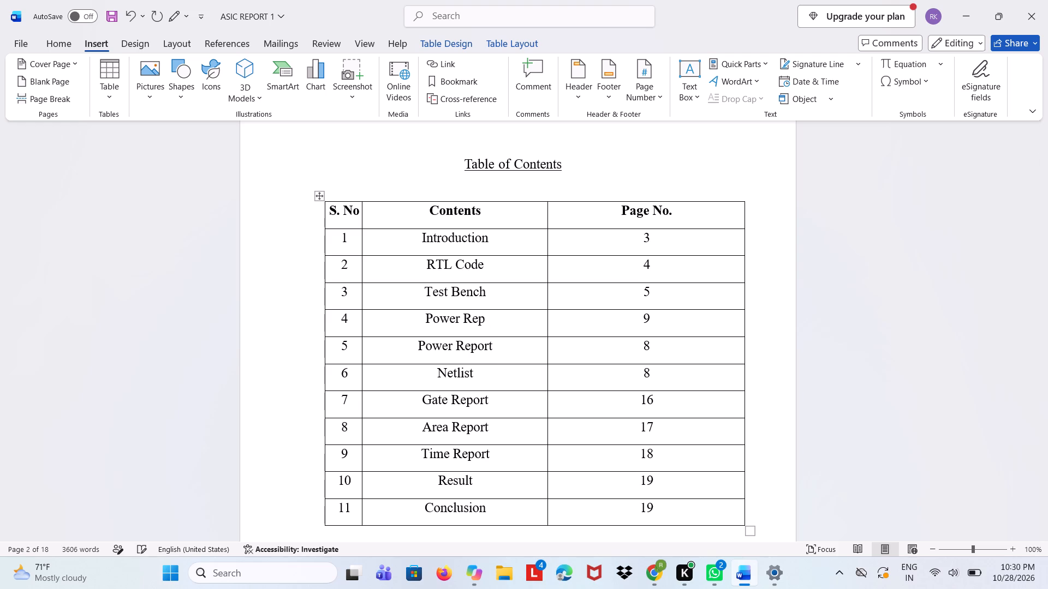
key("BackSpace")
key("BackSpace")
key("BackSpace")
key("BackSpace")
key("BackSpace")
key("BackSpace")
key("BackSpace")
key("BackSpace")
key("BackSpace")
key("BackSpace")
key("BackSpace")
key("space")
key("ctrl+z")
key("ctrl+z")
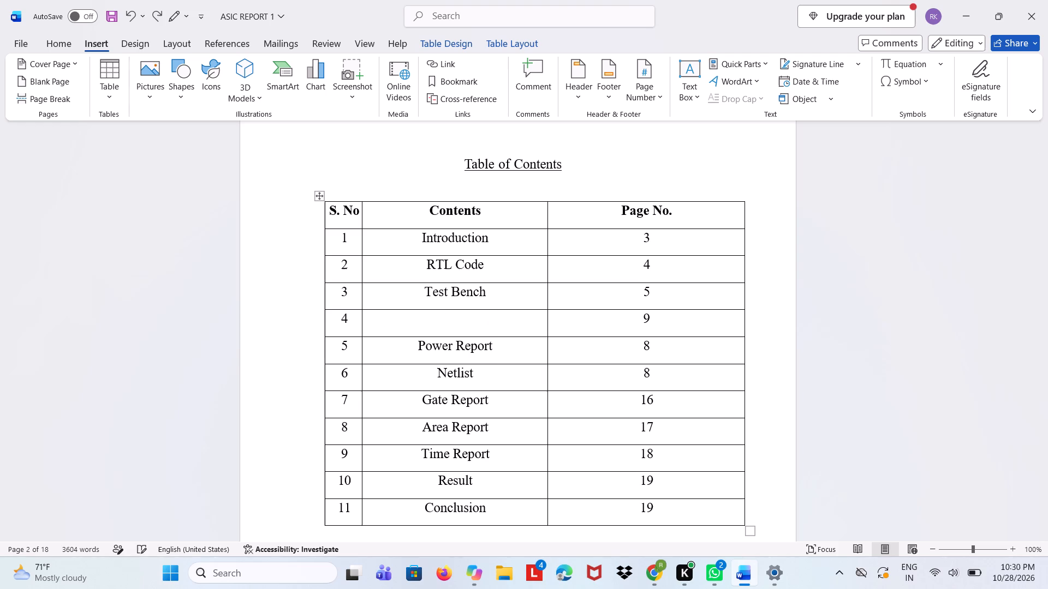
type("Output")
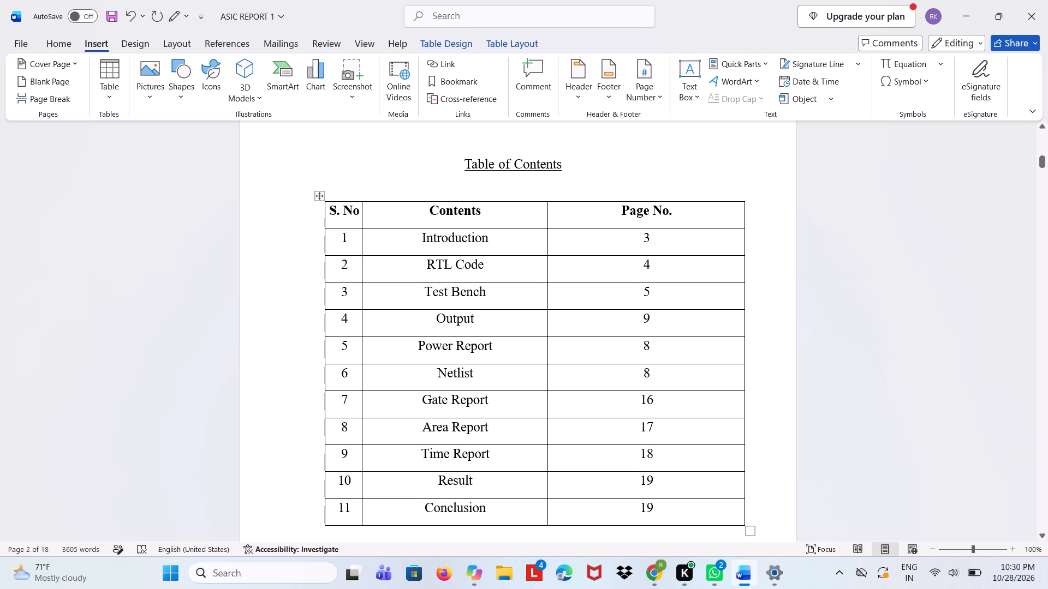
Look through the report from the cover page to the OUTPUT heading after the test bench code.
left_click(281, 398)
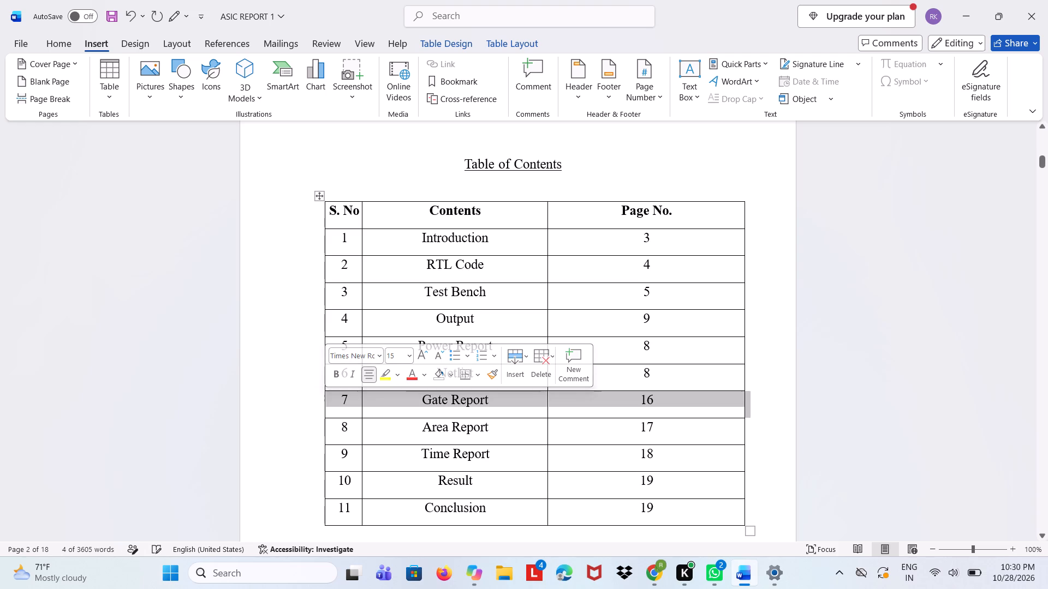
left_click(221, 445)
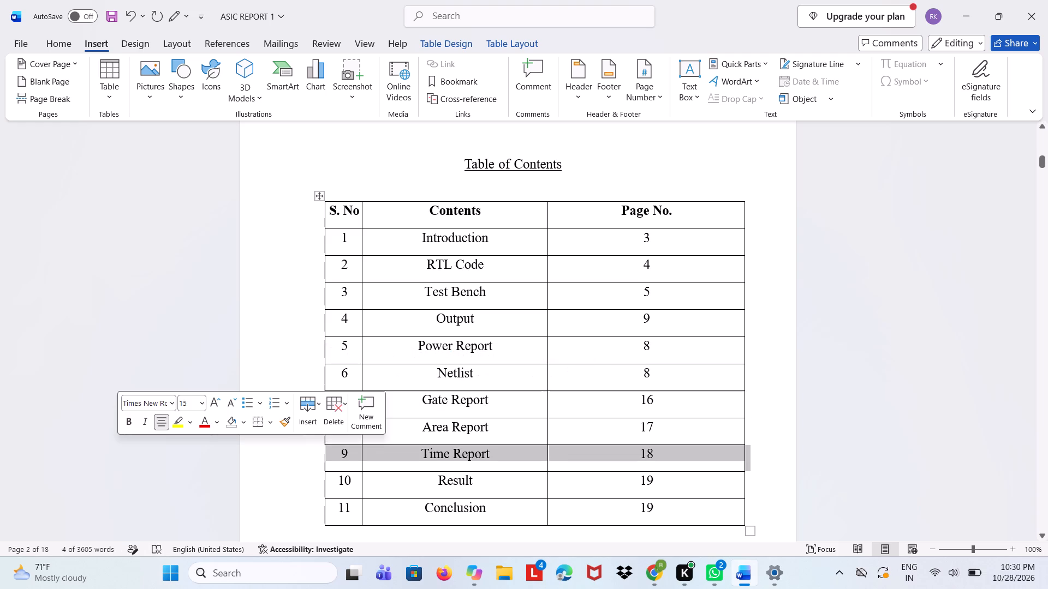
left_click(859, 284)
scroll(859, 284, "up", 2)
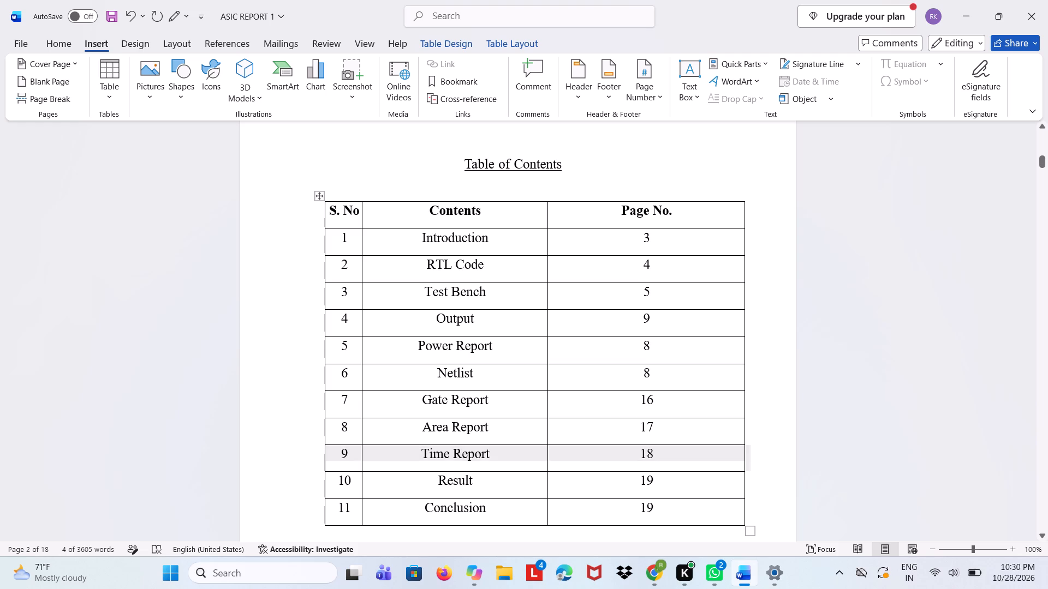
scroll(859, 284, "up", 16)
scroll(859, 284, "down", 1)
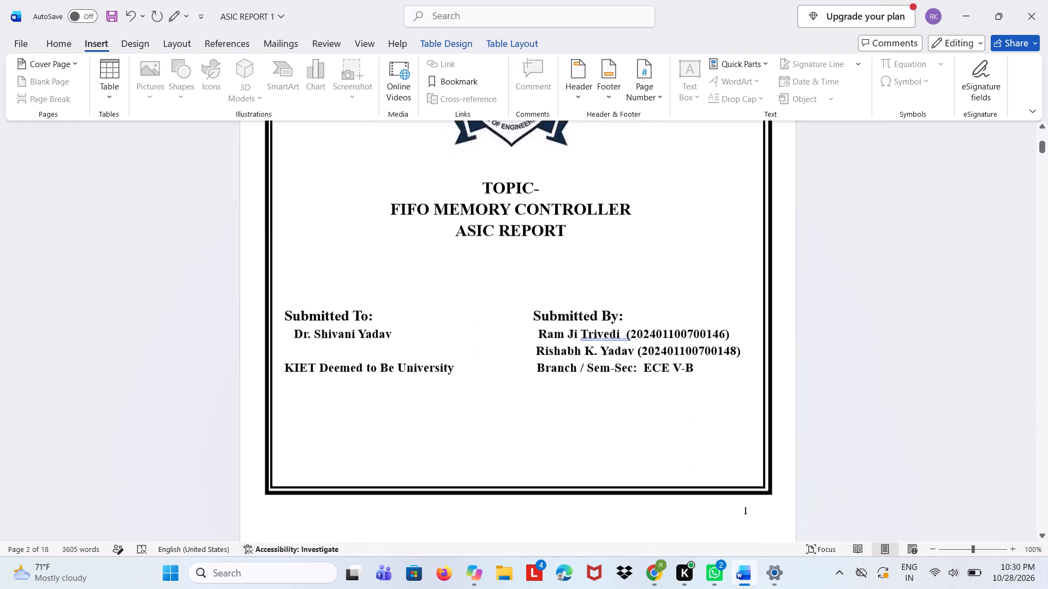
scroll(859, 284, "down", 5)
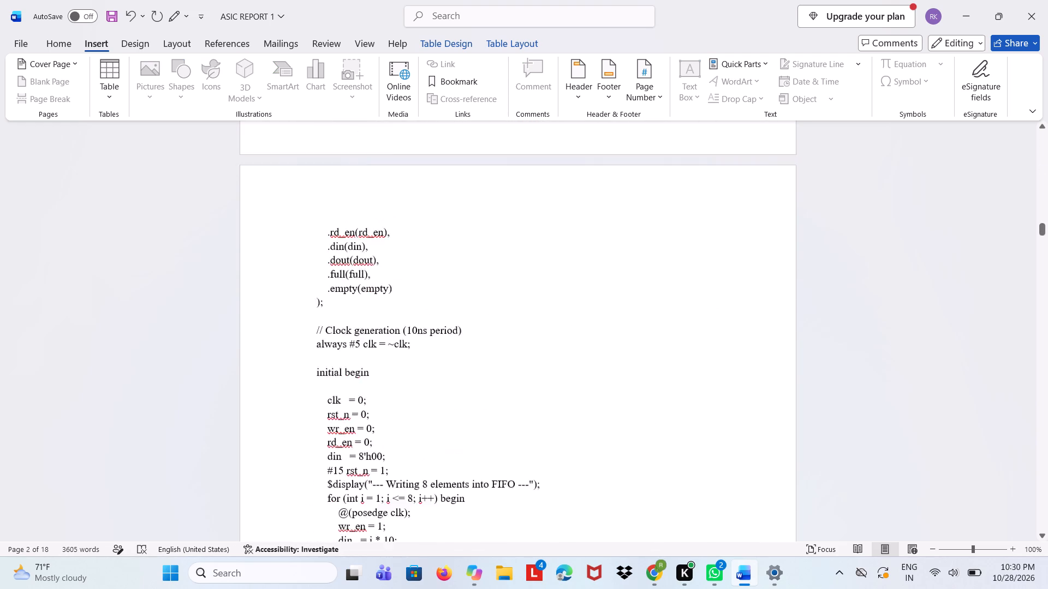